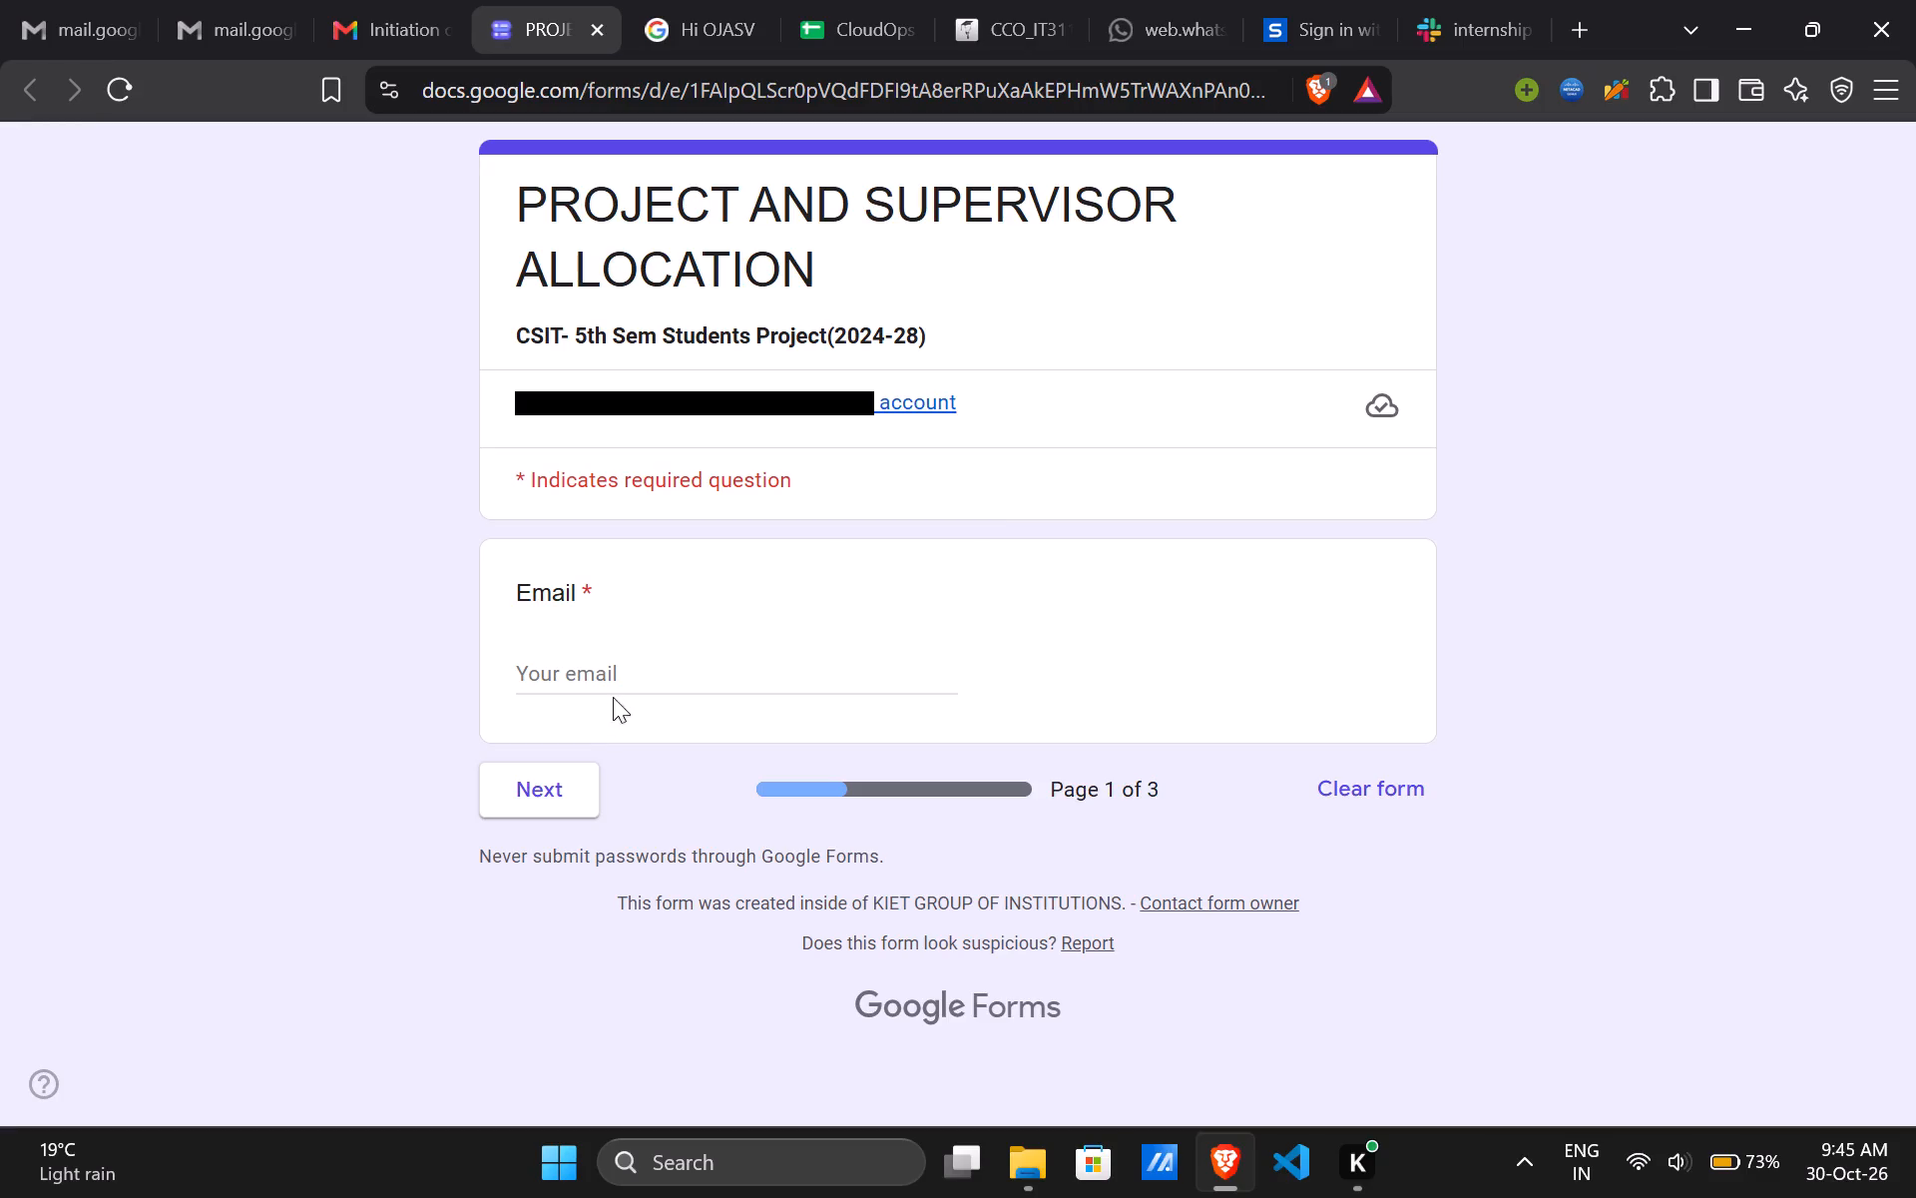
Enter the student's email address in the required Email question of the project and supervisor allocation form.
{"action": "left_click", "coordinate": [624, 686]}
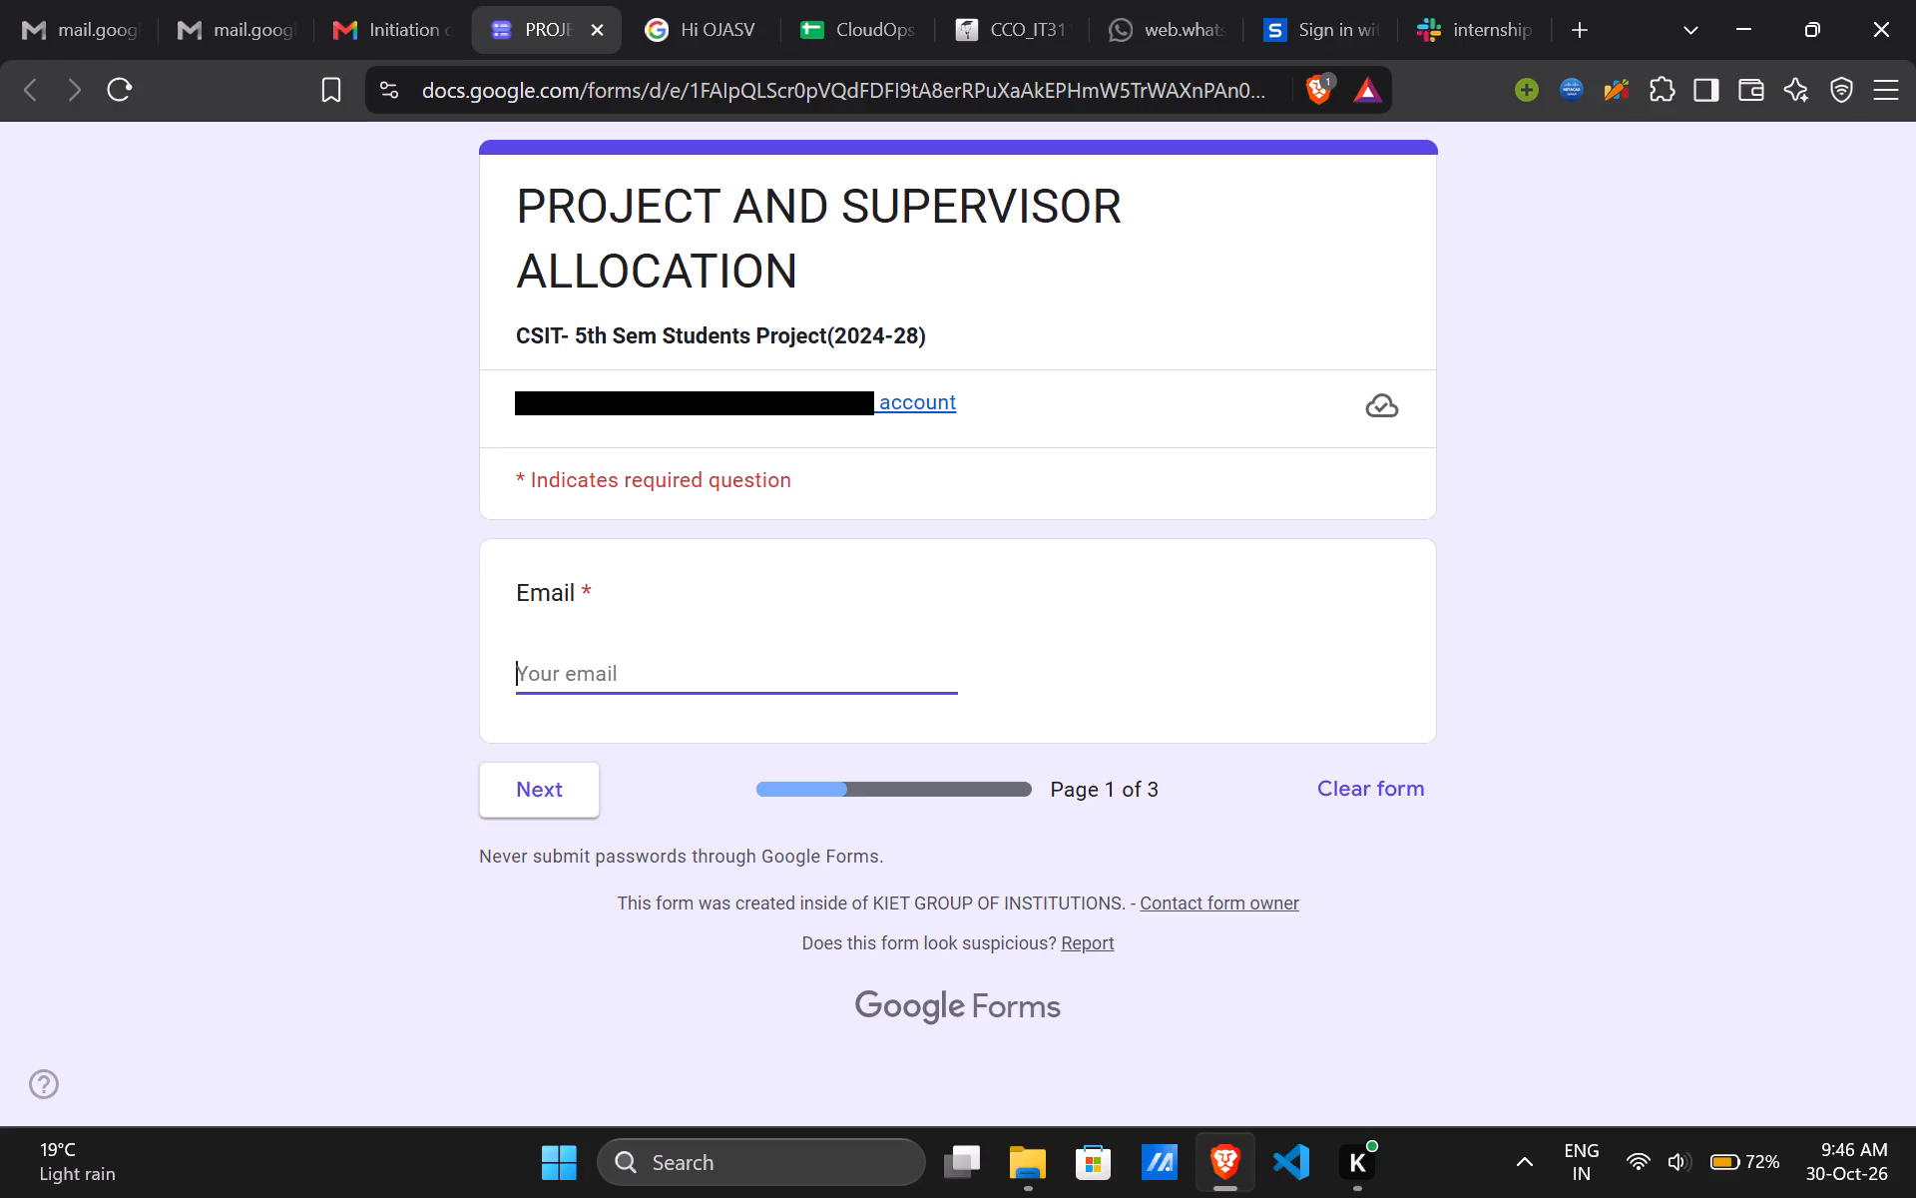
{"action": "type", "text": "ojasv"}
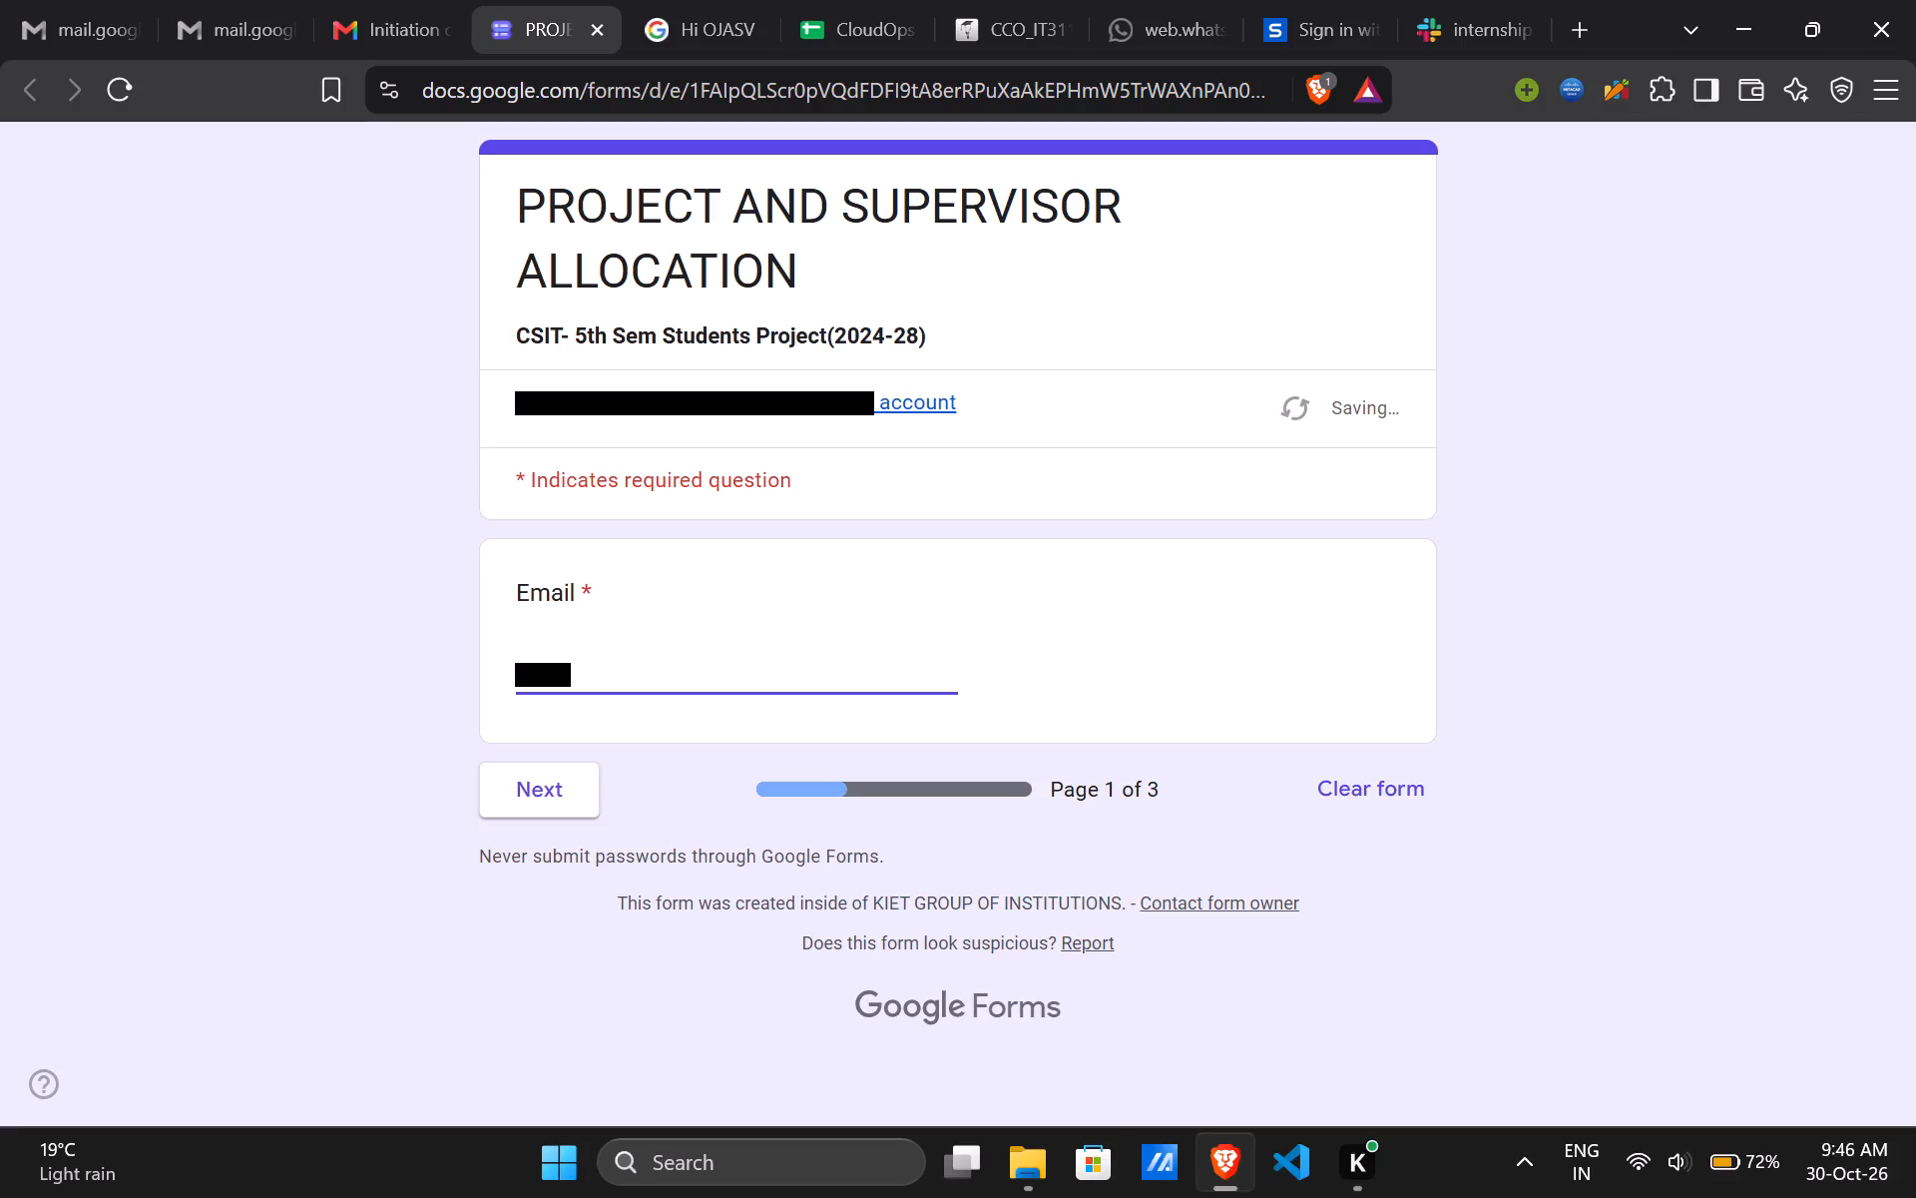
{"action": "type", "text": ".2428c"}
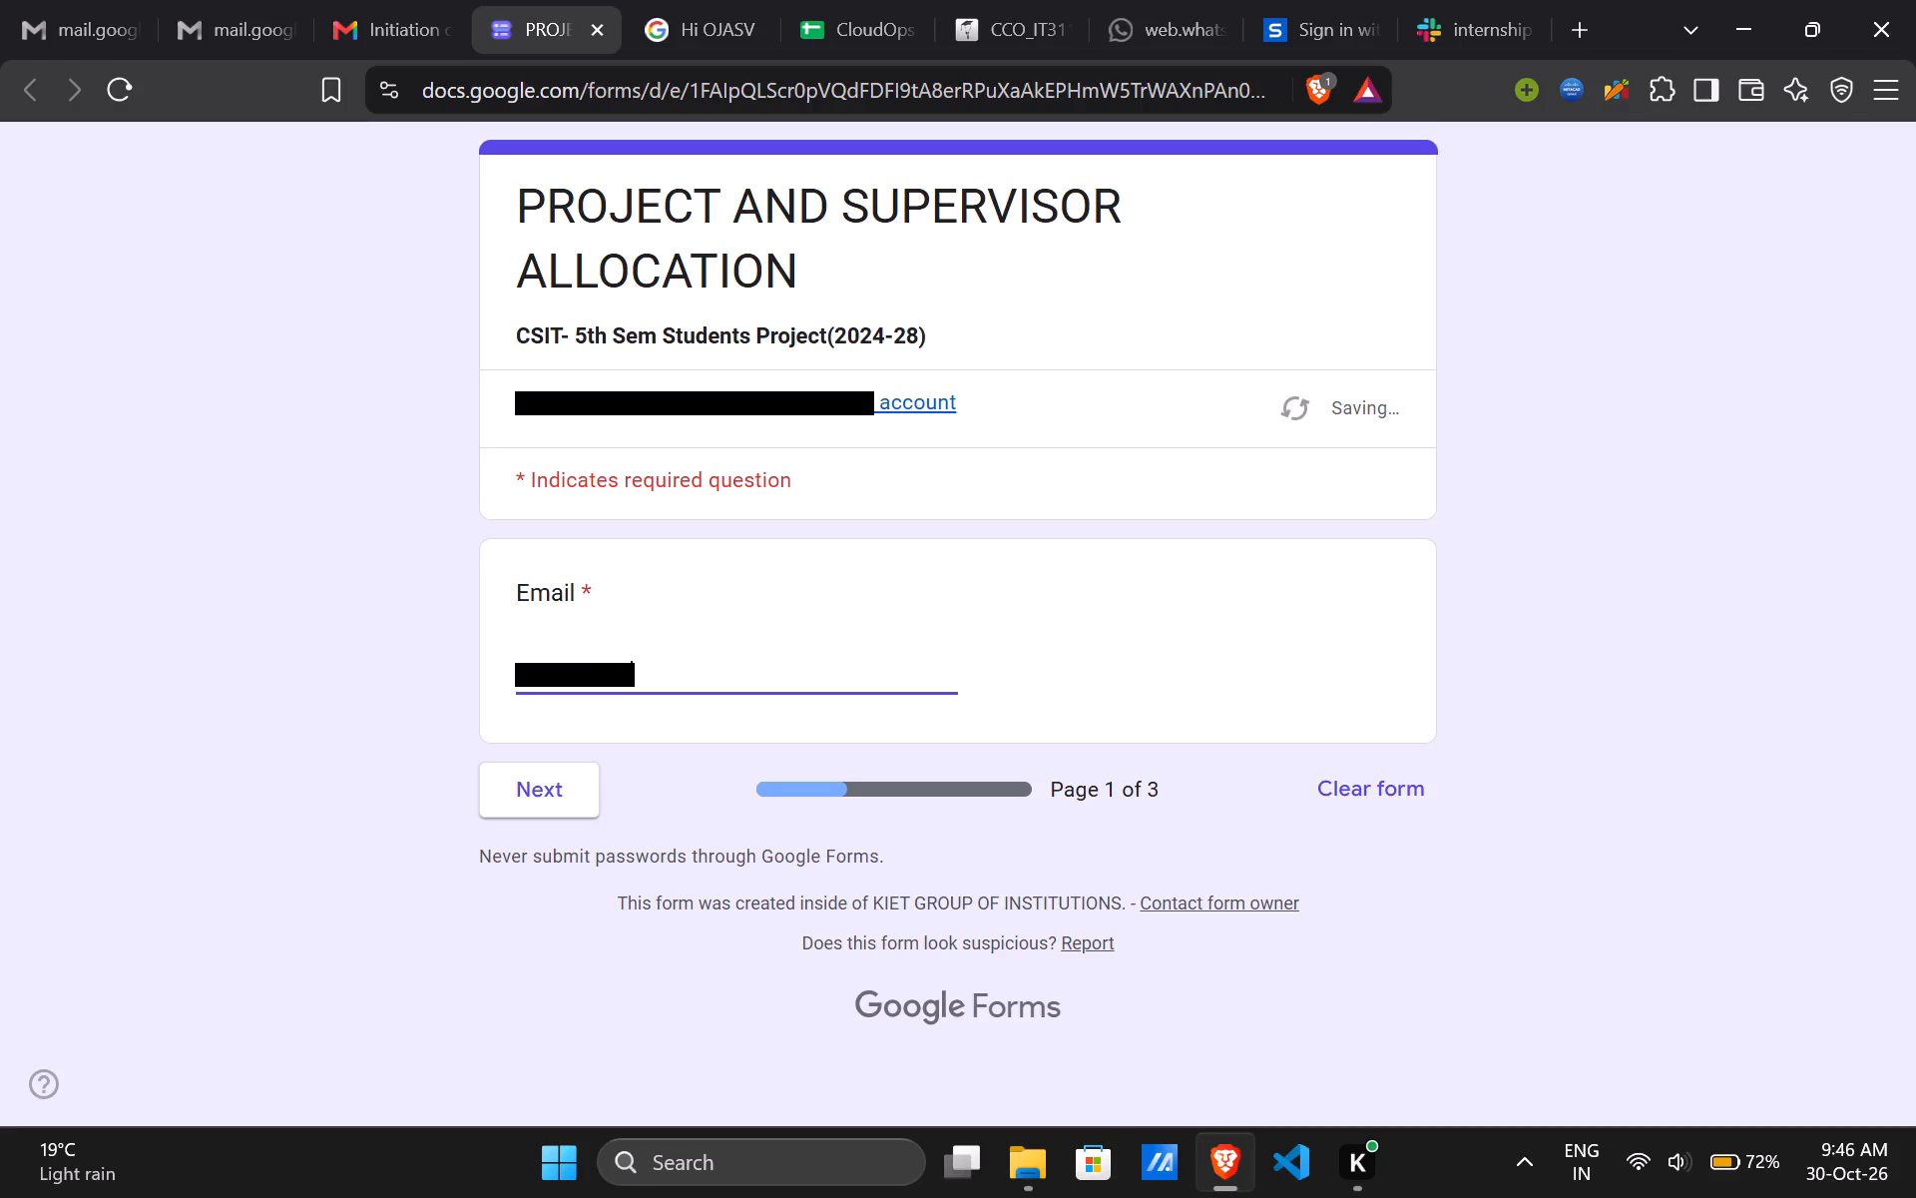
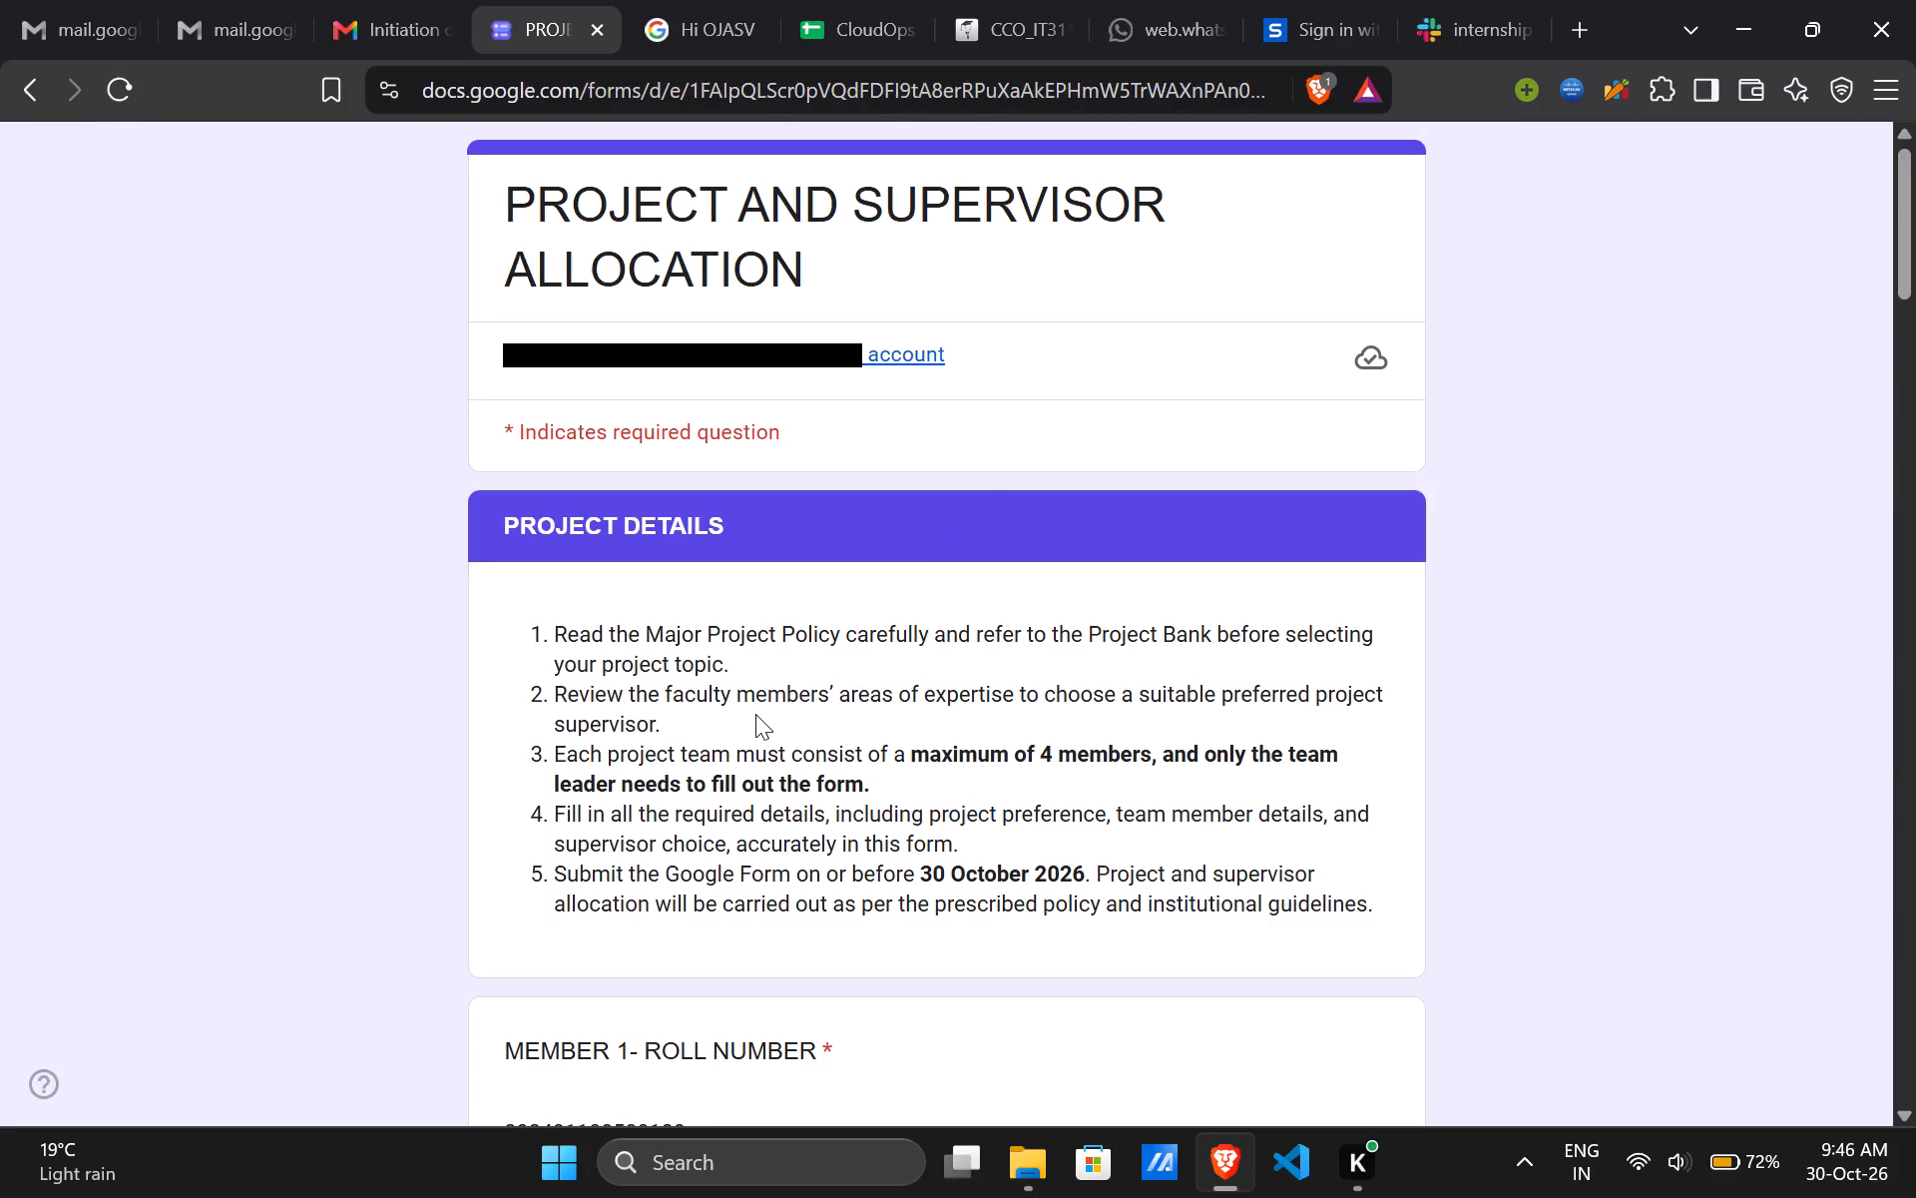
Enter the second team member's roll number in the Member 2 Roll Number question.
{"action": "scroll", "coordinate": [755, 714], "scroll_direction": "down", "scroll_amount": 5}
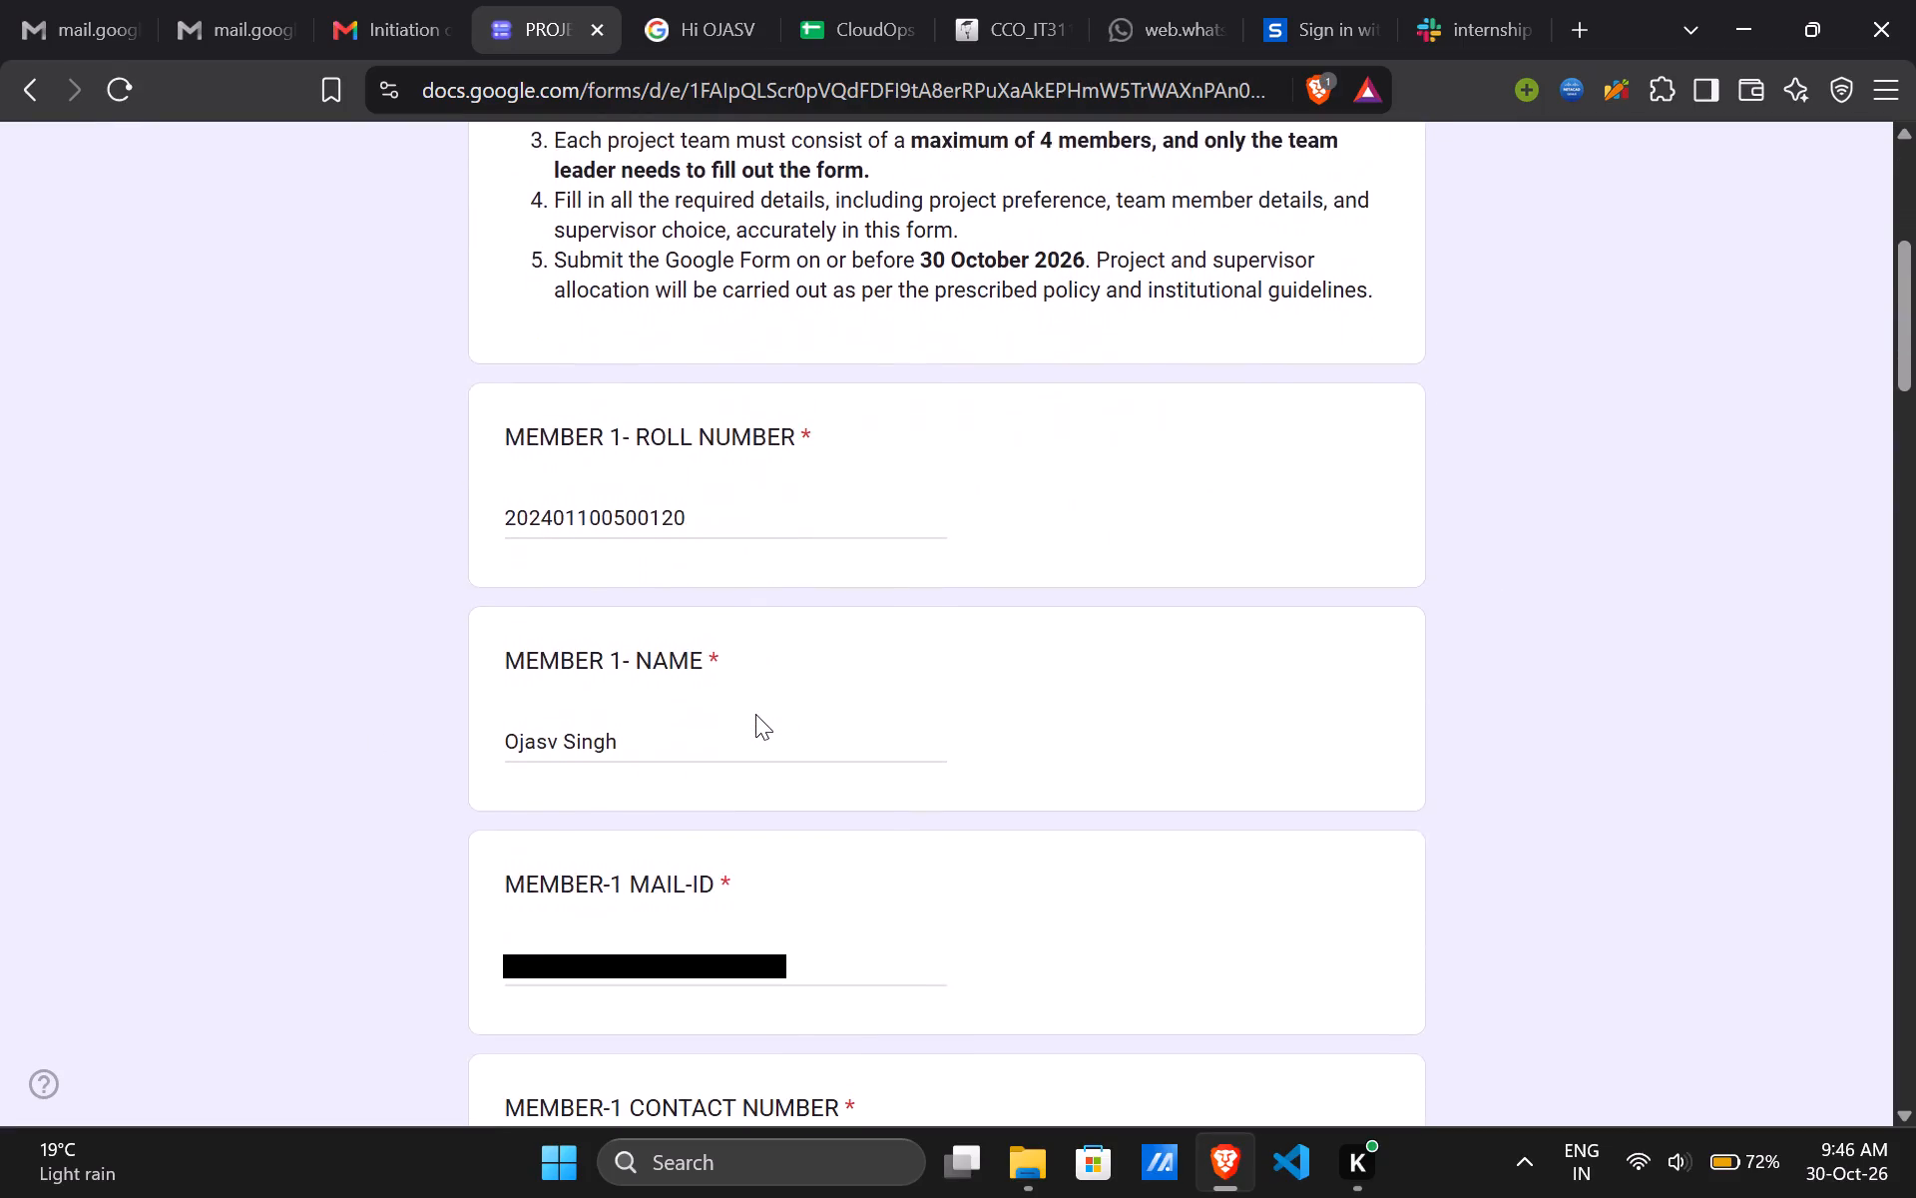
{"action": "scroll", "coordinate": [755, 714], "scroll_direction": "down", "scroll_amount": 3}
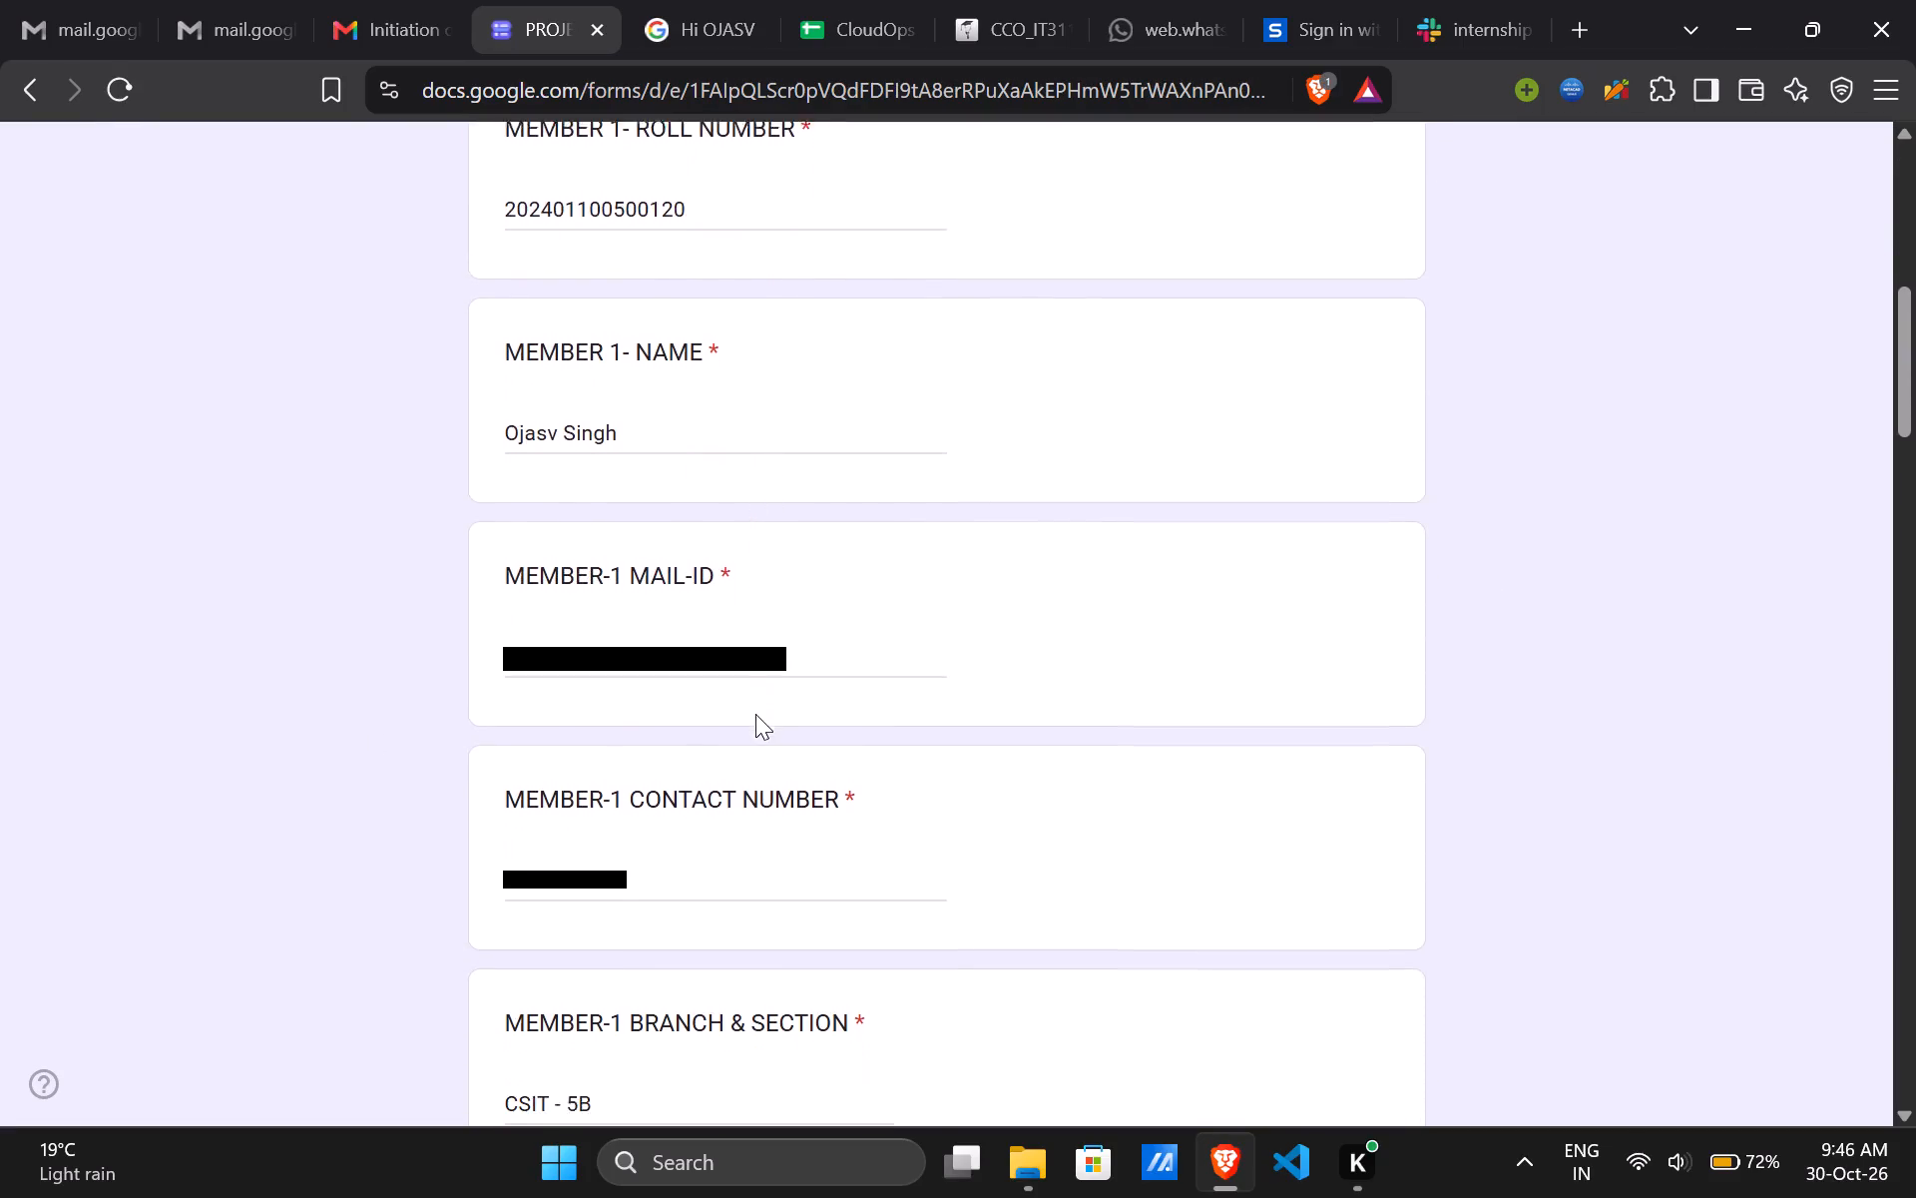
{"action": "scroll", "coordinate": [755, 714], "scroll_direction": "down", "scroll_amount": 4}
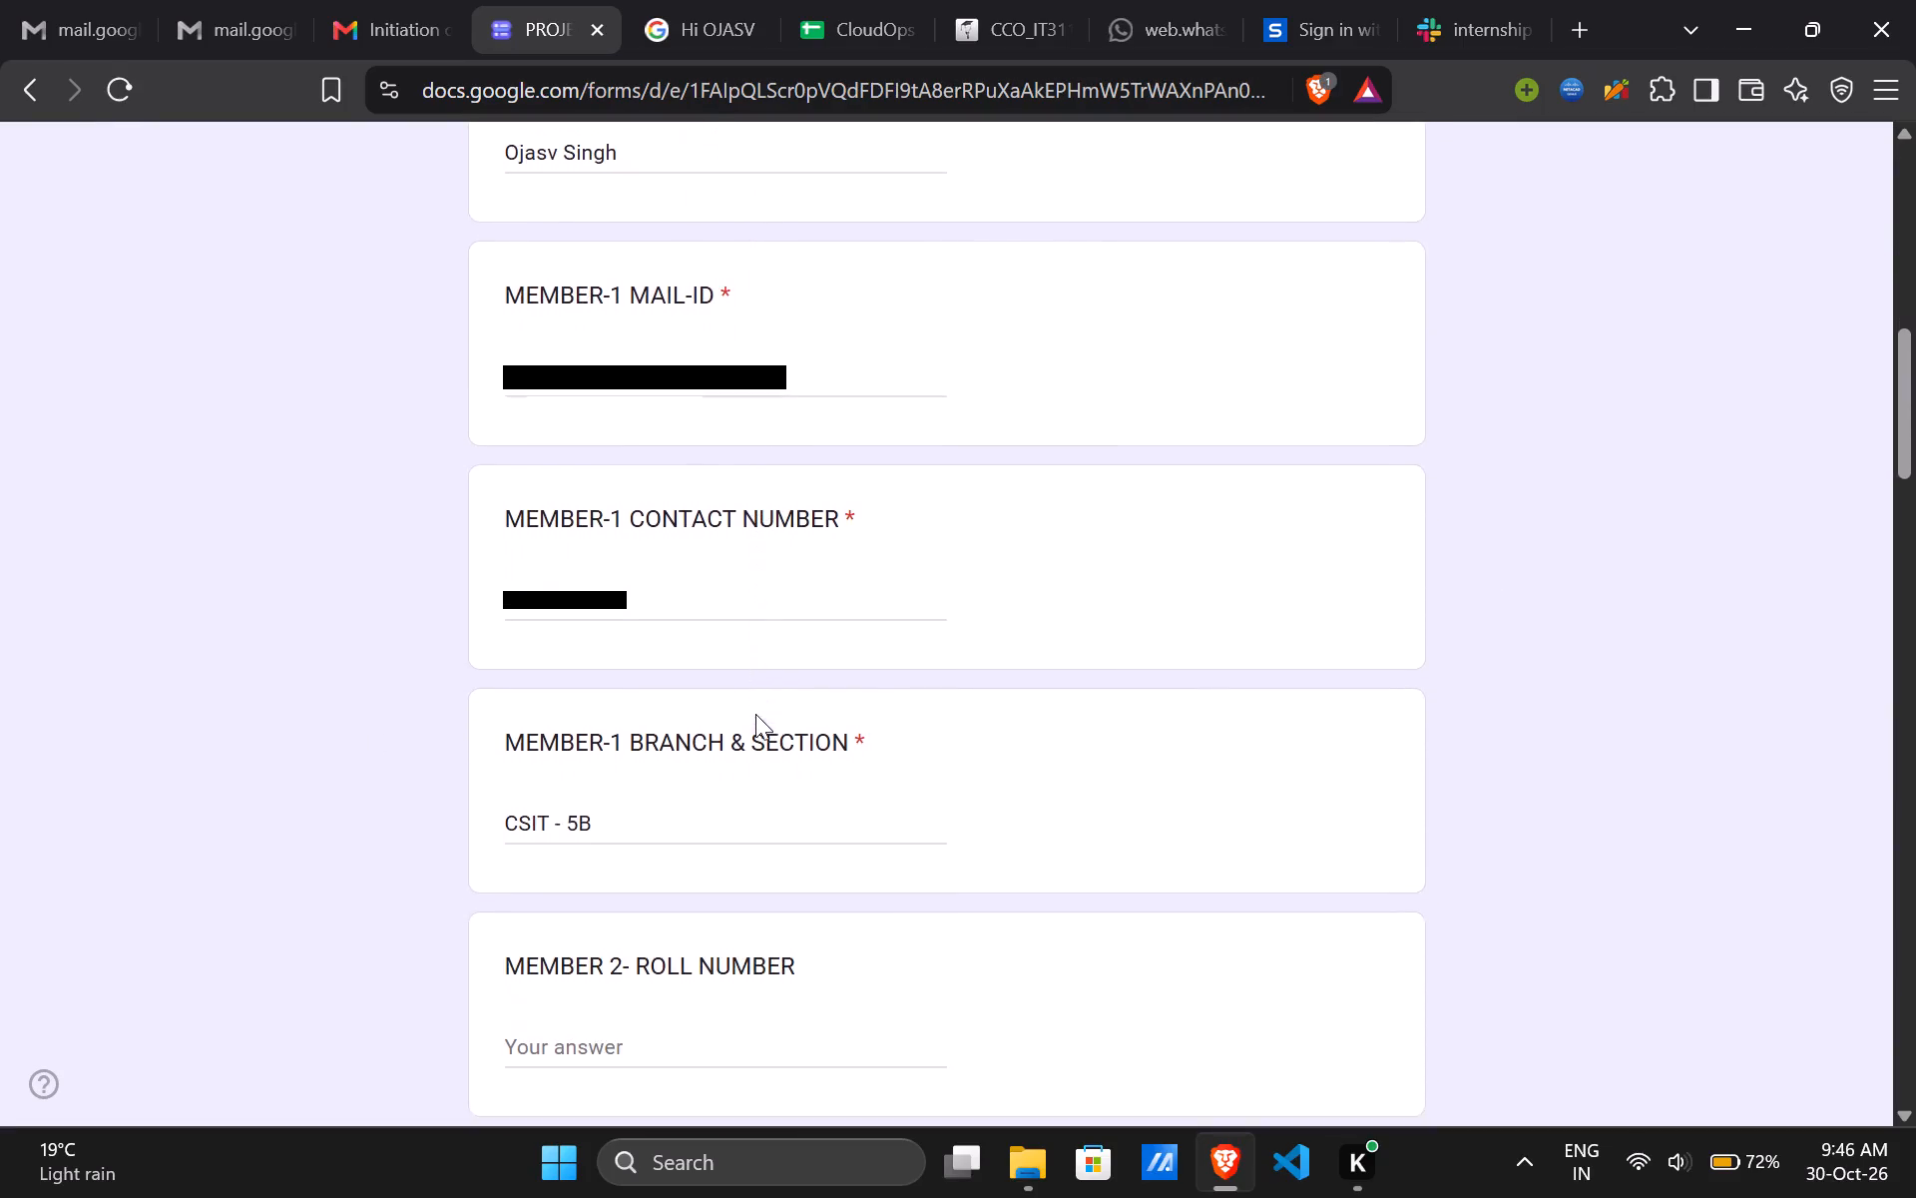
{"action": "scroll", "coordinate": [755, 714], "scroll_direction": "down", "scroll_amount": 1}
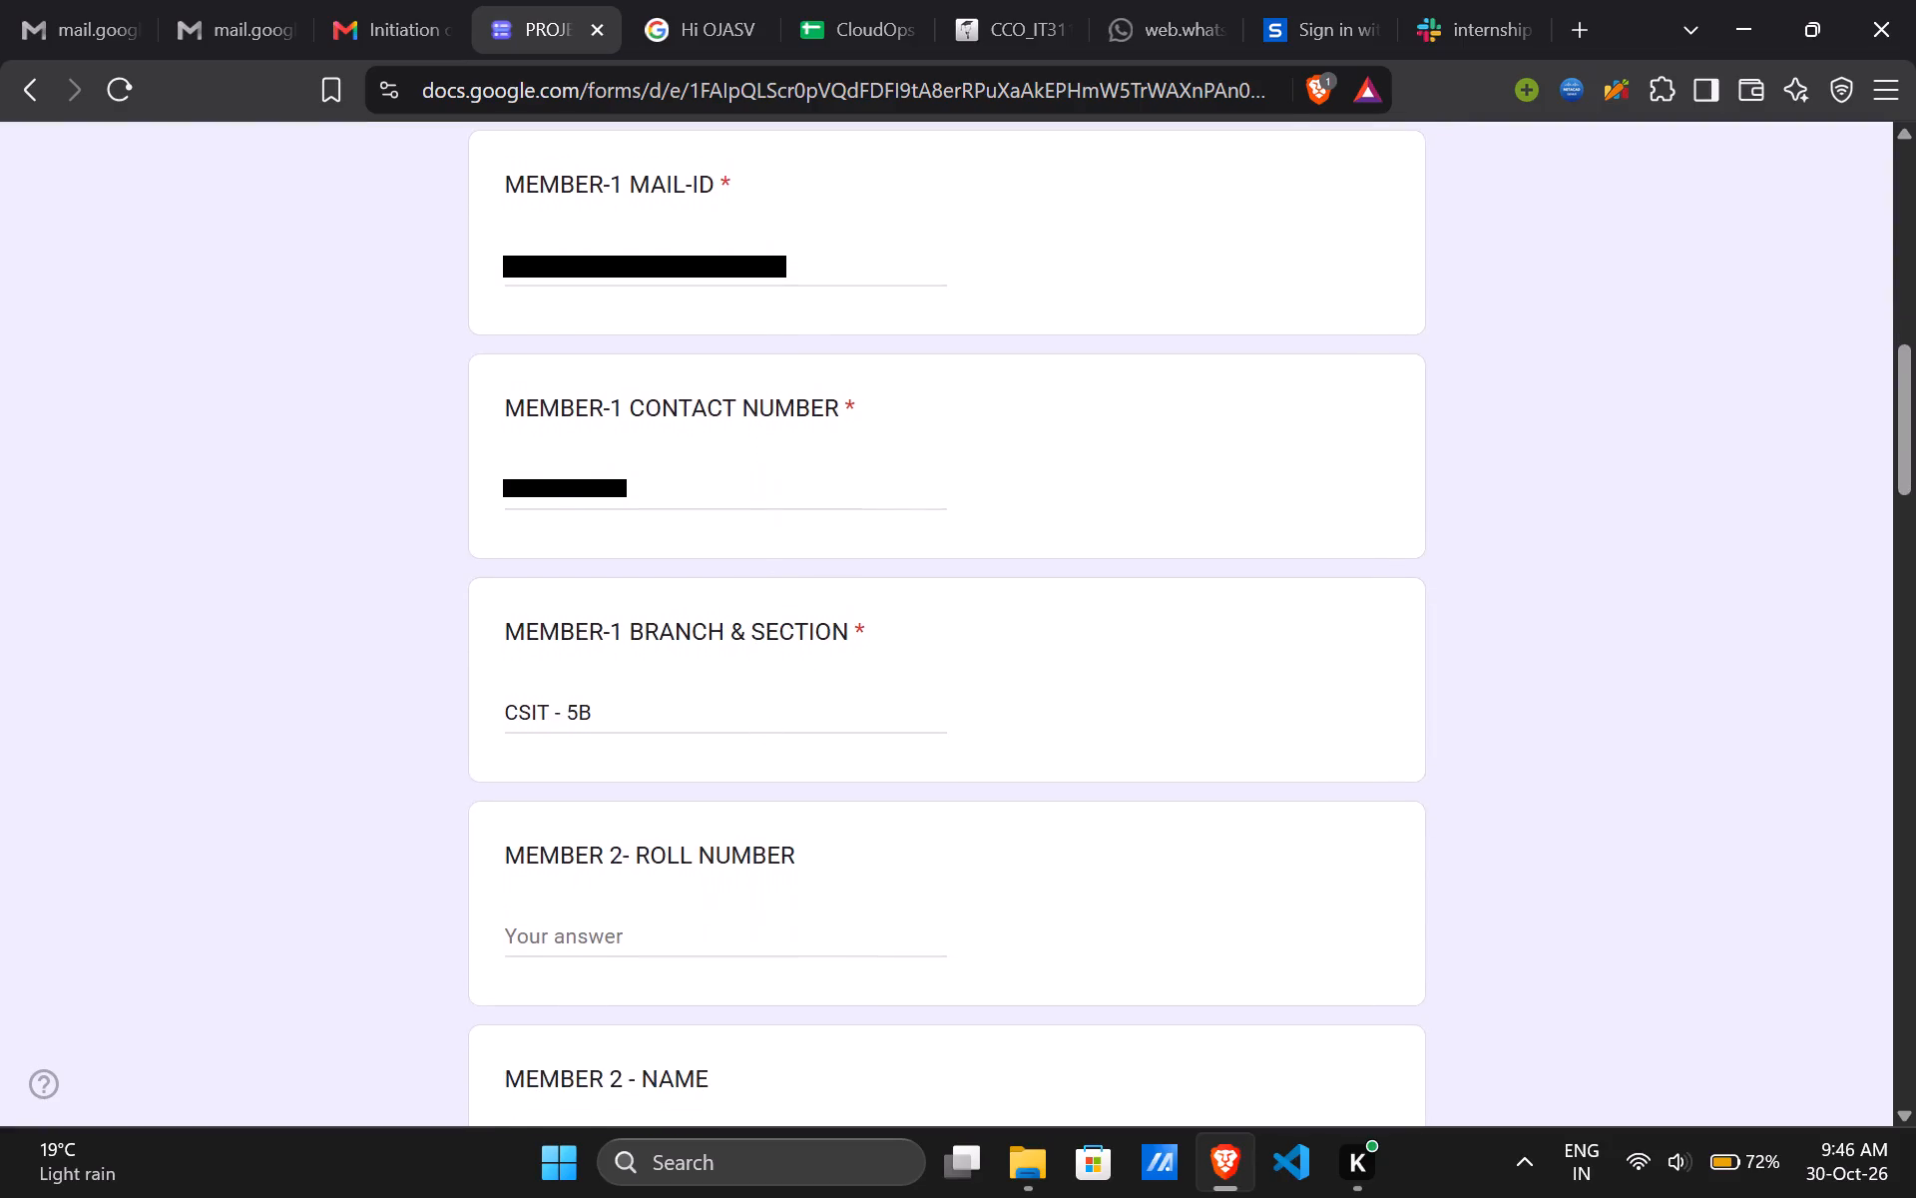
{"action": "scroll", "coordinate": [755, 714], "scroll_direction": "down", "scroll_amount": 4}
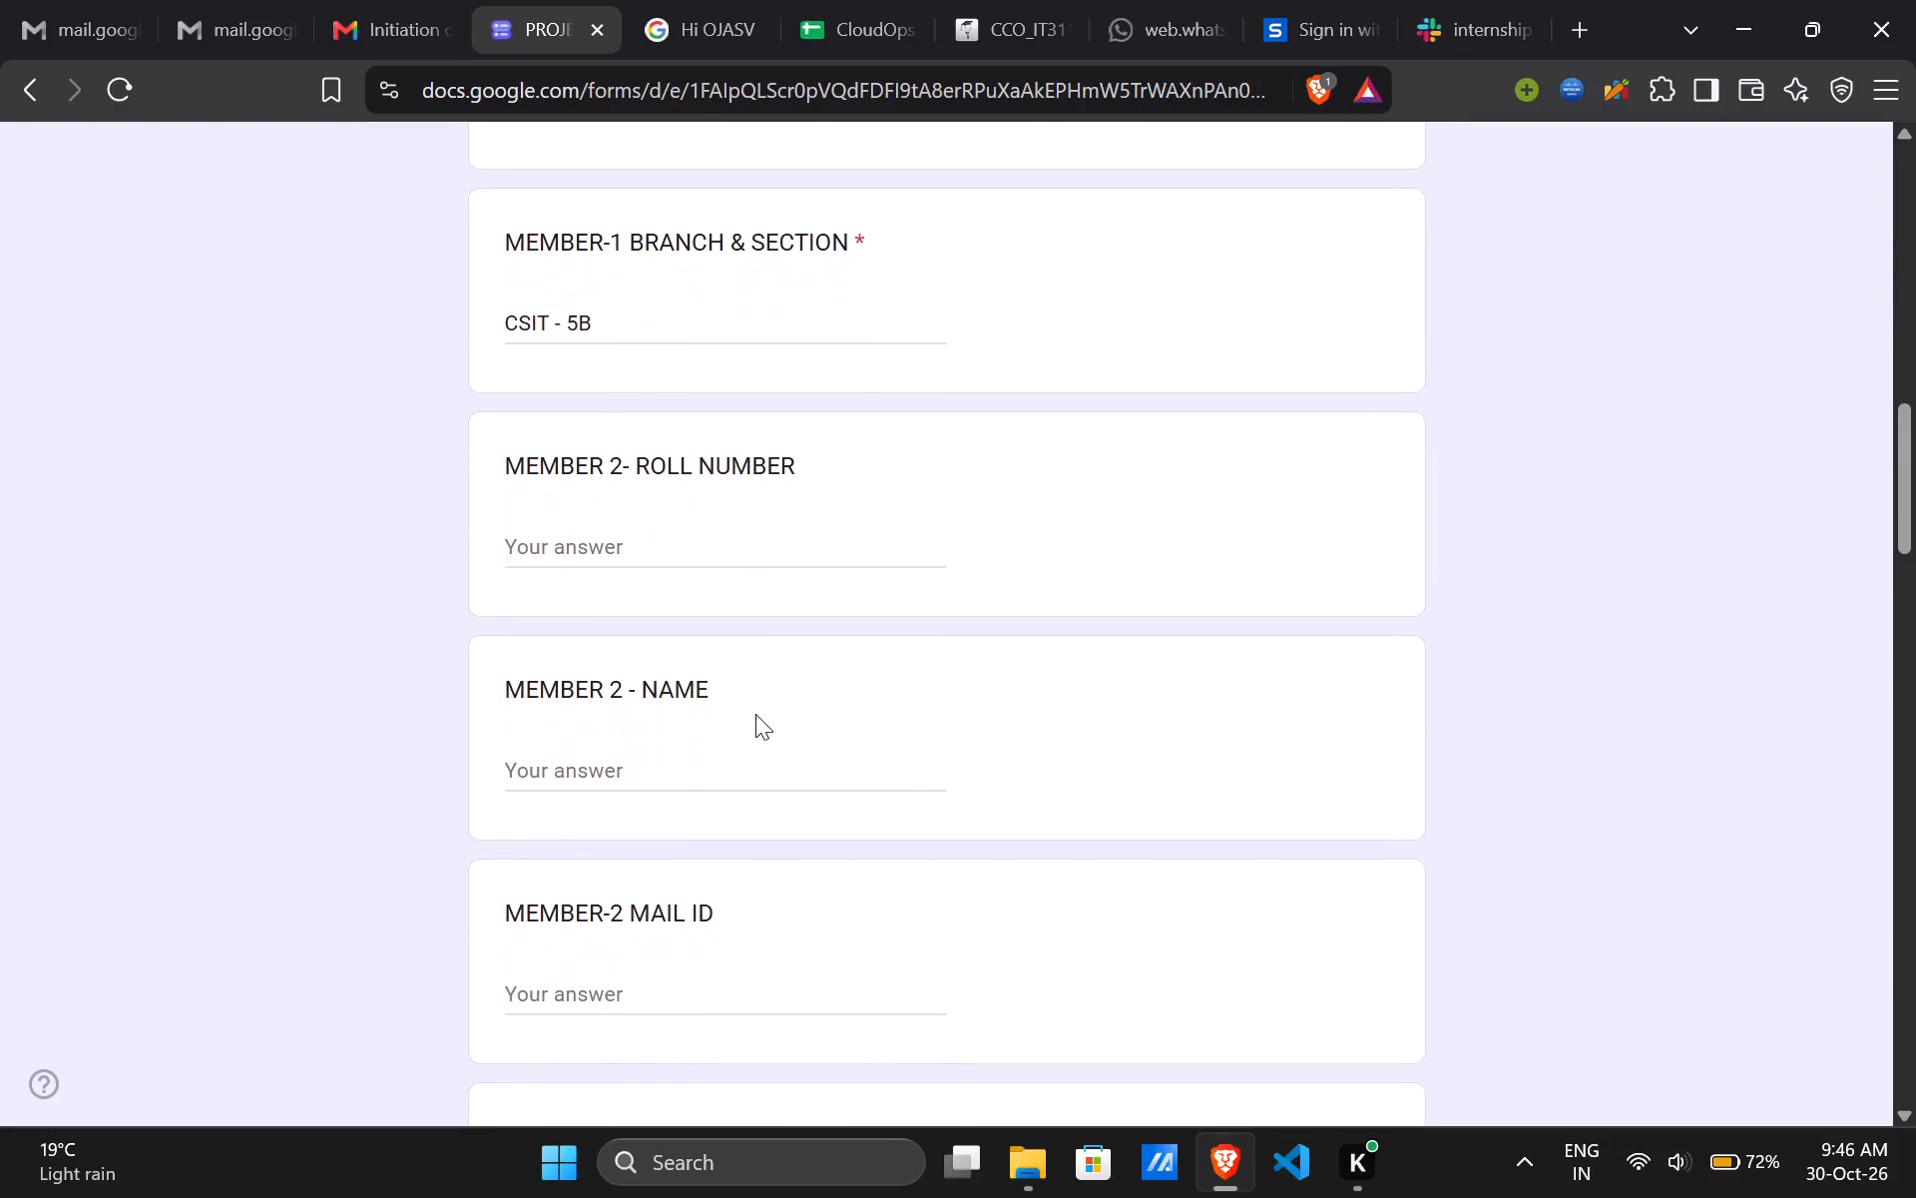
{"action": "scroll", "coordinate": [755, 714], "scroll_direction": "down", "scroll_amount": 1}
{"action": "left_click", "coordinate": [566, 492]}
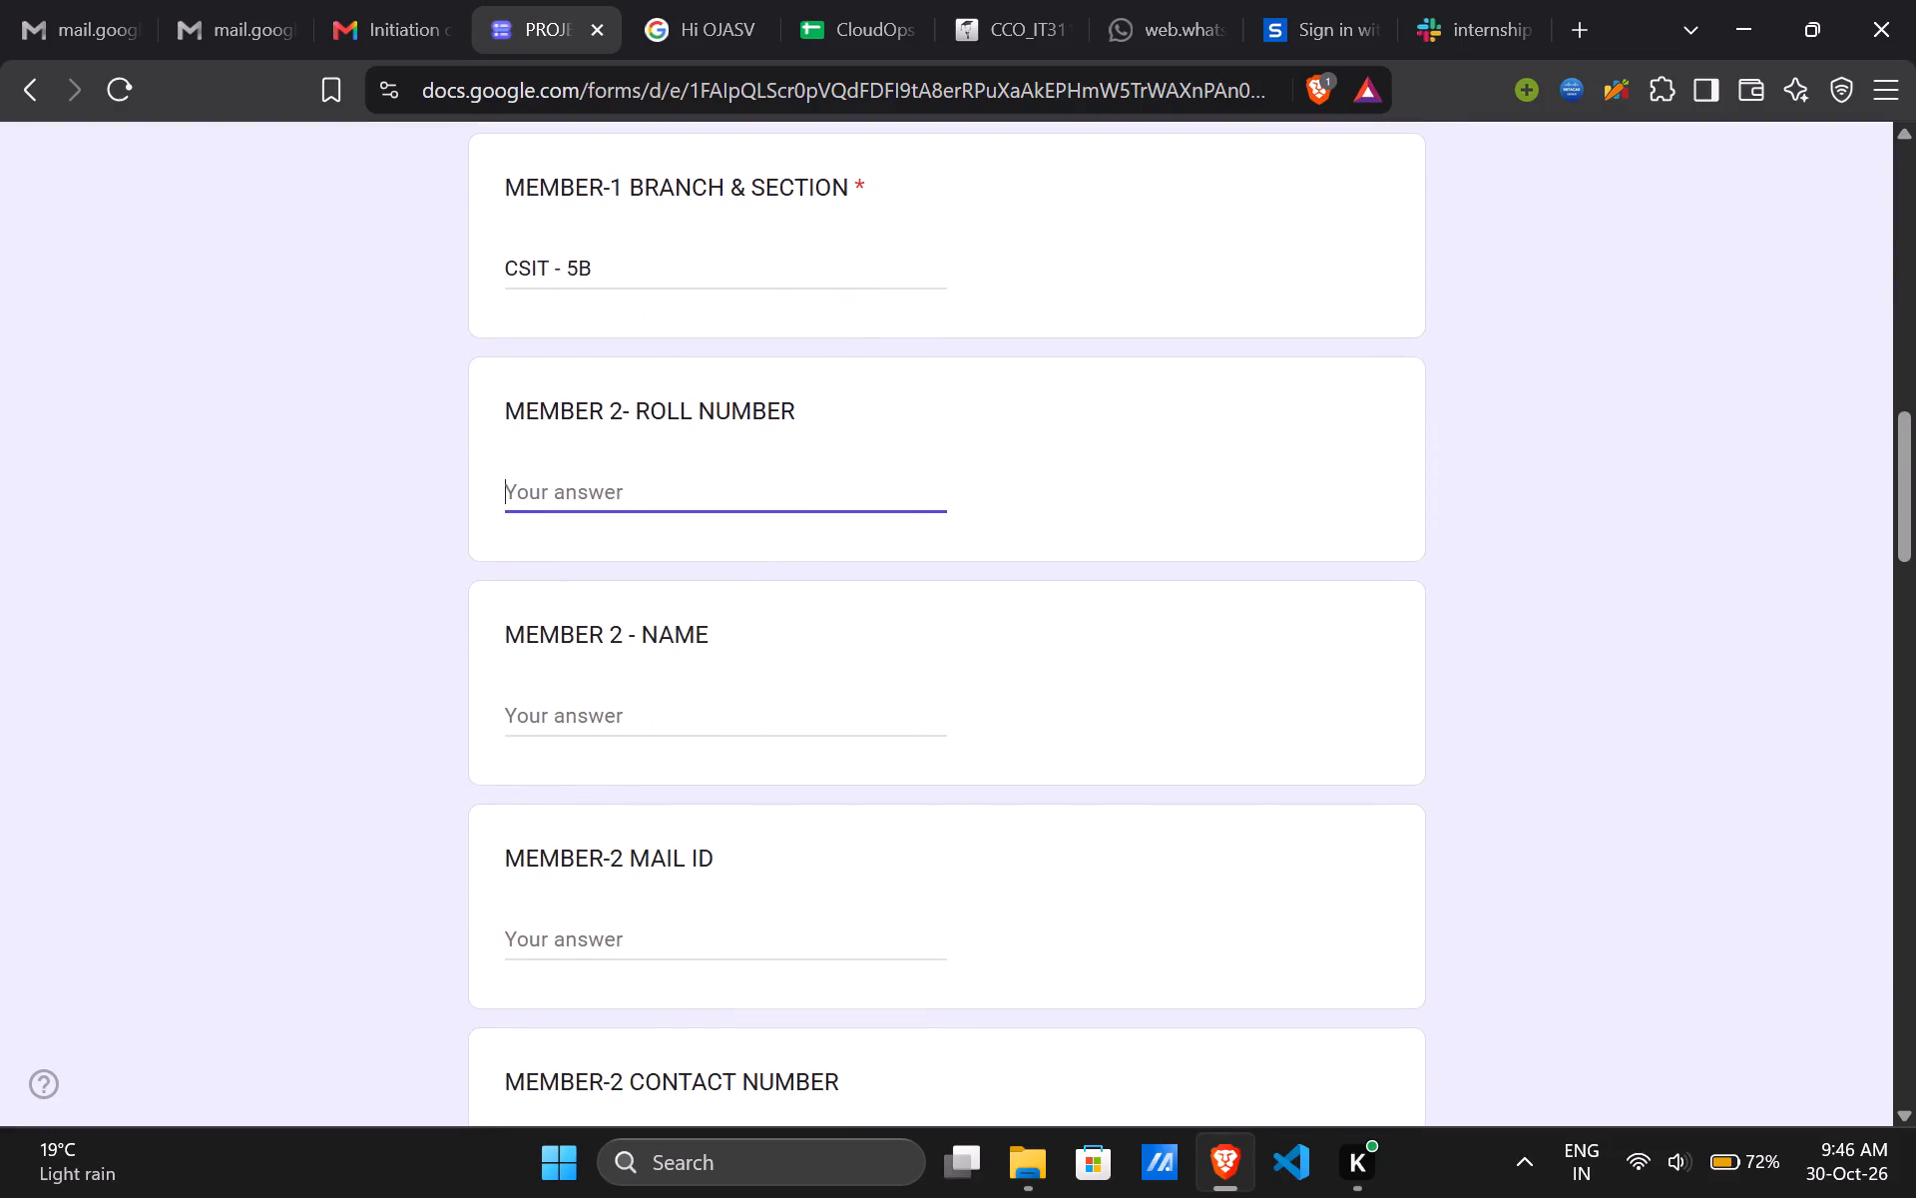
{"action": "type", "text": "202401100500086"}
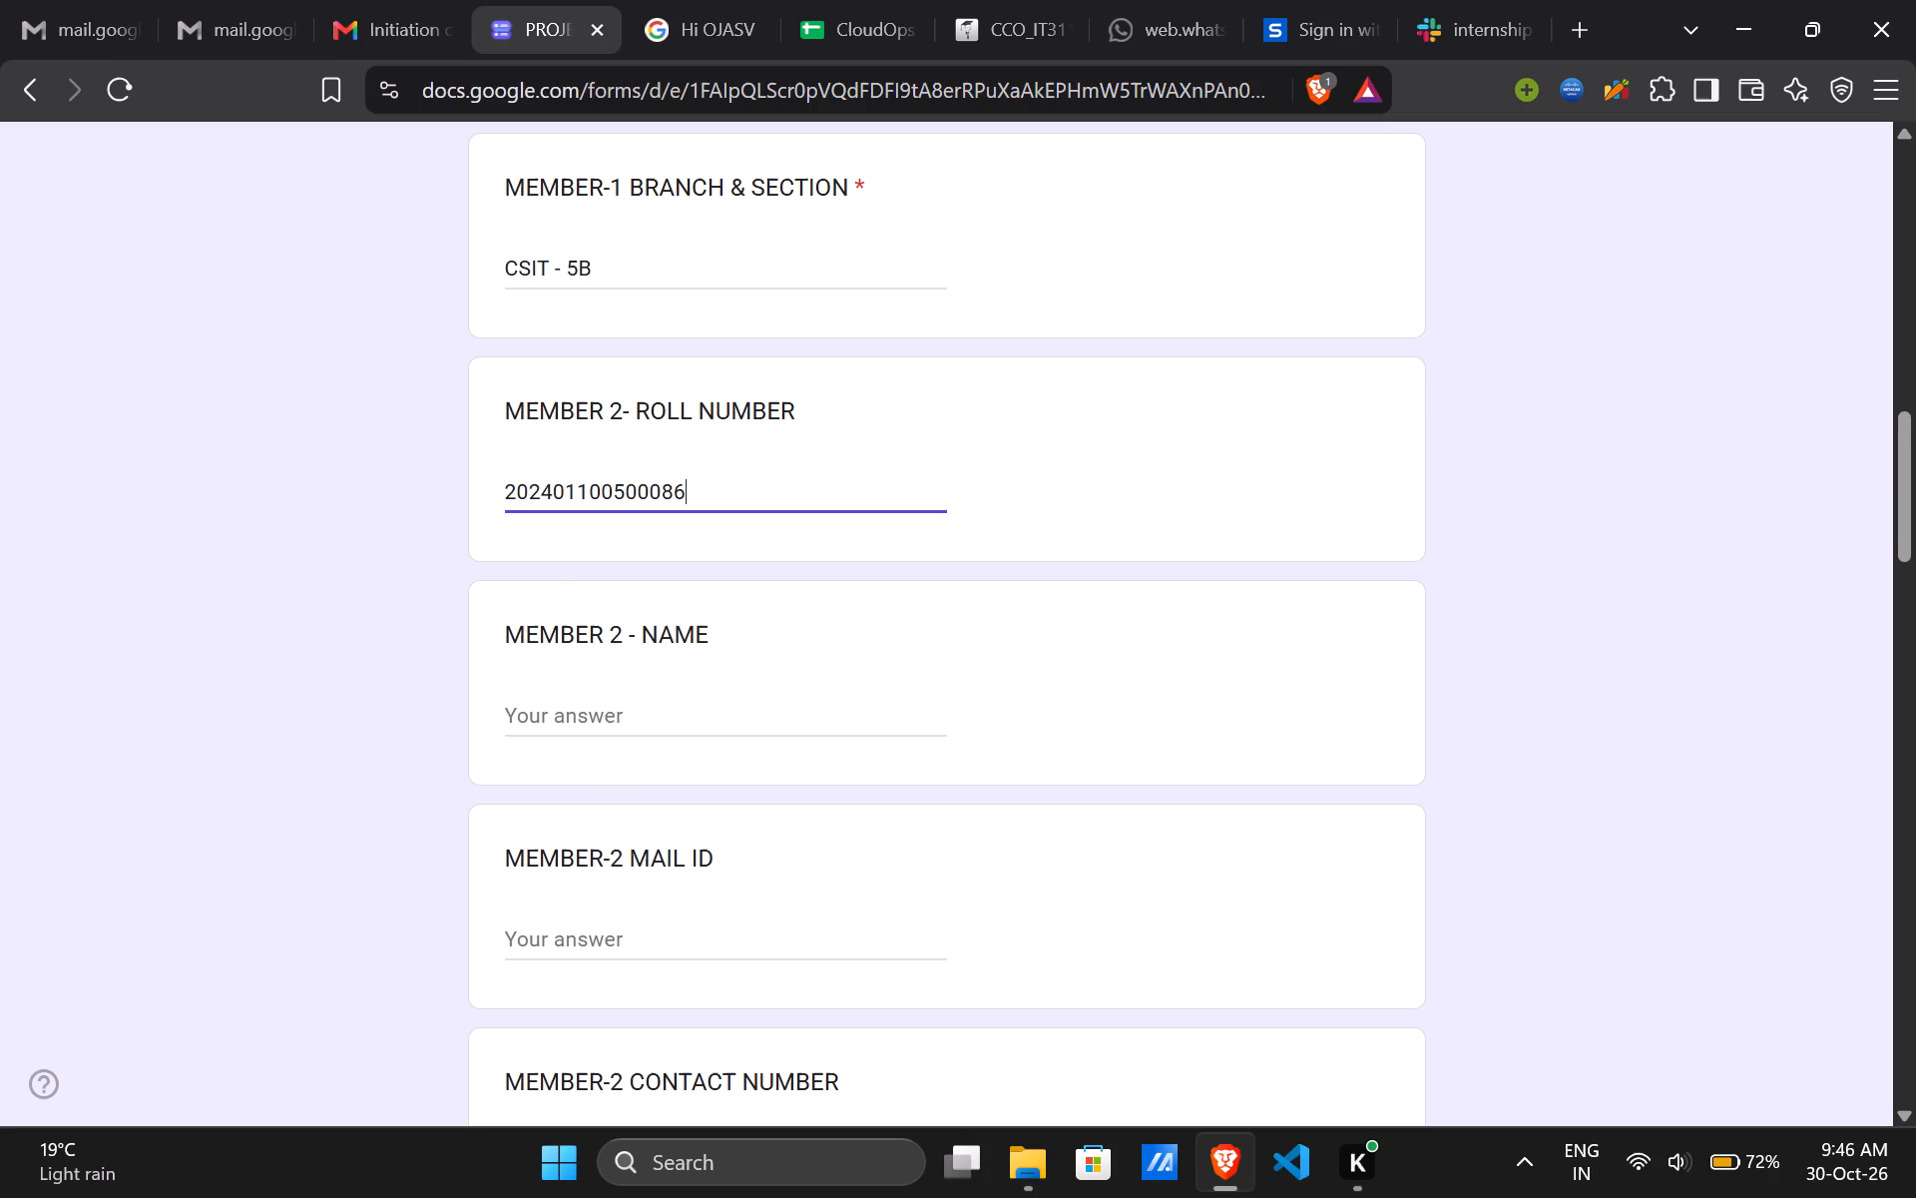
Enter the second team member's full name in the Member 2 Name question.
{"action": "left_click", "coordinate": [613, 713]}
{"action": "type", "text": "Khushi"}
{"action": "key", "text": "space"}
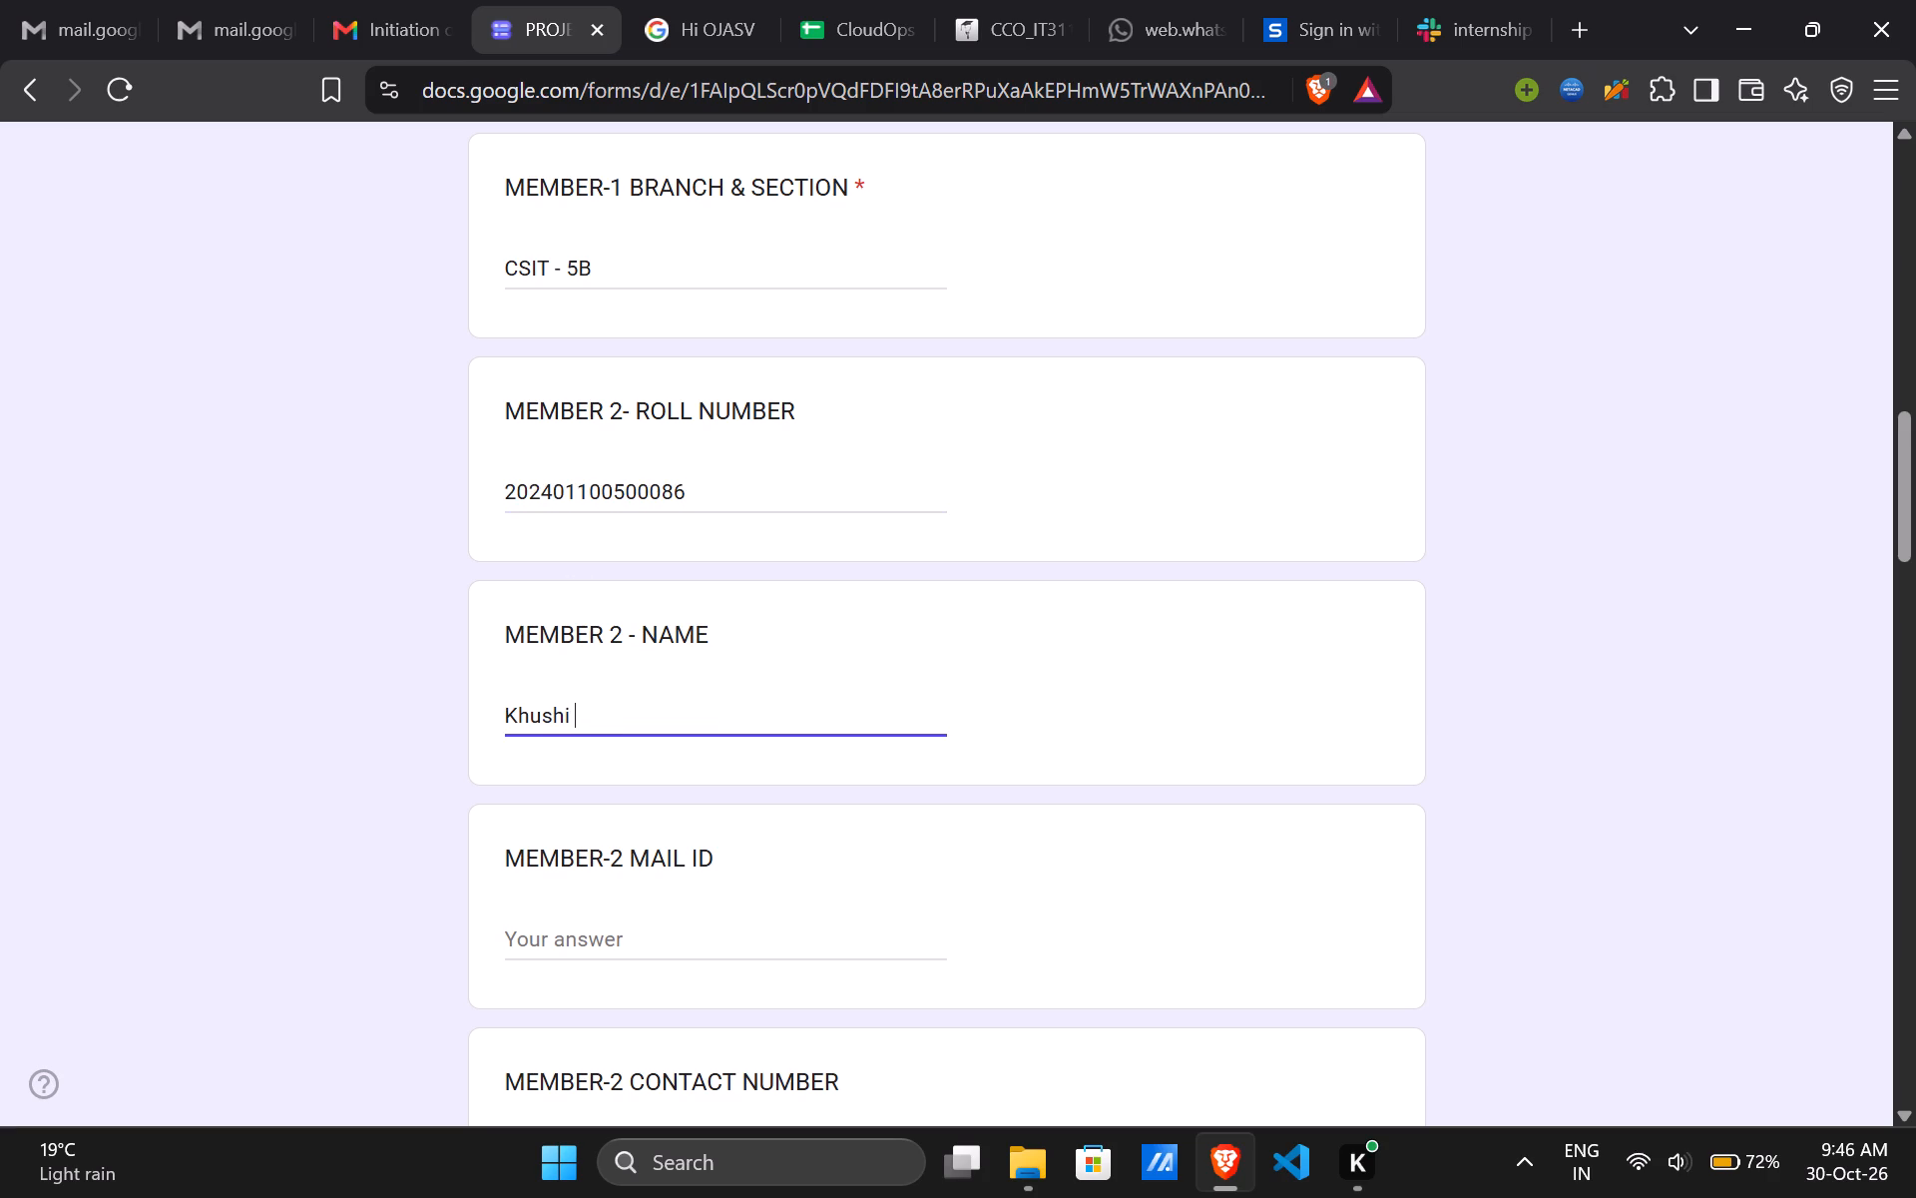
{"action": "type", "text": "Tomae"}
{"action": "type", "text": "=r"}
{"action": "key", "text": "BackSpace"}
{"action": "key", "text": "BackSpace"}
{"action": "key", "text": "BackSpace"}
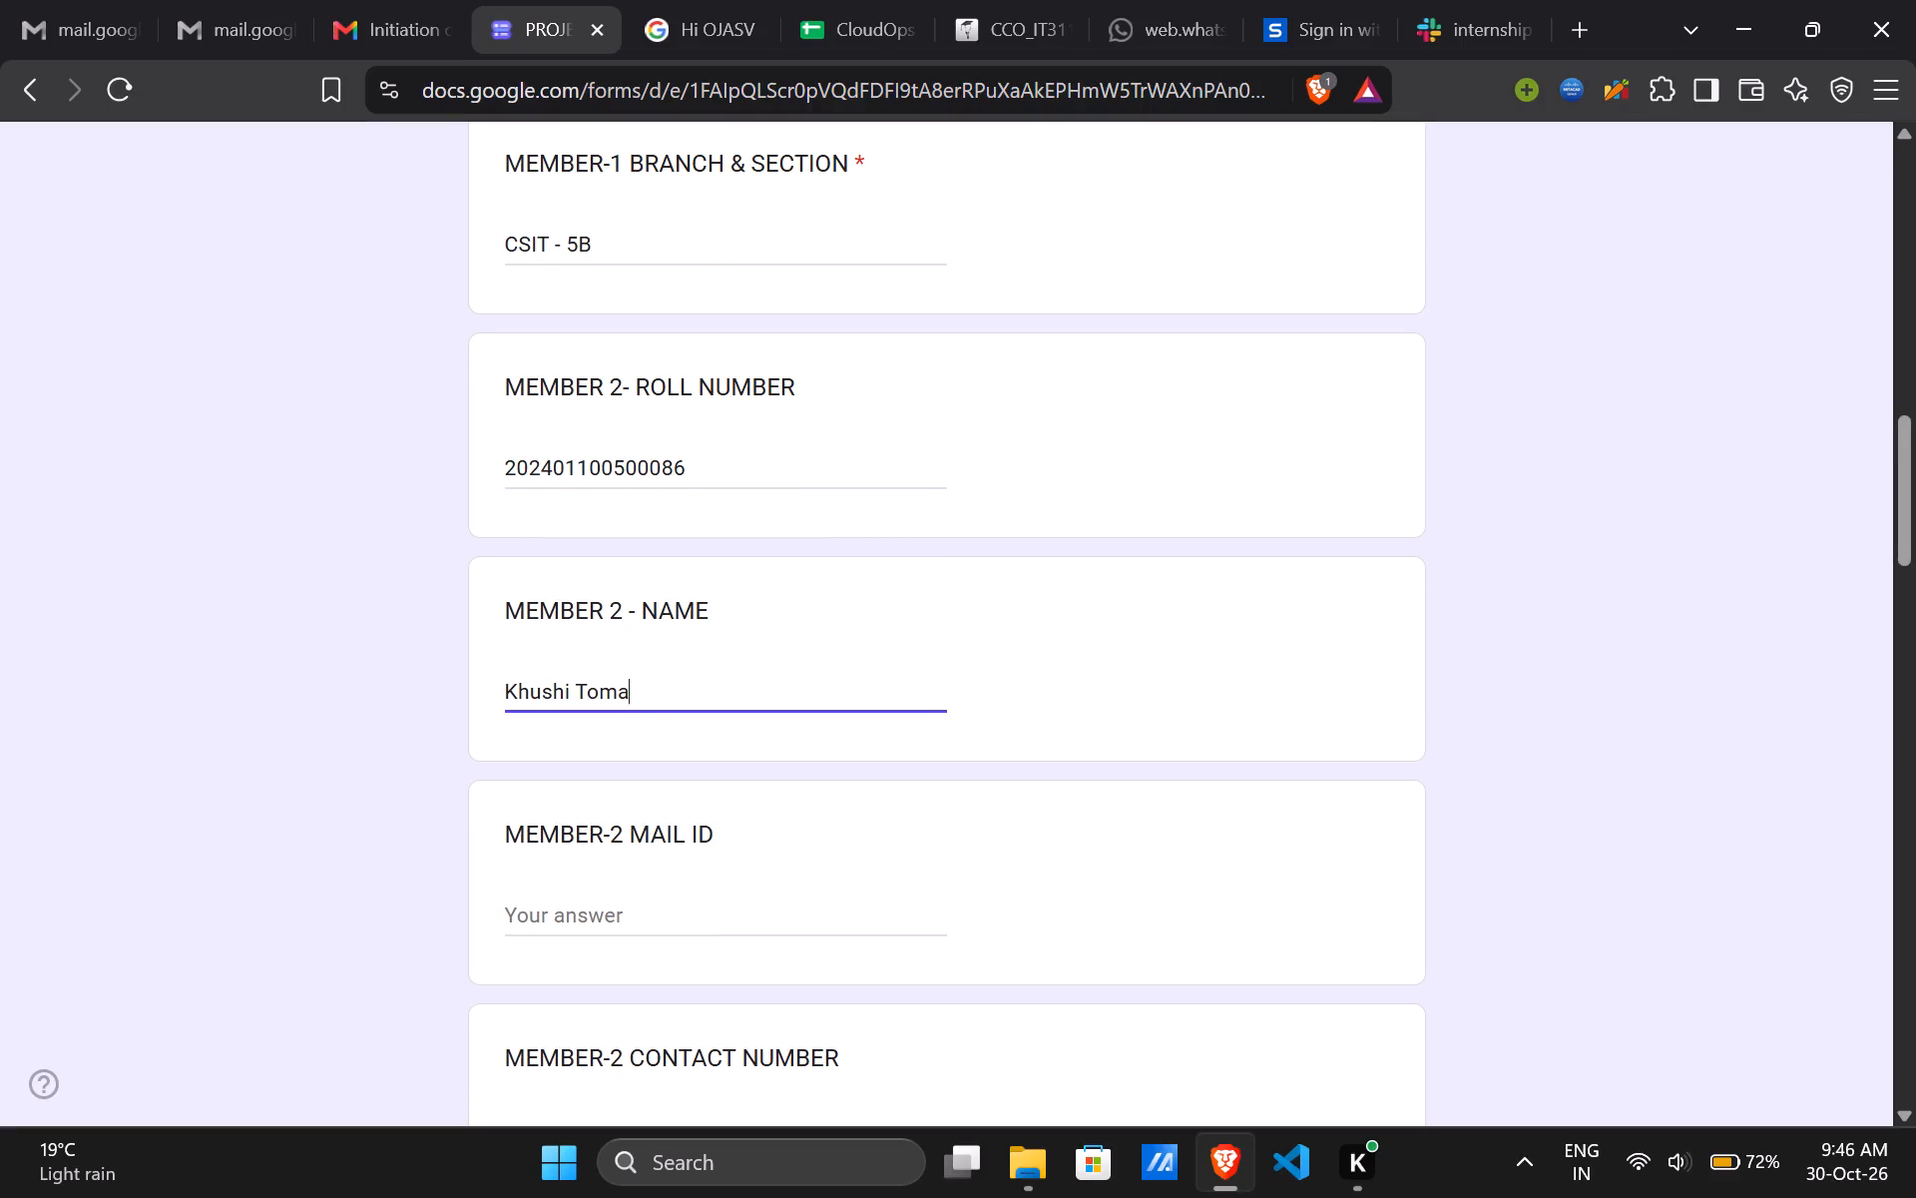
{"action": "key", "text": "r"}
Select the Member-2 Mail ID question and review the project instructions, the Member 1 and Member 2 answers, and the remaining member questions.
{"action": "scroll", "coordinate": [613, 713], "scroll_direction": "down", "scroll_amount": 2}
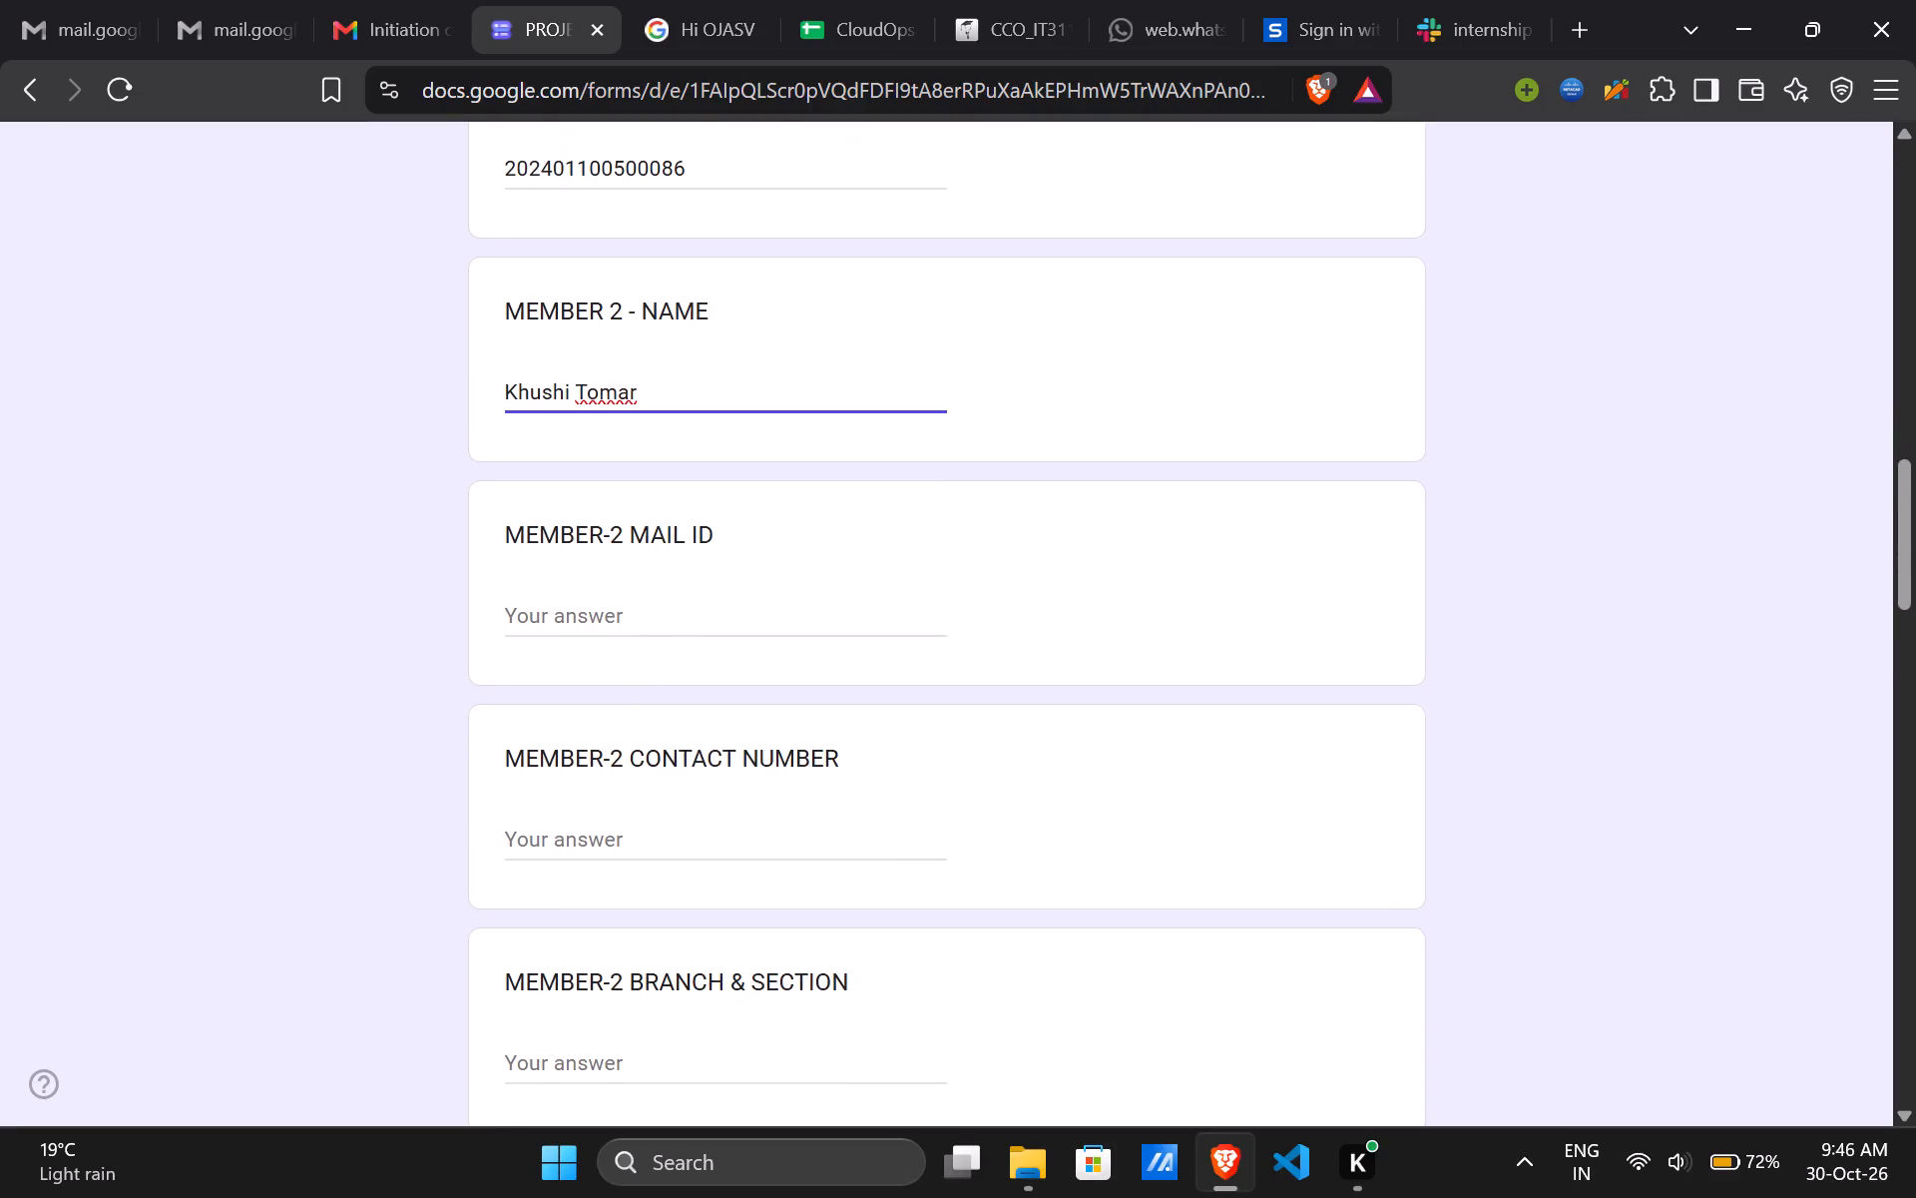
{"action": "left_click", "coordinate": [597, 623]}
{"action": "scroll", "coordinate": [597, 623], "scroll_direction": "up", "scroll_amount": 4}
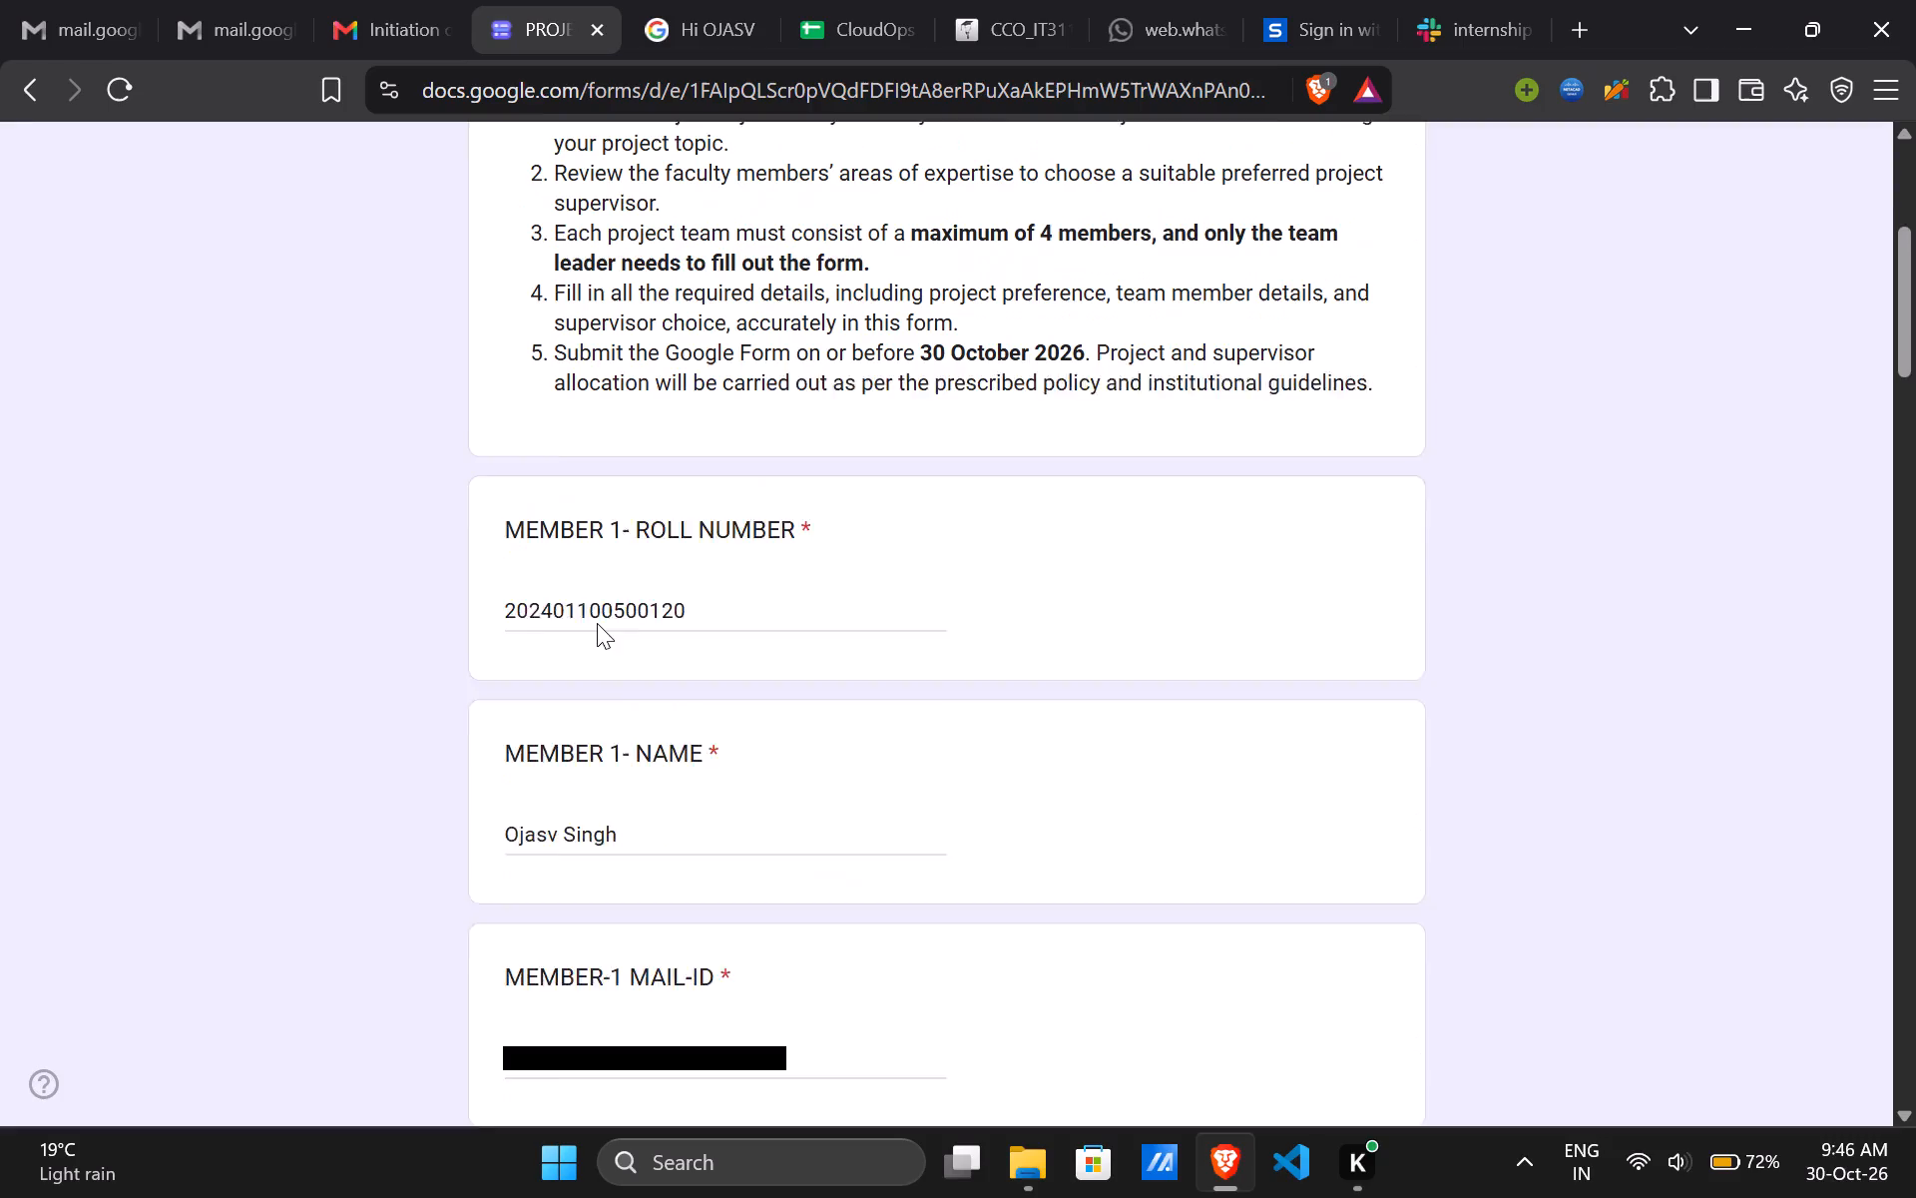
{"action": "scroll", "coordinate": [597, 623], "scroll_direction": "up", "scroll_amount": 2}
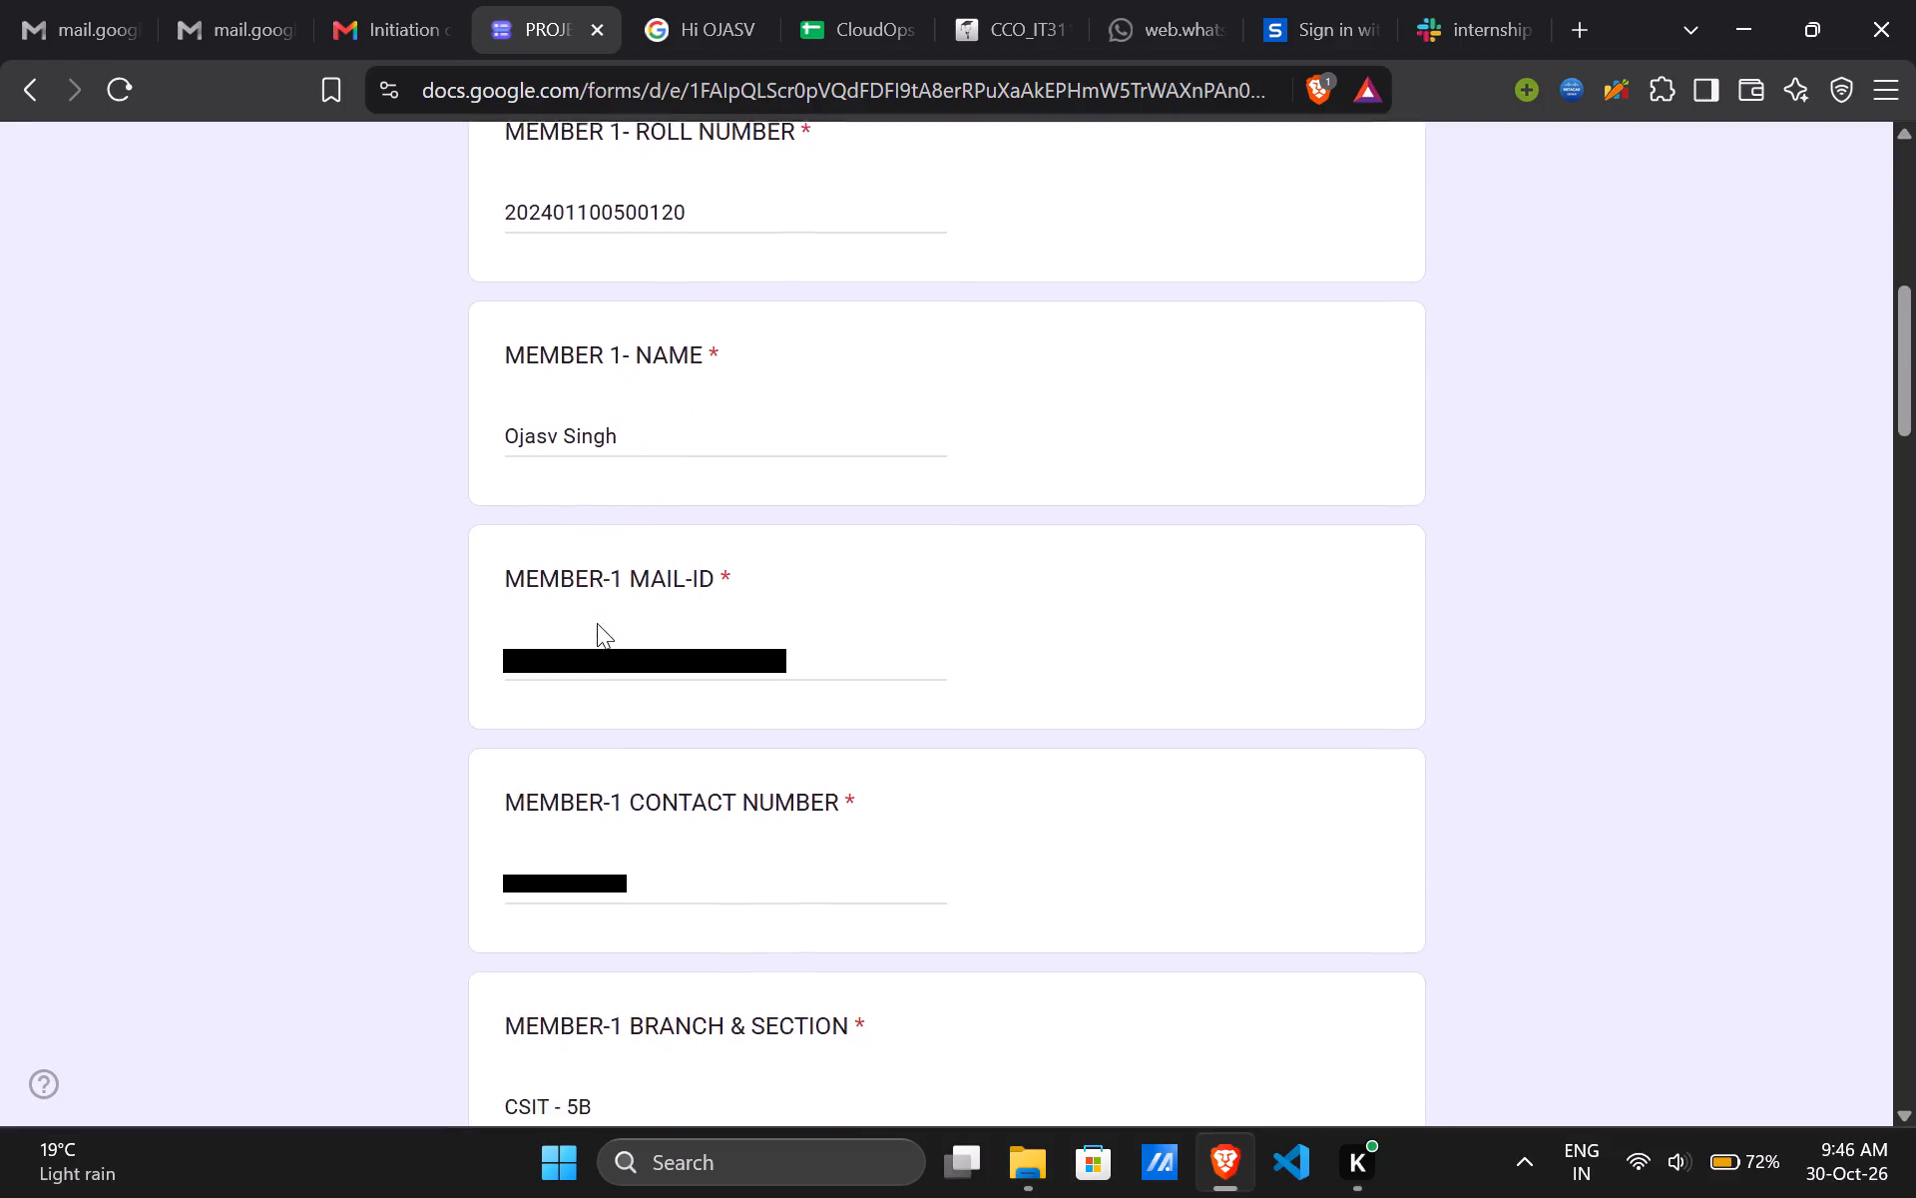
{"action": "scroll", "coordinate": [597, 623], "scroll_direction": "up", "scroll_amount": 1}
{"action": "scroll", "coordinate": [597, 623], "scroll_direction": "down", "scroll_amount": 2}
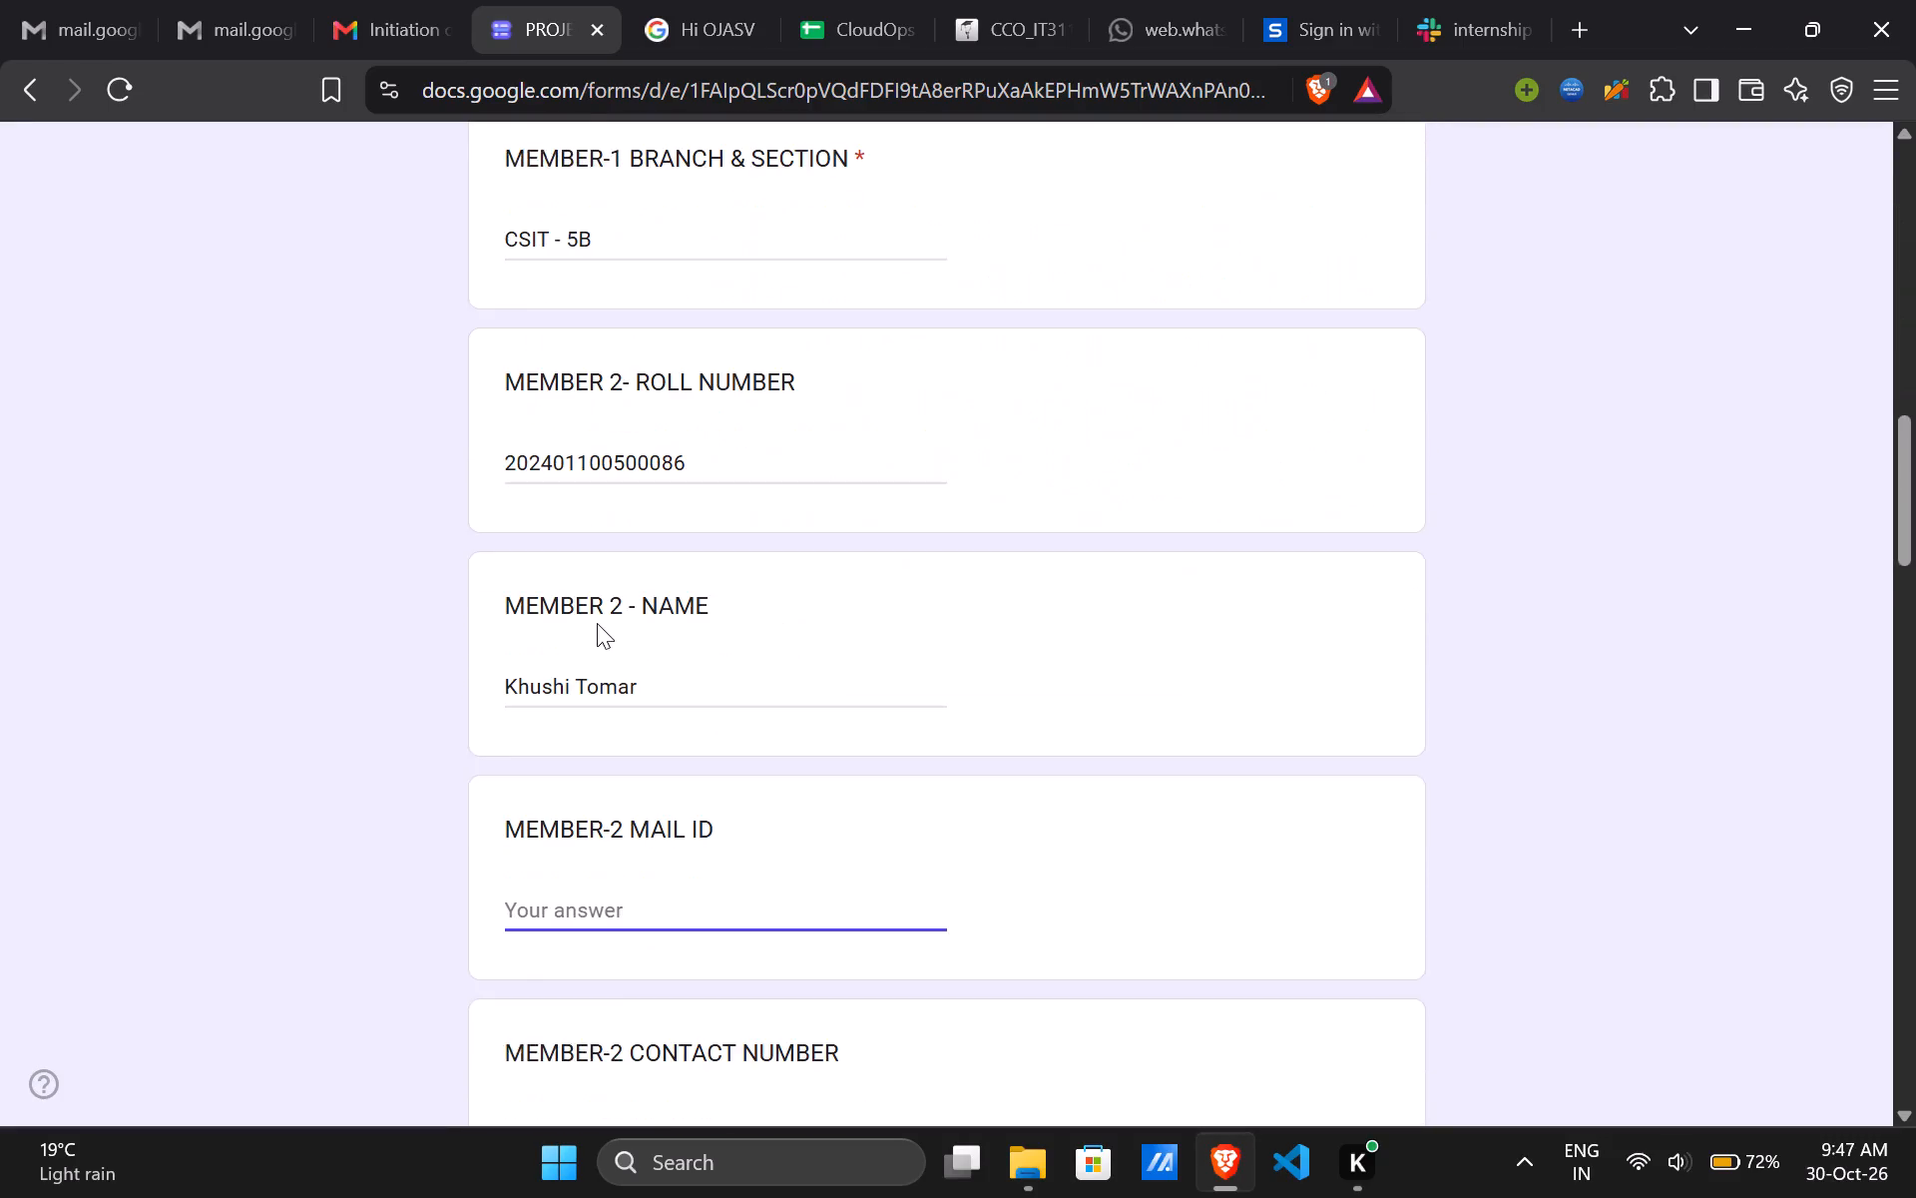
{"action": "scroll", "coordinate": [597, 623], "scroll_direction": "up", "scroll_amount": 6}
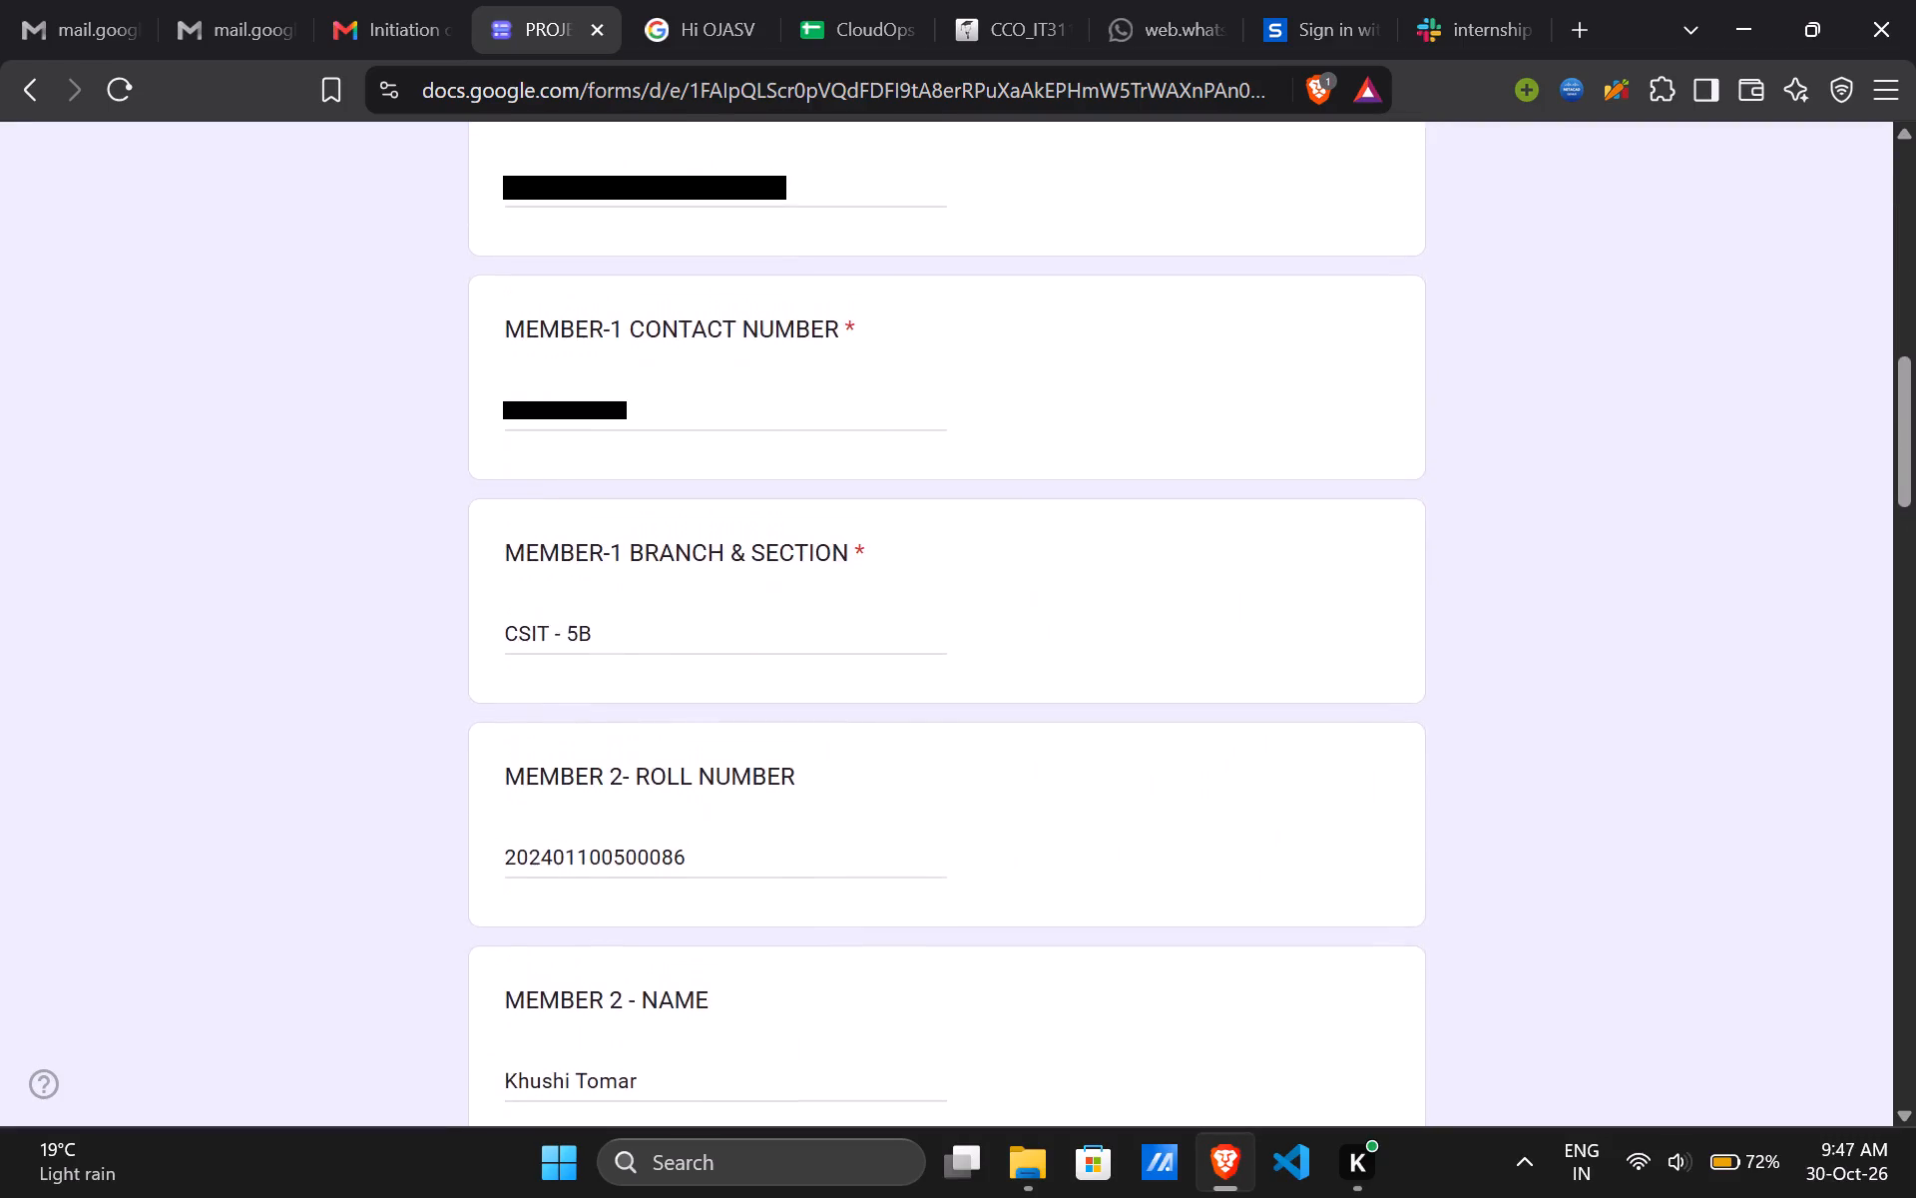
{"action": "scroll", "coordinate": [597, 623], "scroll_direction": "up", "scroll_amount": 3}
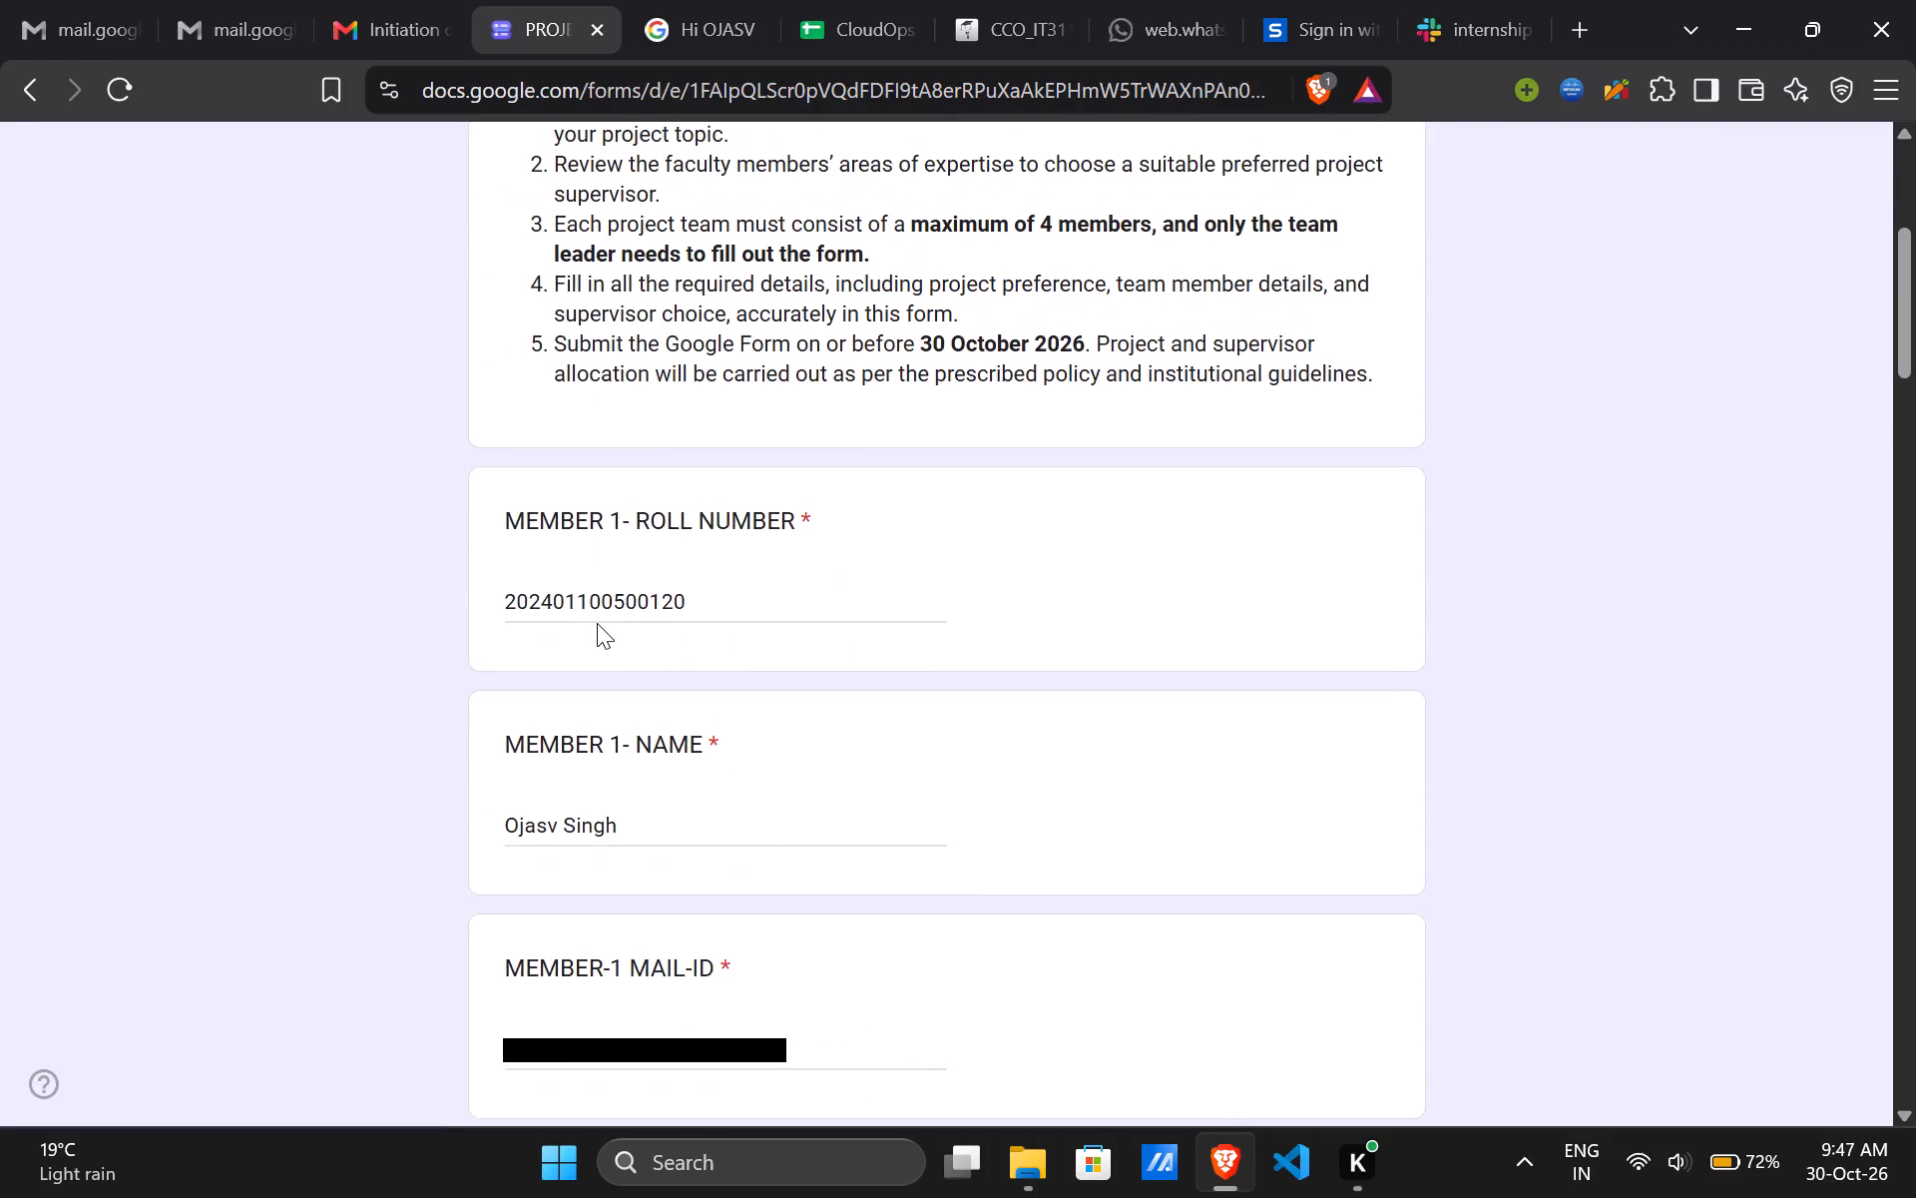
{"action": "scroll", "coordinate": [597, 623], "scroll_direction": "right", "scroll_amount": 1}
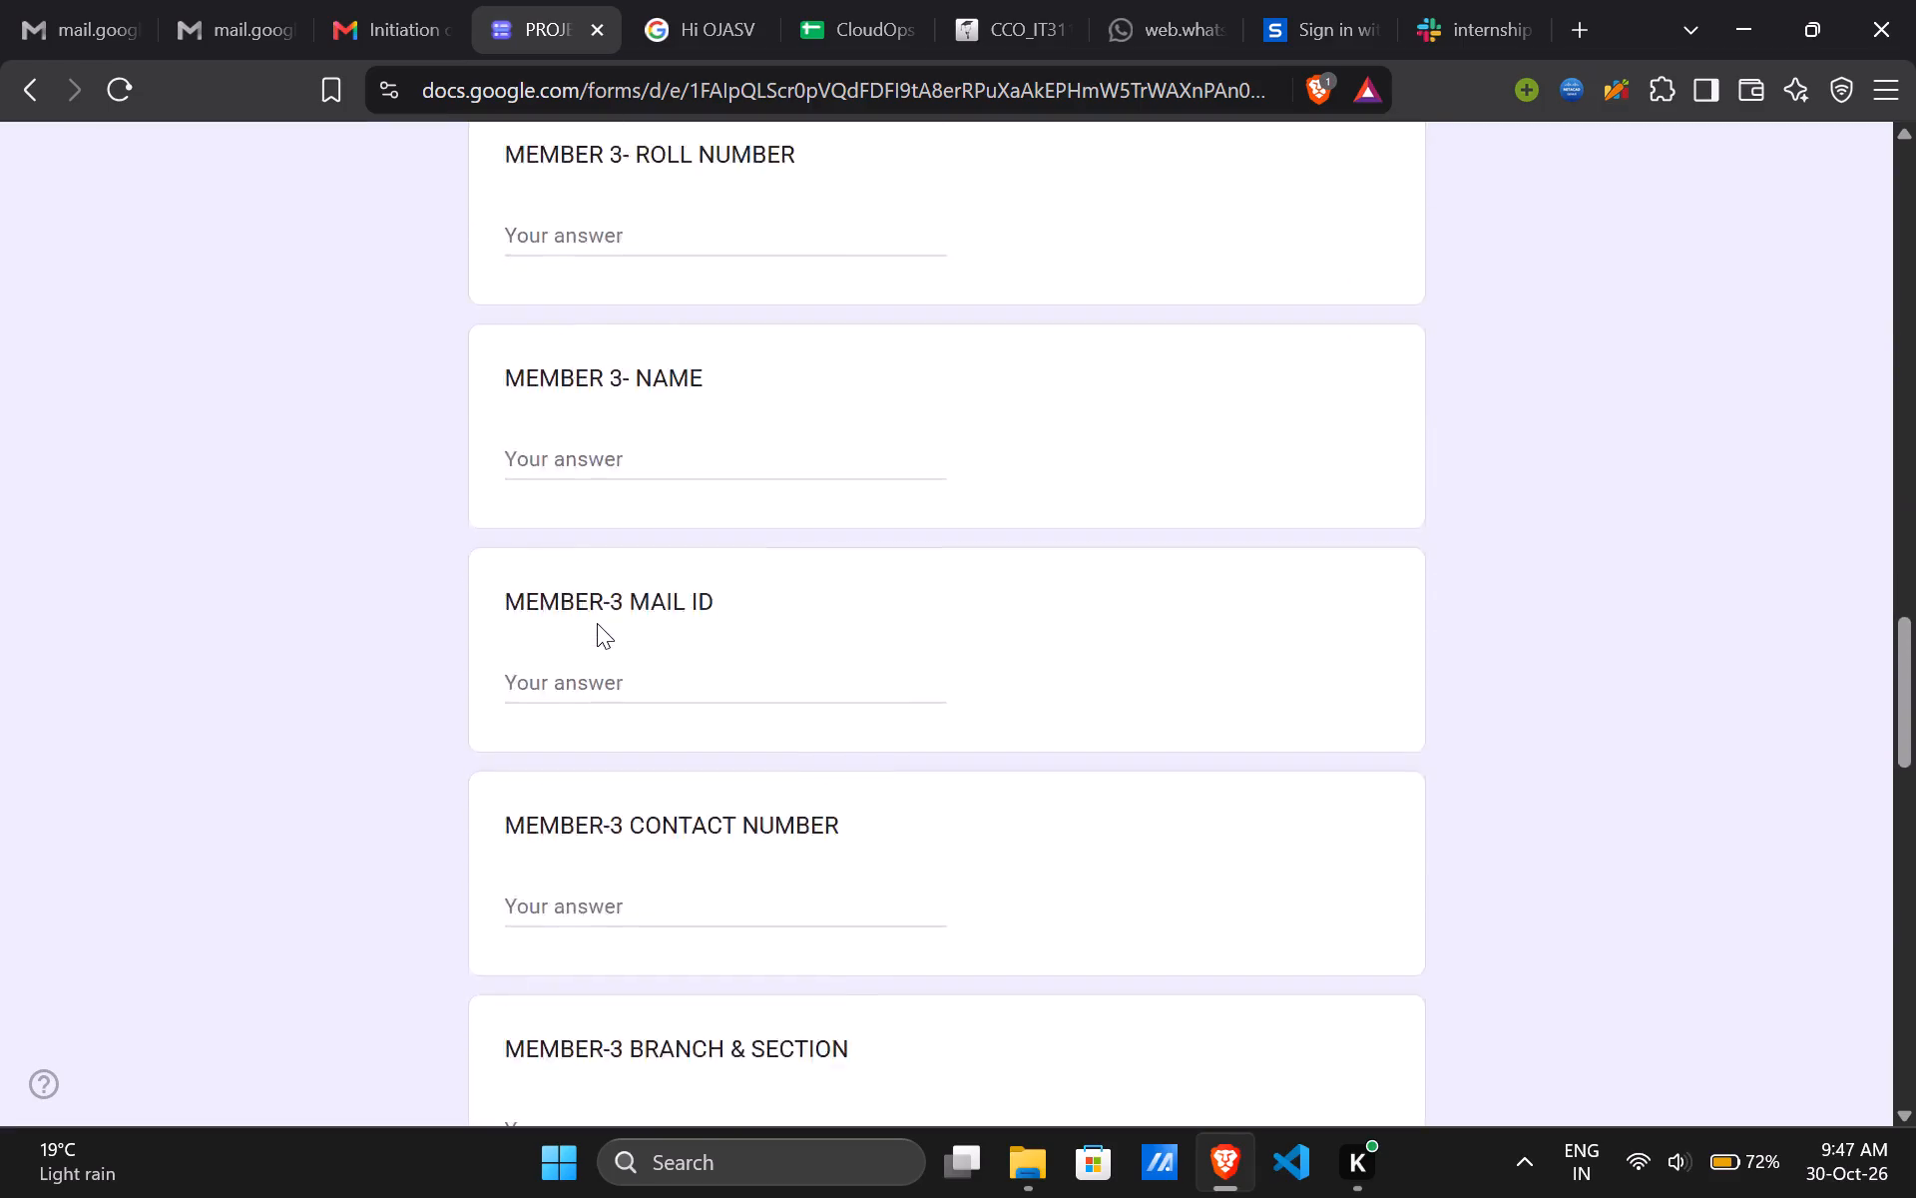
{"action": "scroll", "coordinate": [597, 623], "scroll_direction": "right", "scroll_amount": 1}
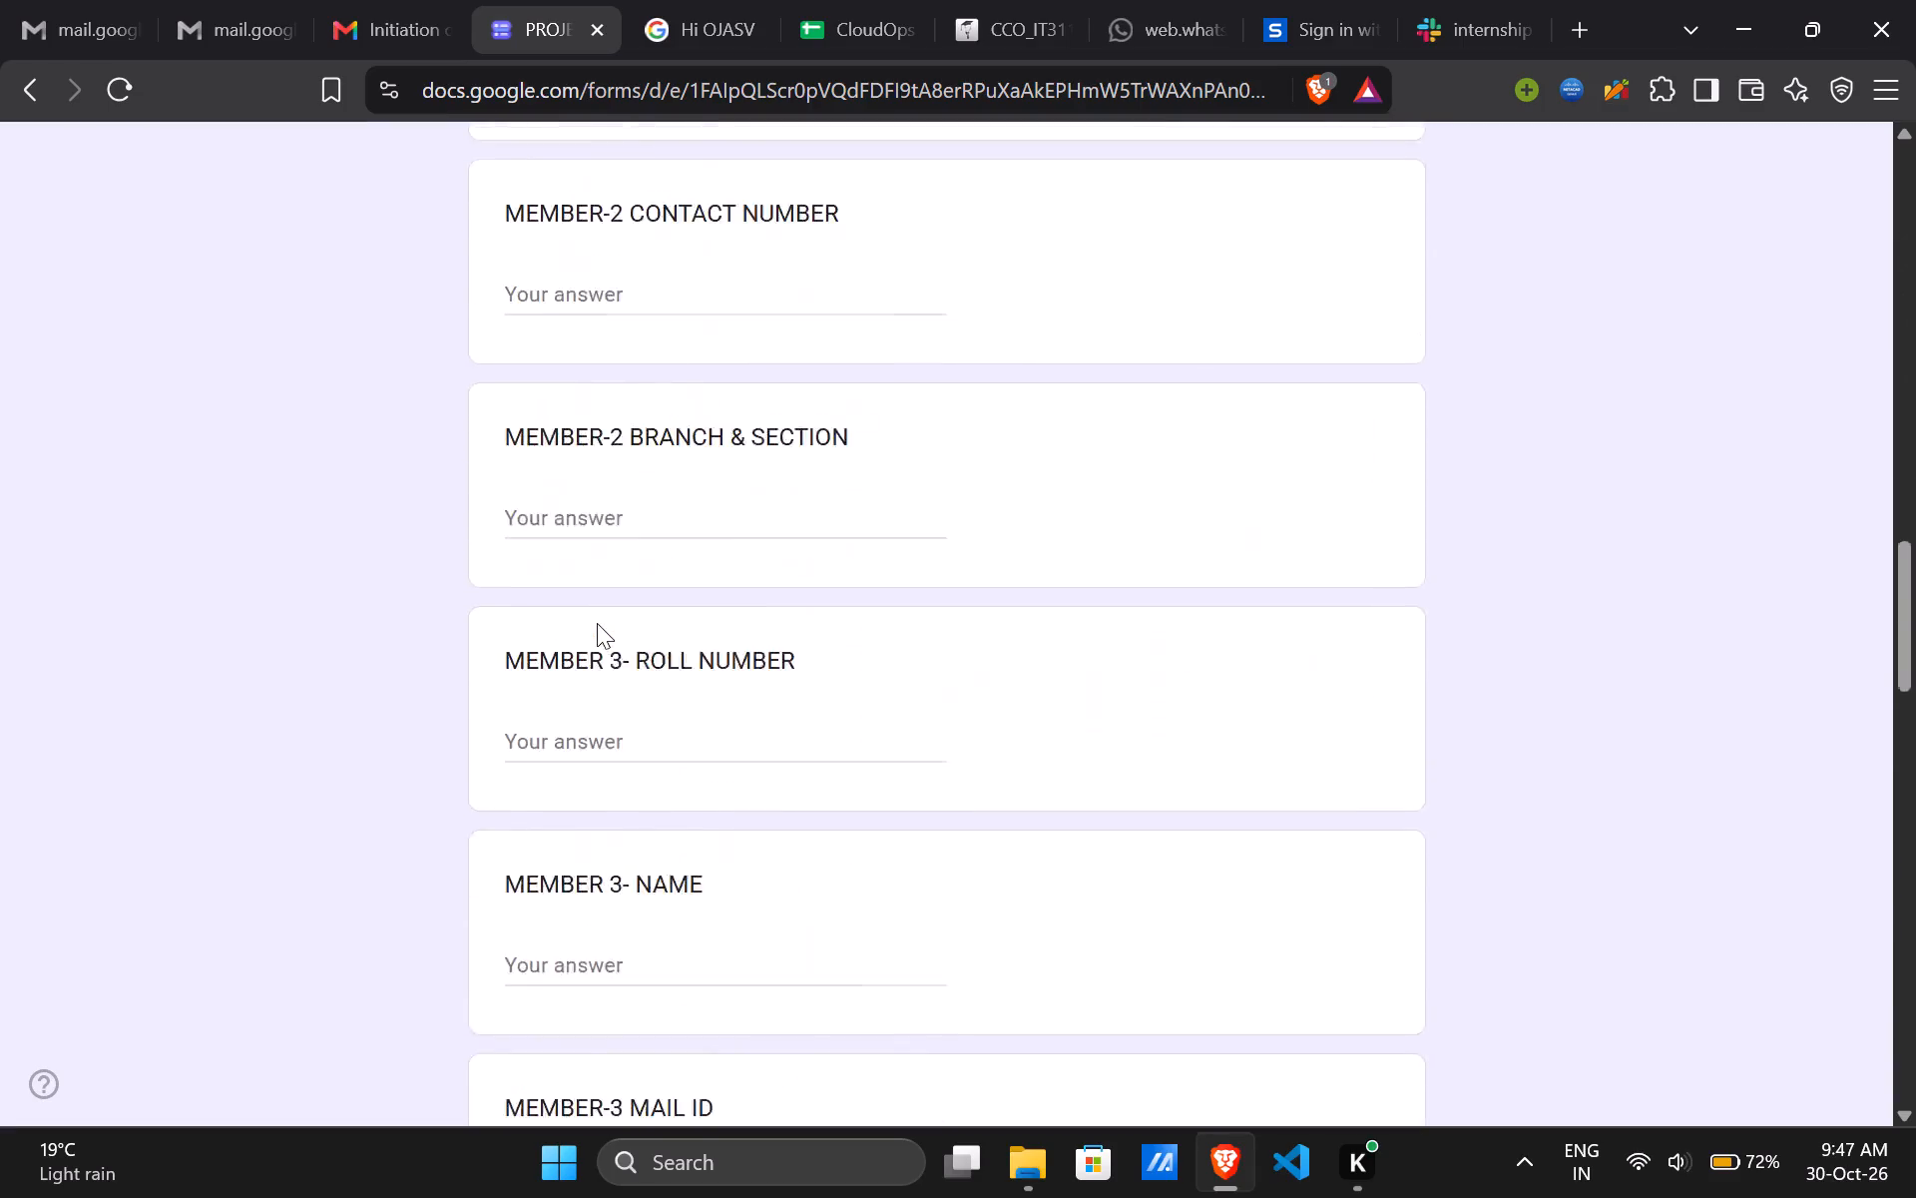
{"action": "scroll", "coordinate": [597, 623], "scroll_direction": "right", "scroll_amount": 1}
{"action": "scroll", "coordinate": [597, 623], "scroll_direction": "down", "scroll_amount": 2}
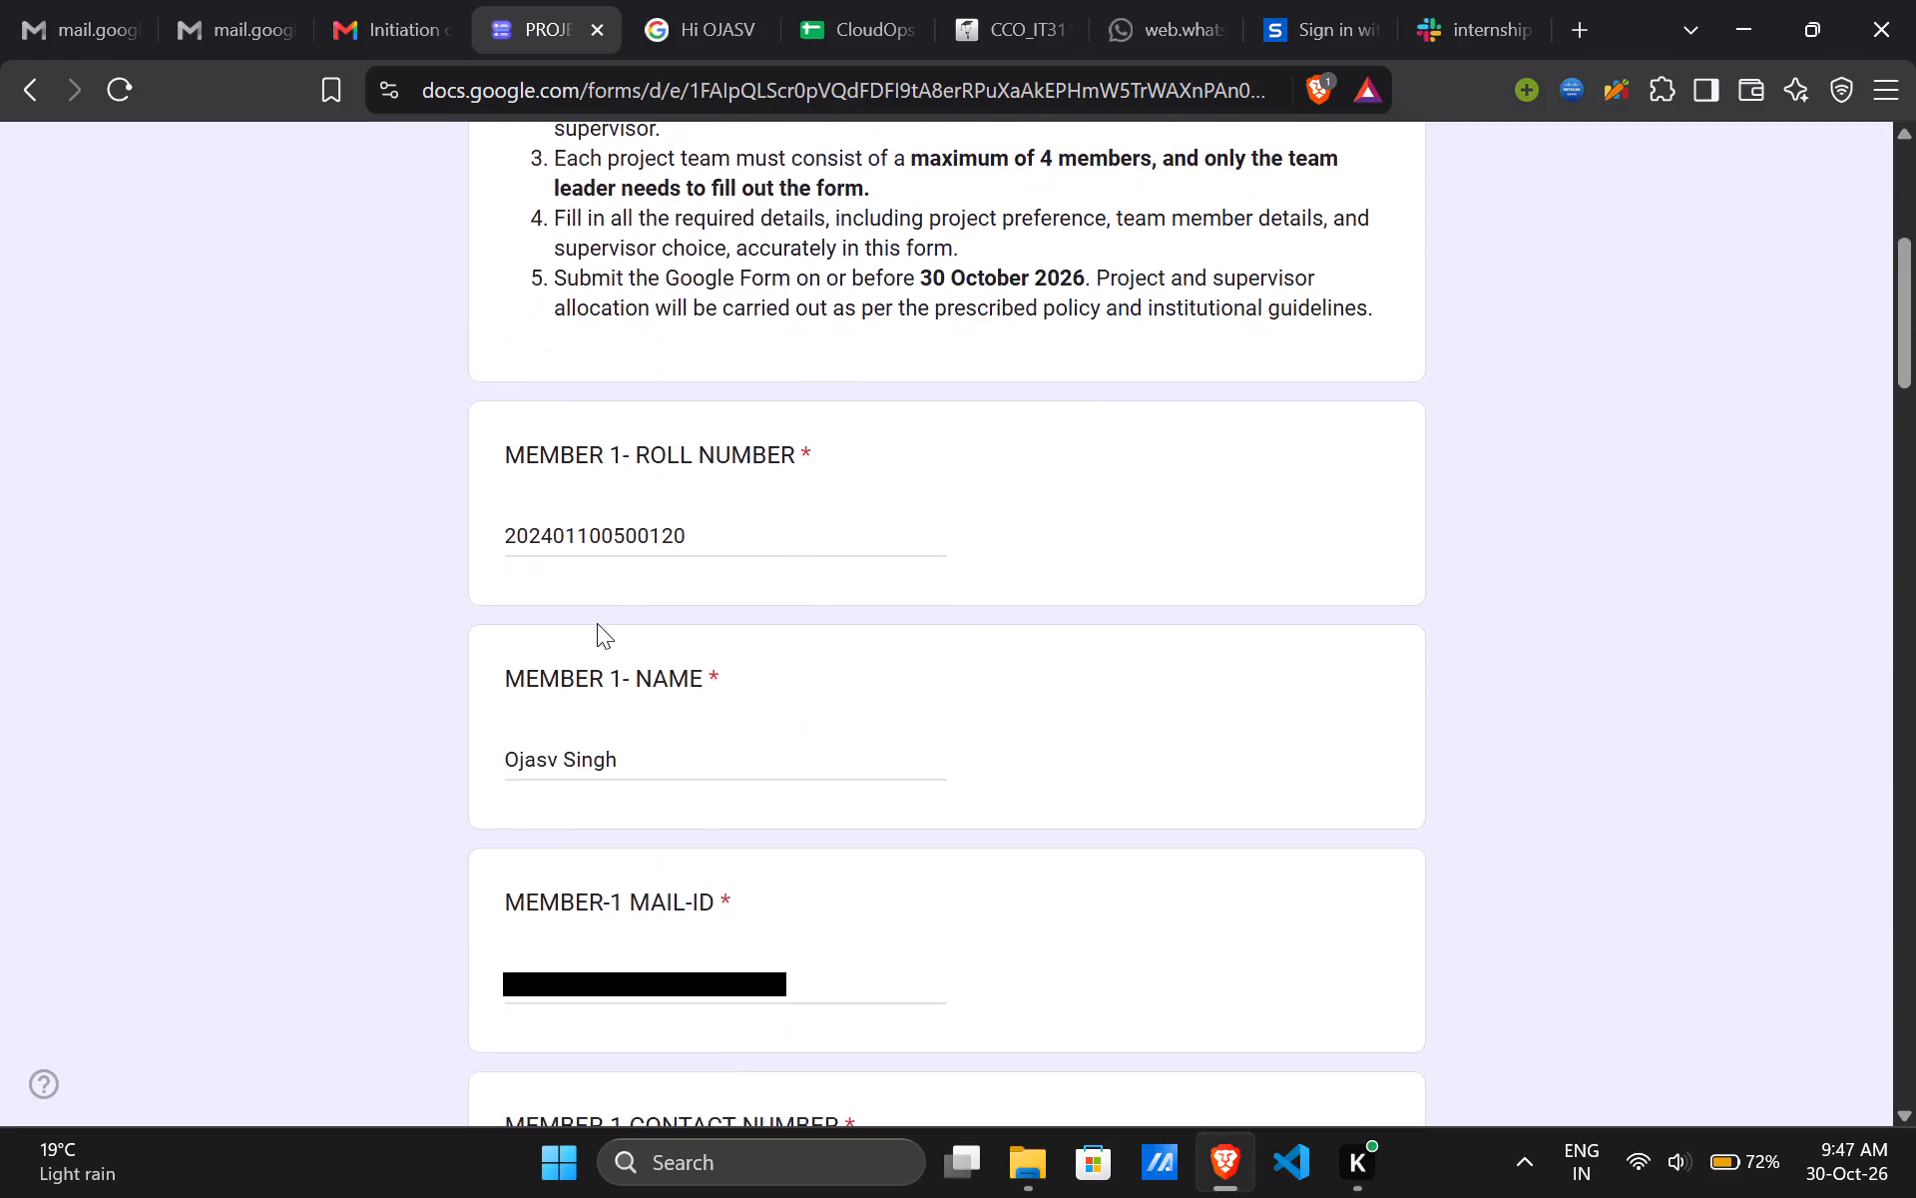
{"action": "scroll", "coordinate": [597, 623], "scroll_direction": "down", "scroll_amount": 7}
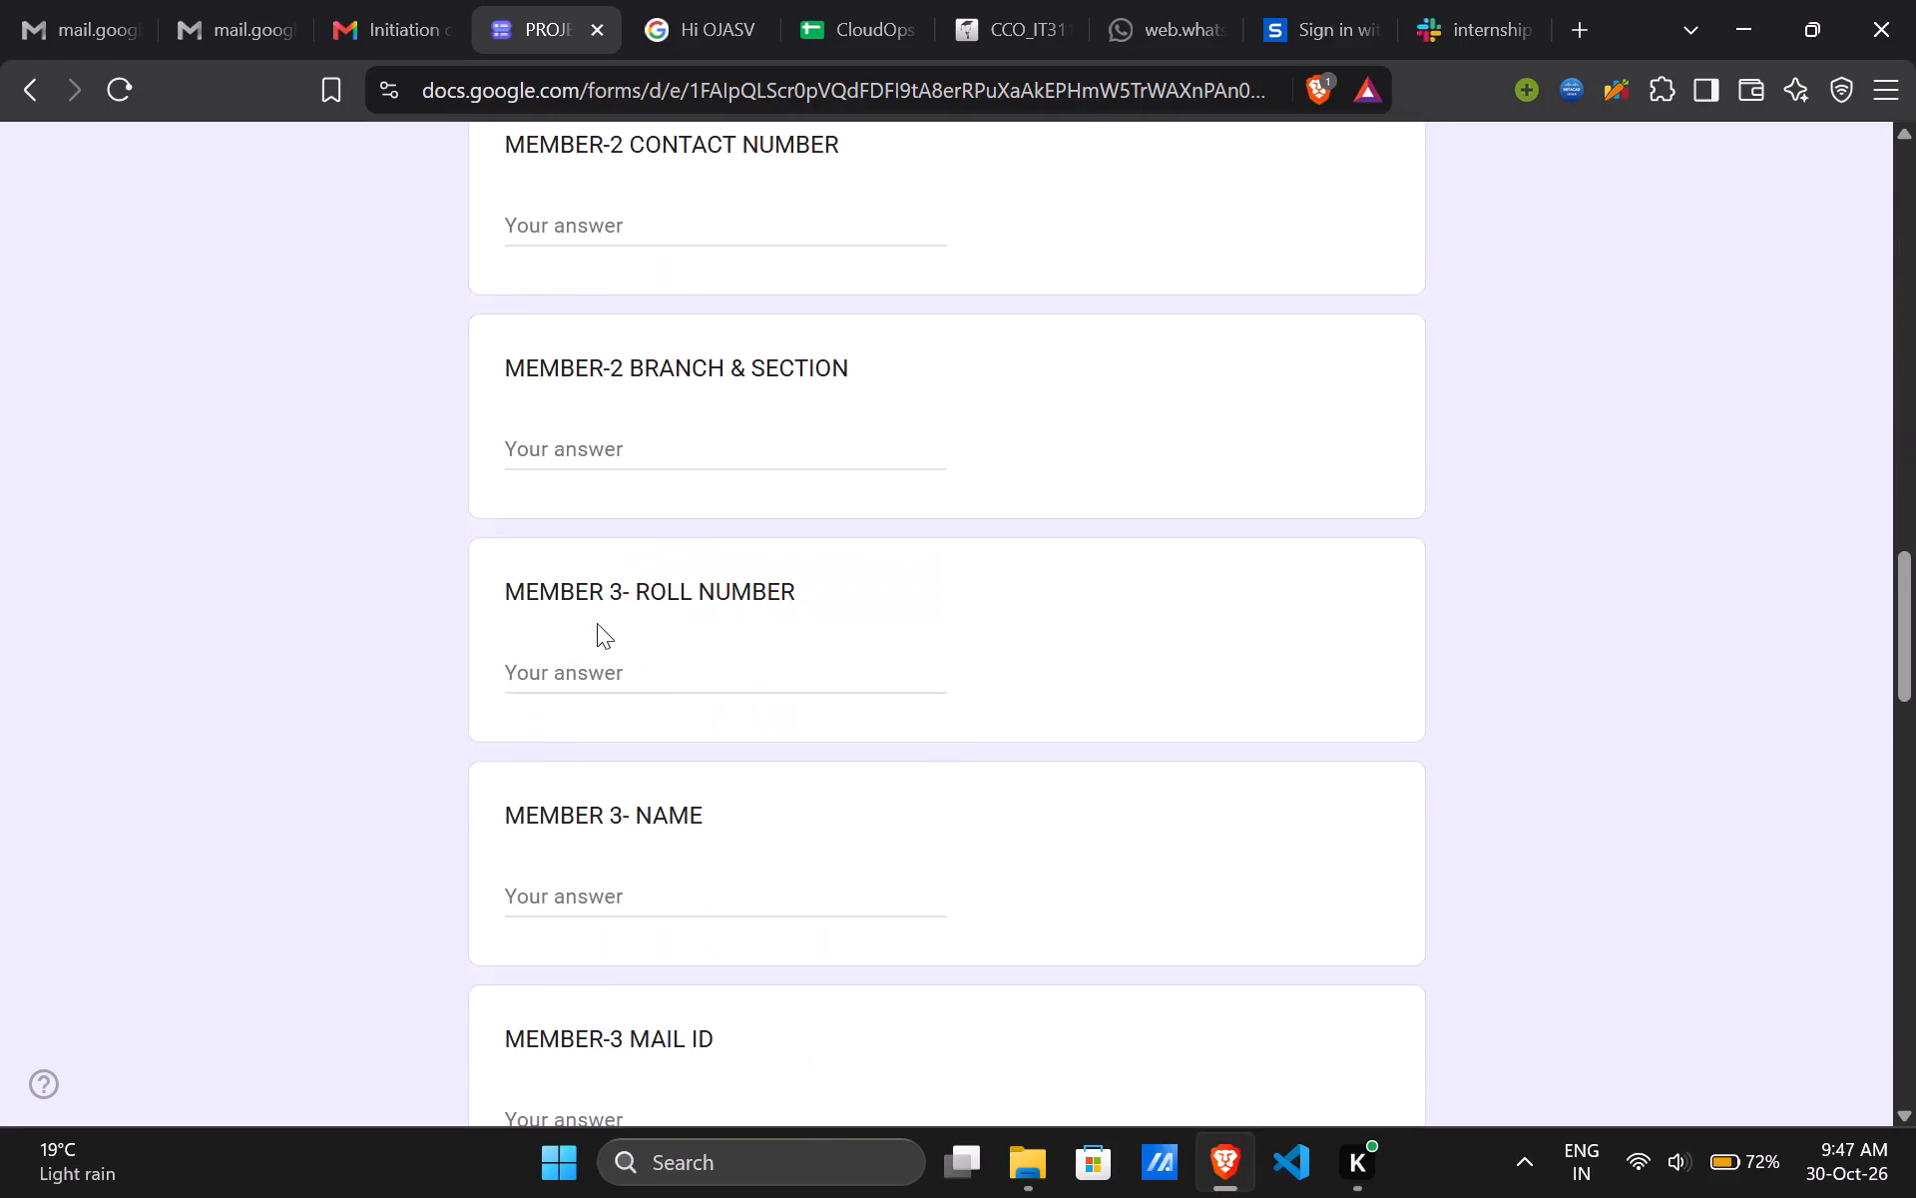
{"action": "scroll", "coordinate": [597, 623], "scroll_direction": "up", "scroll_amount": 13}
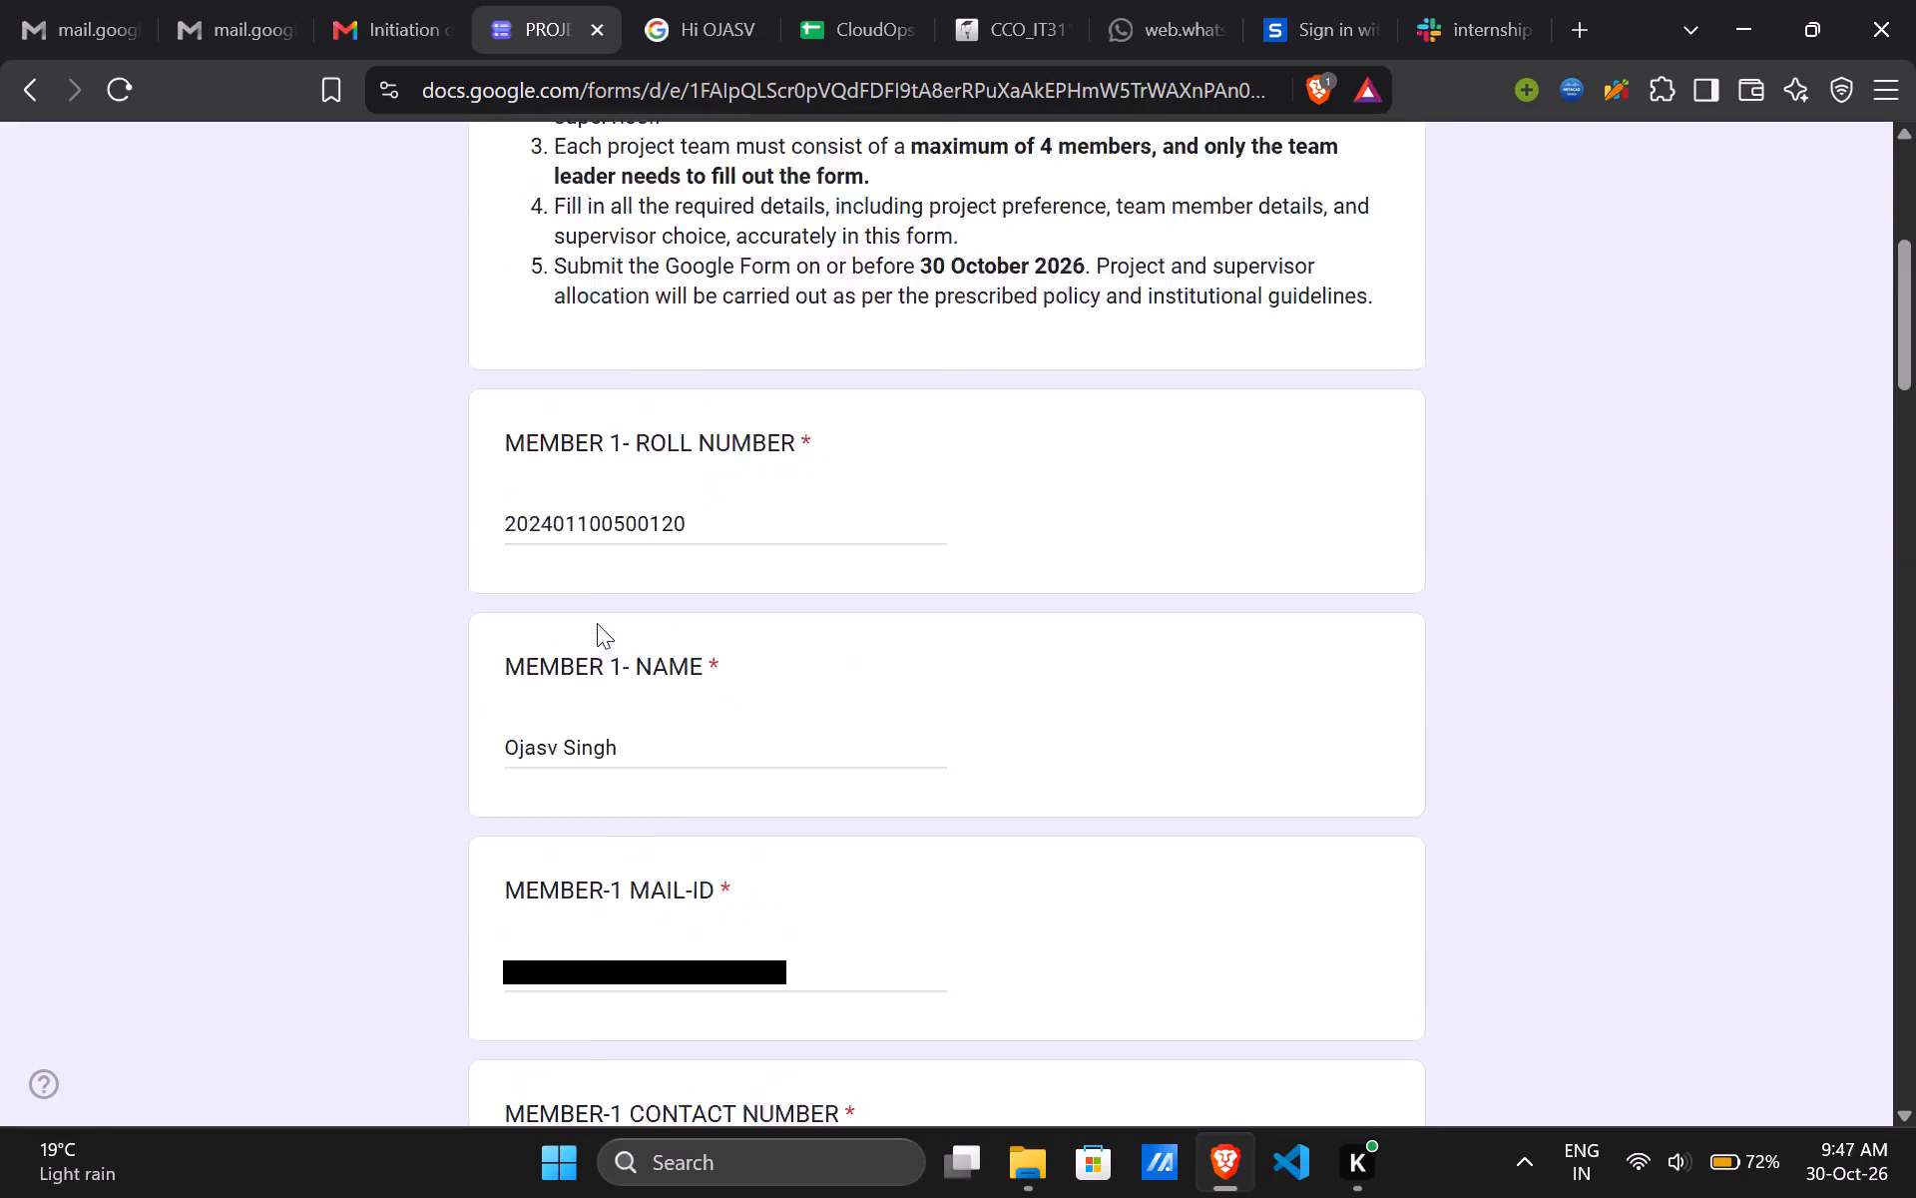
{"action": "scroll", "coordinate": [597, 623], "scroll_direction": "up", "scroll_amount": 2}
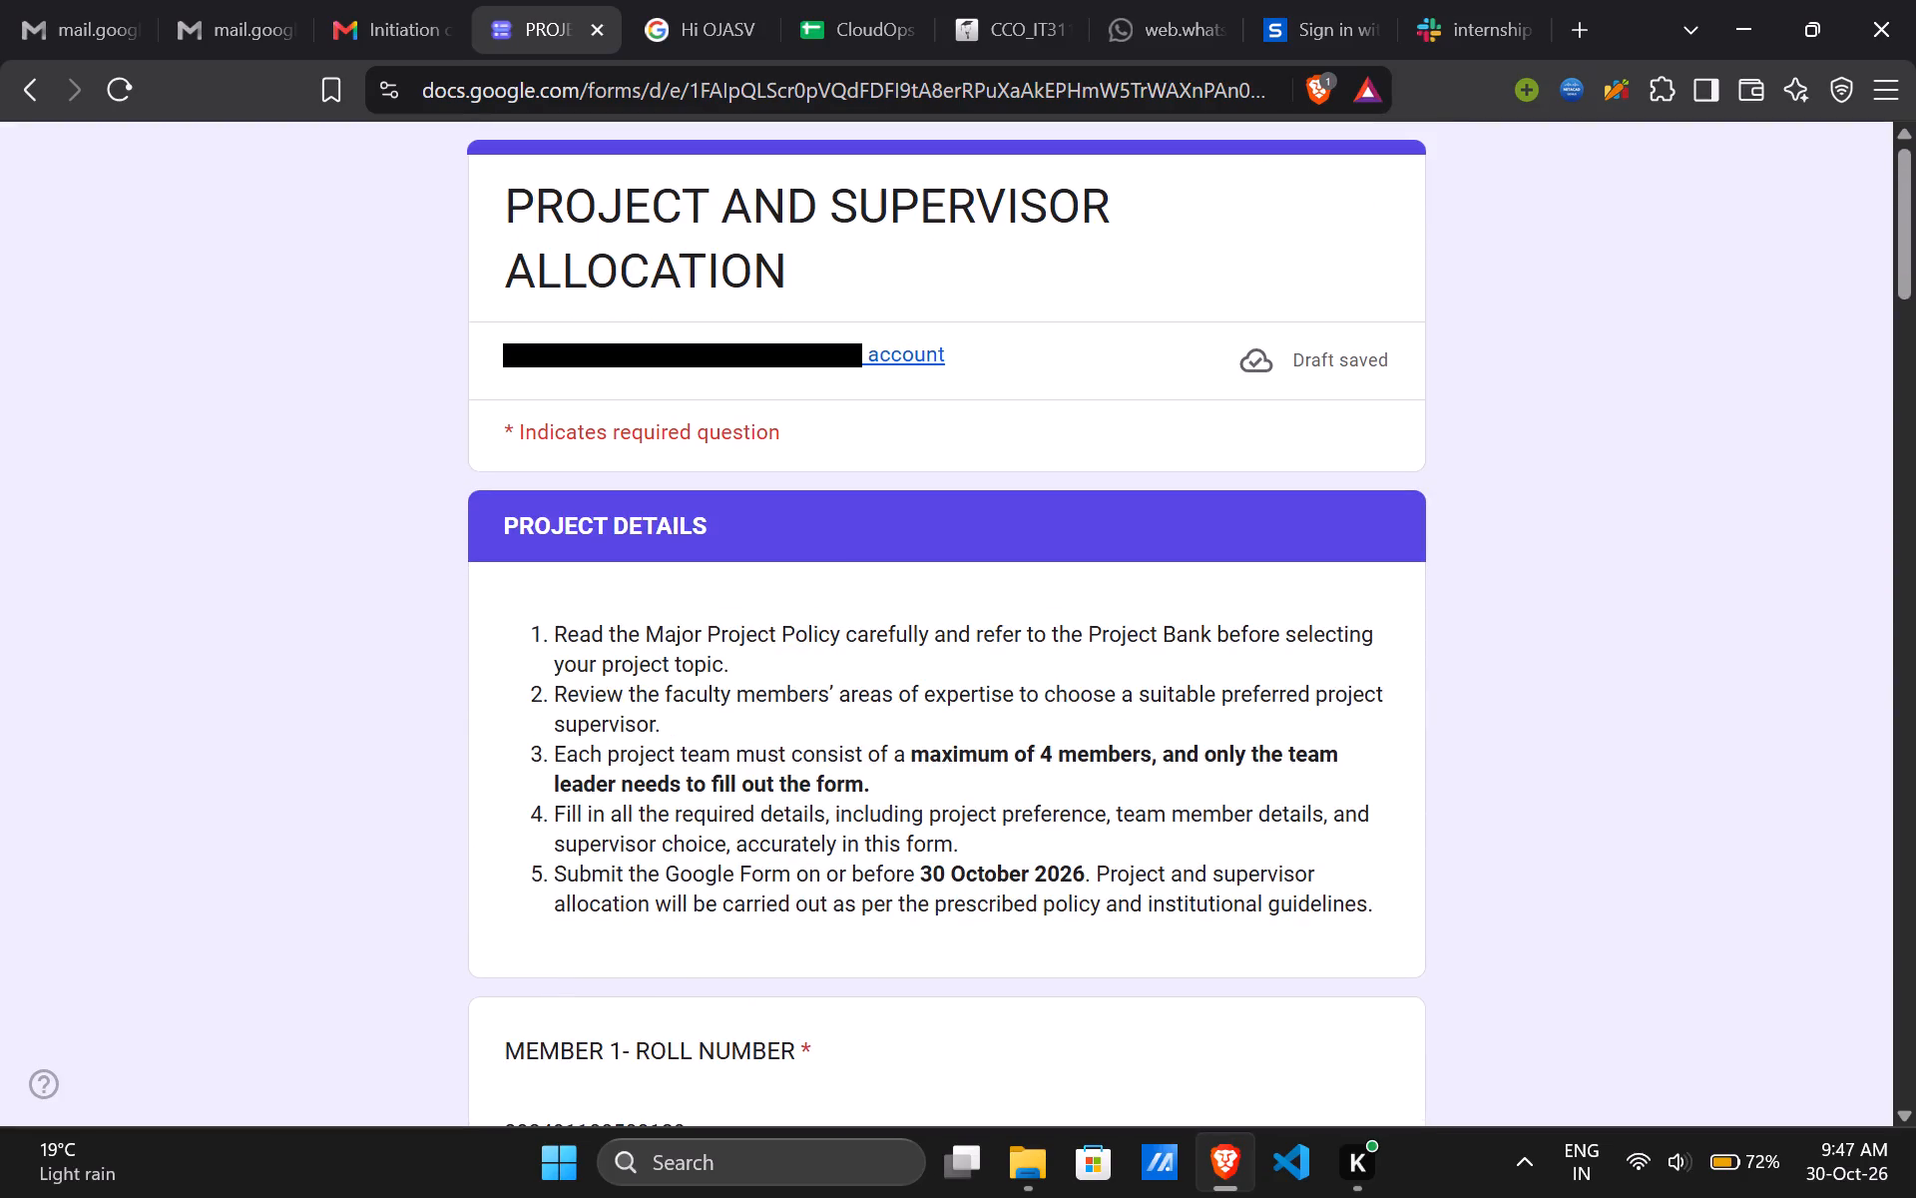
{"action": "scroll", "coordinate": [597, 623], "scroll_direction": "up", "scroll_amount": 7}
{"action": "scroll", "coordinate": [792, 668], "scroll_direction": "down", "scroll_amount": 1}
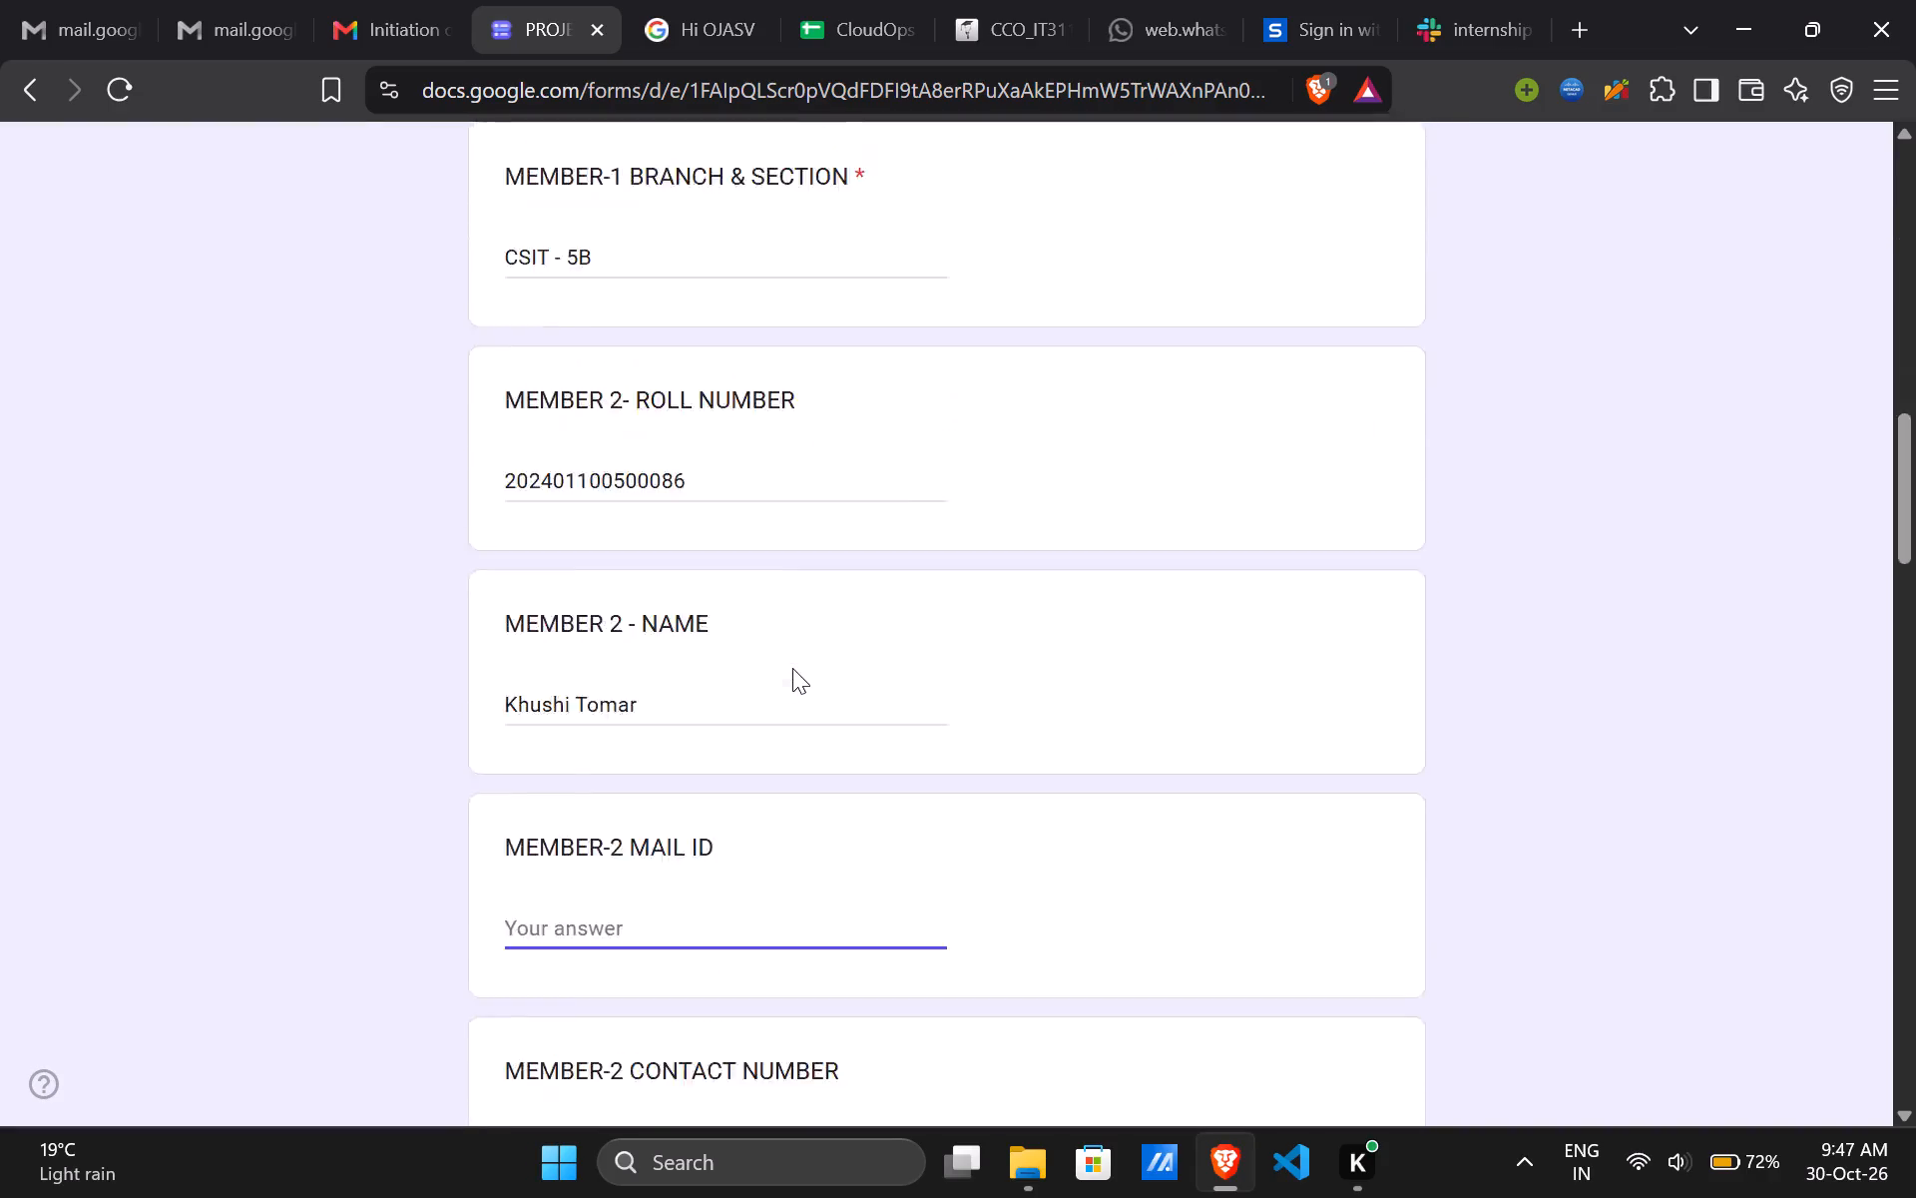
{"action": "scroll", "coordinate": [792, 668], "scroll_direction": "down", "scroll_amount": 1}
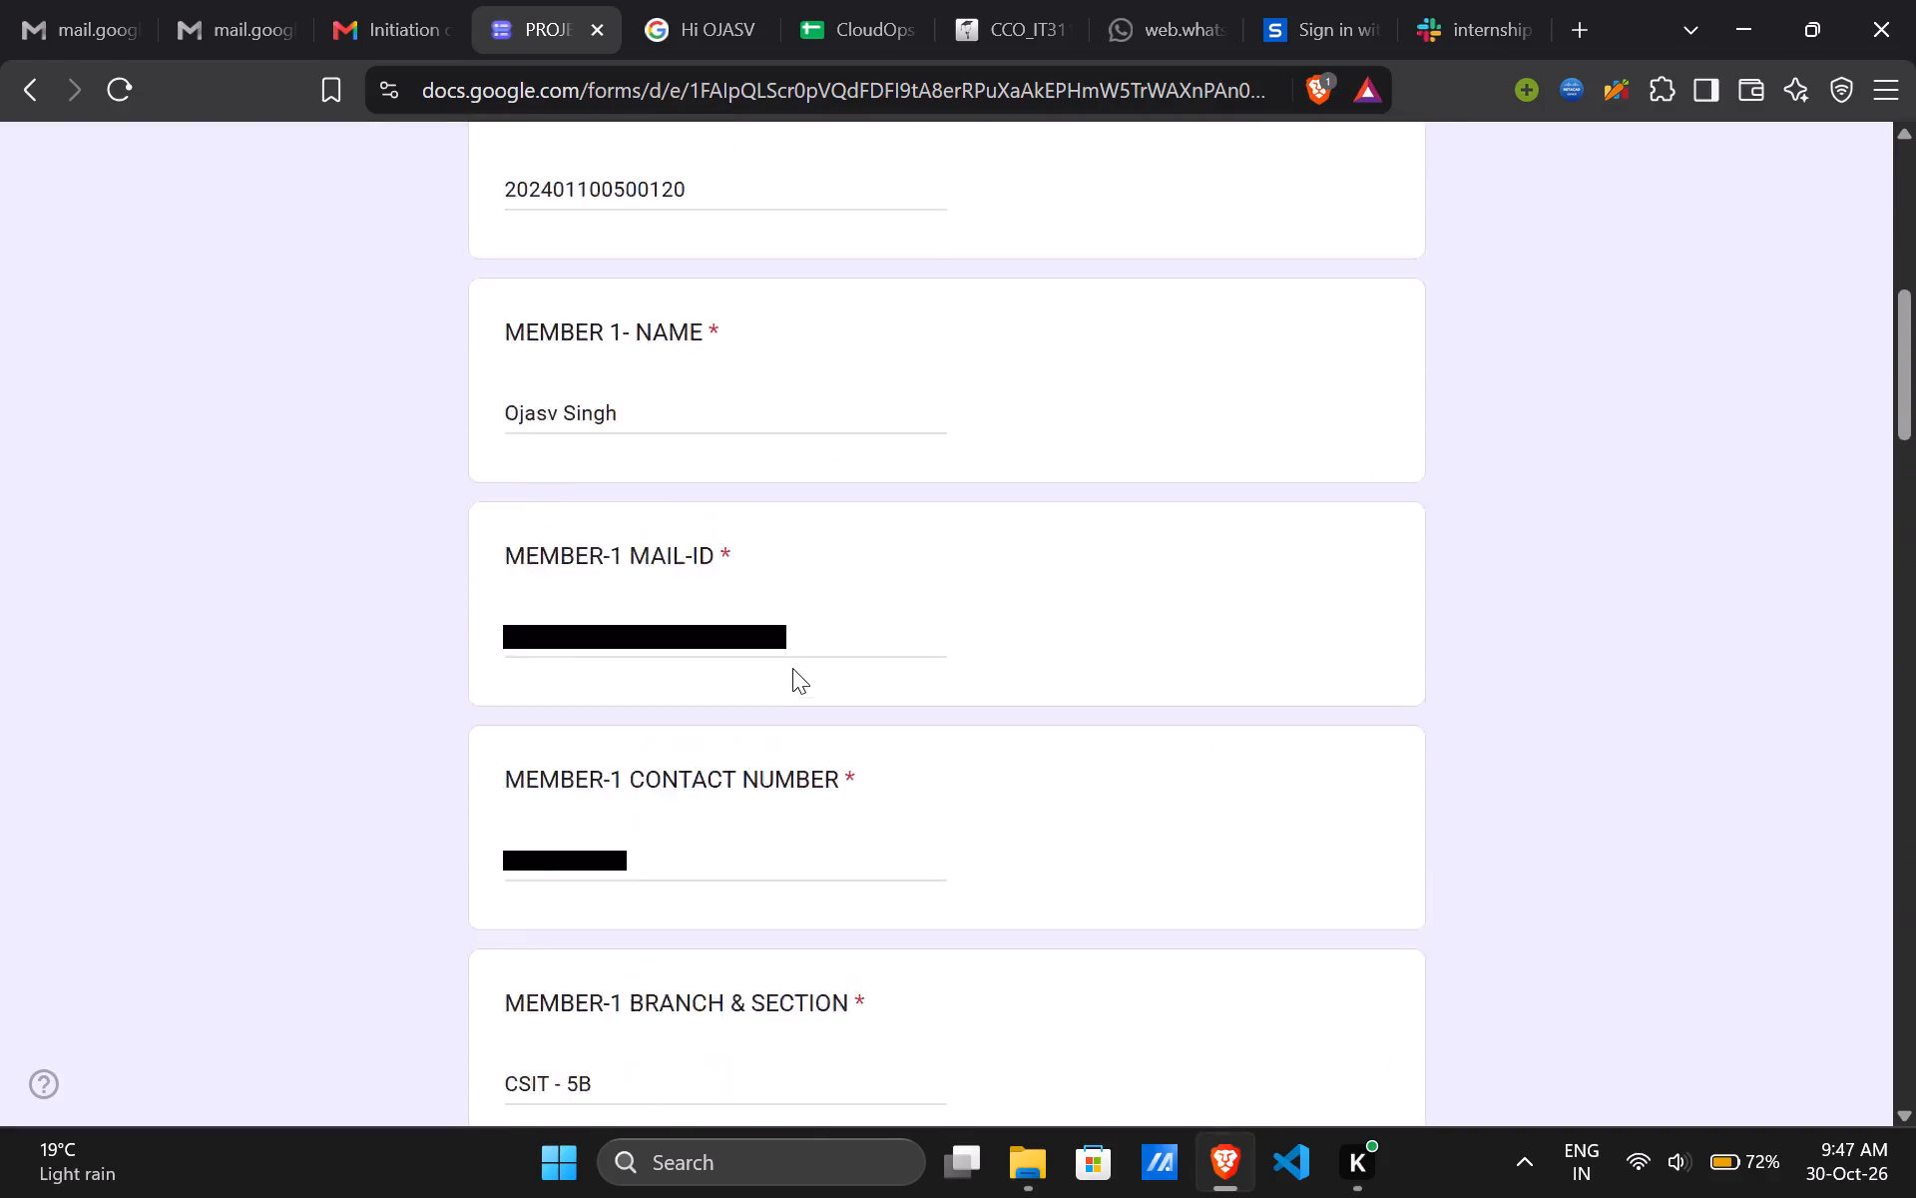
{"action": "scroll", "coordinate": [792, 668], "scroll_direction": "down", "scroll_amount": 1}
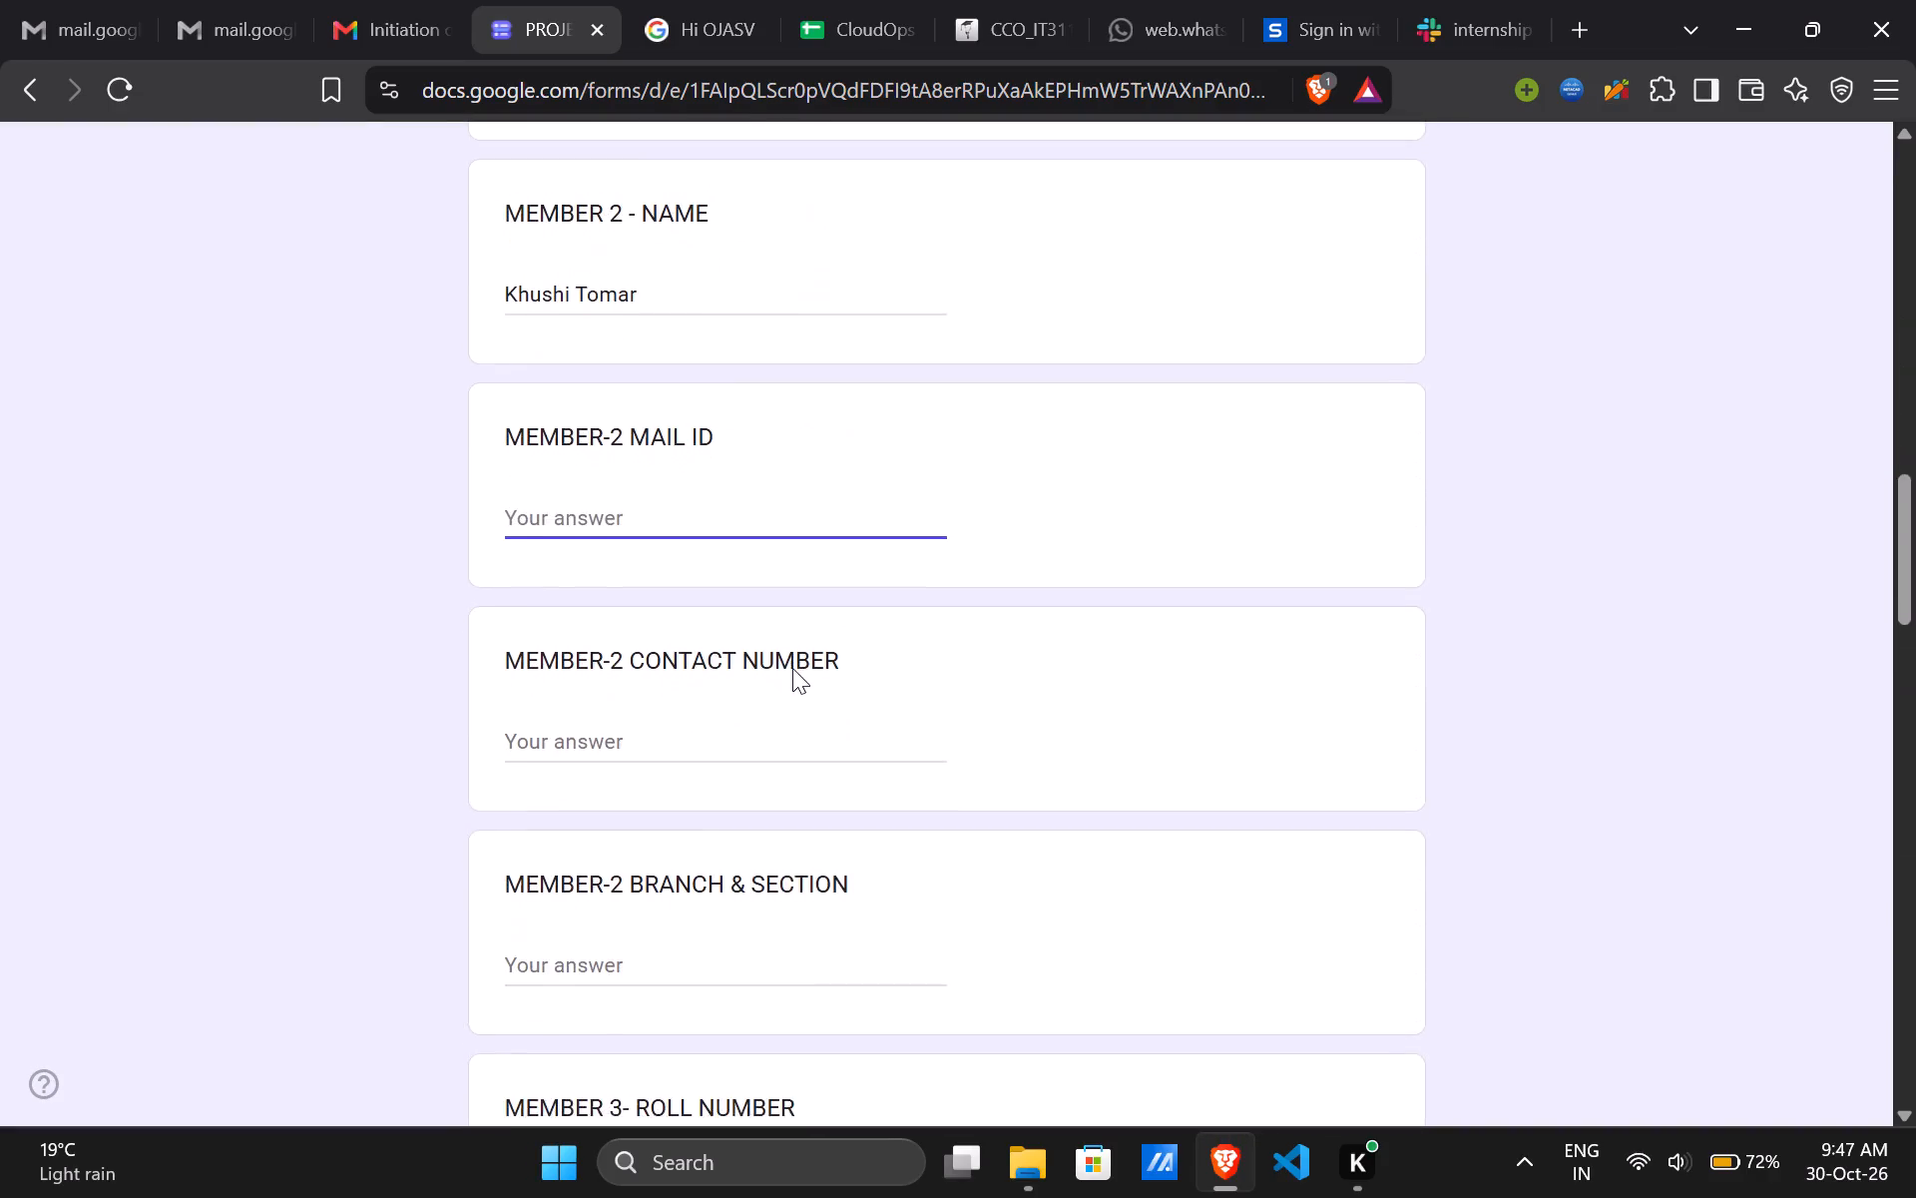
{"action": "scroll", "coordinate": [792, 668], "scroll_direction": "down", "scroll_amount": 4}
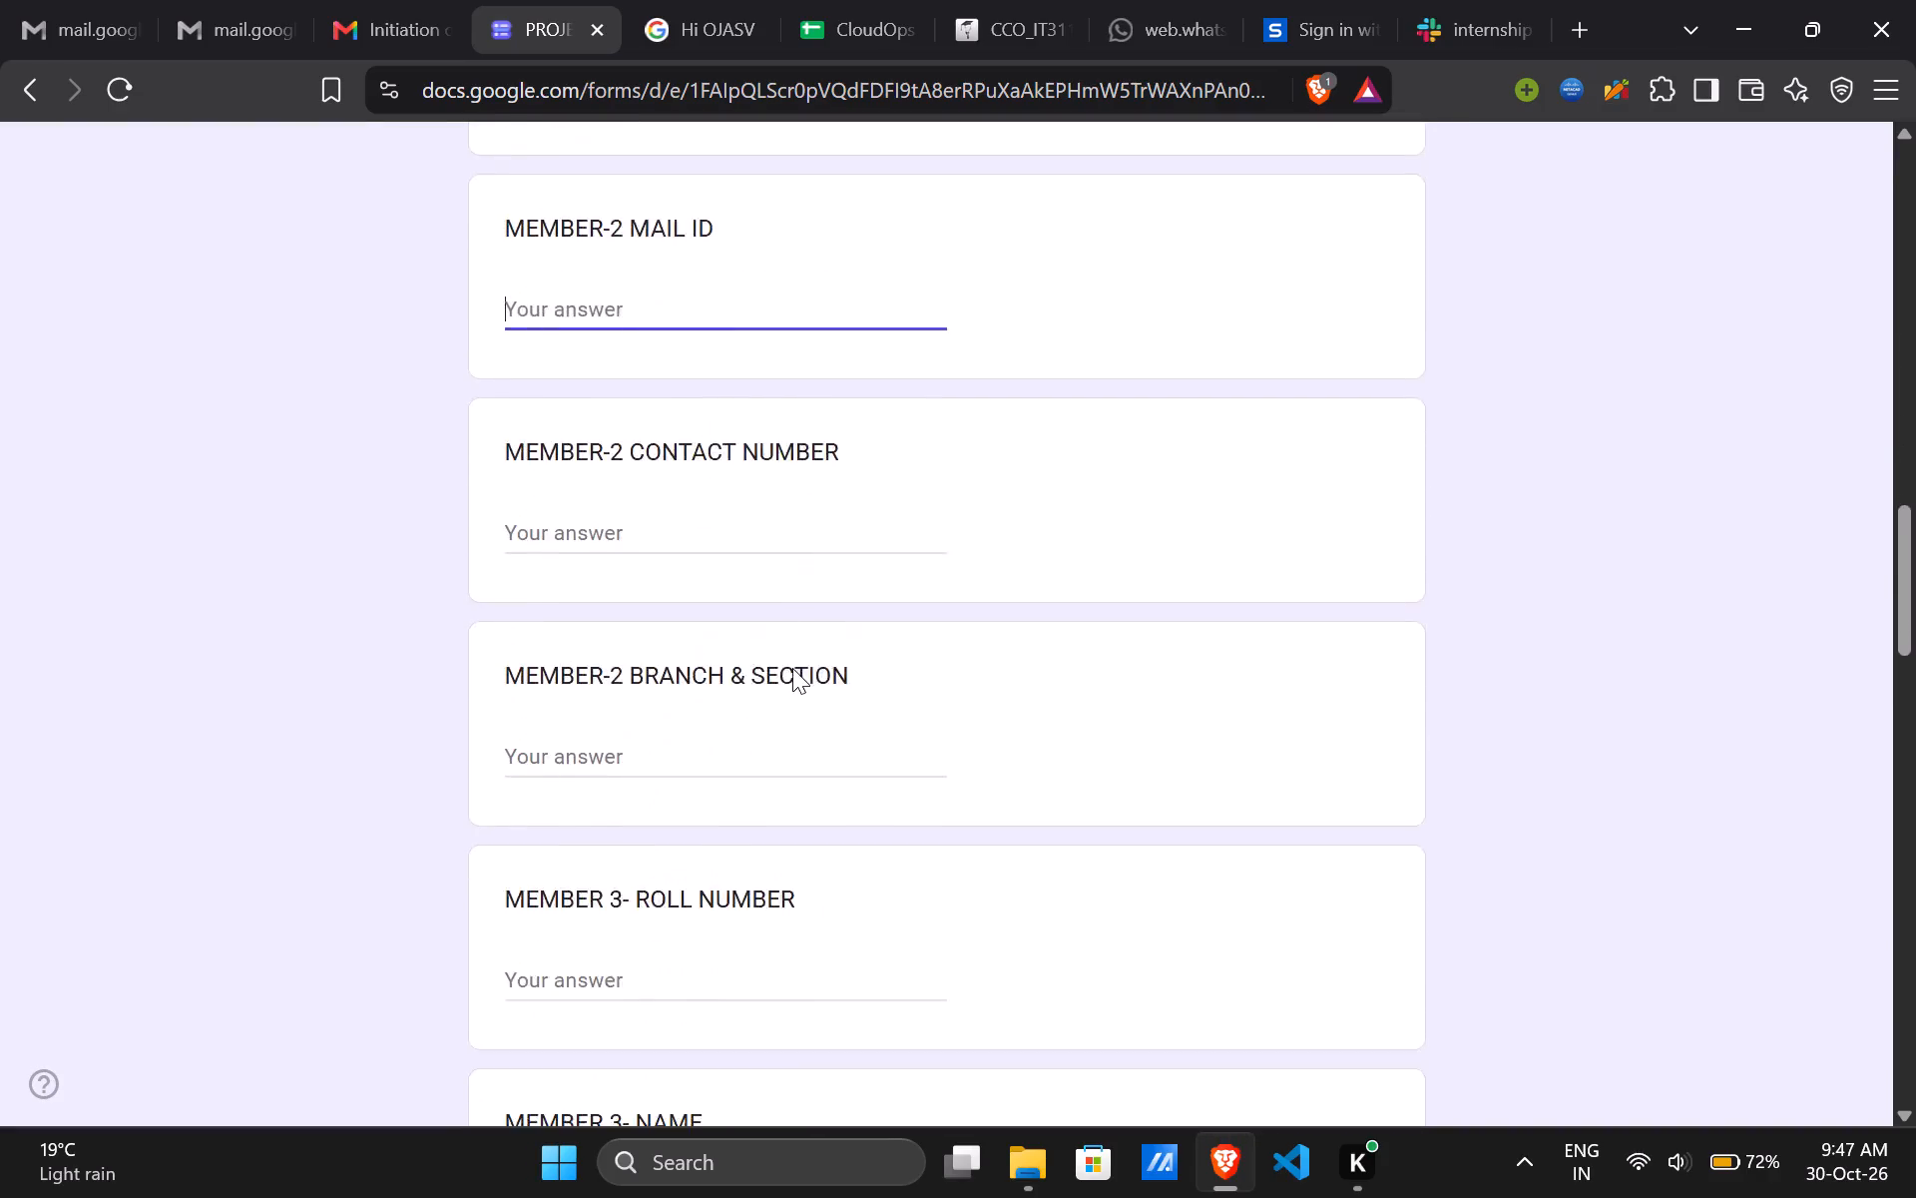
{"action": "scroll", "coordinate": [792, 668], "scroll_direction": "down", "scroll_amount": 2}
{"action": "scroll", "coordinate": [792, 668], "scroll_direction": "up", "scroll_amount": 12}
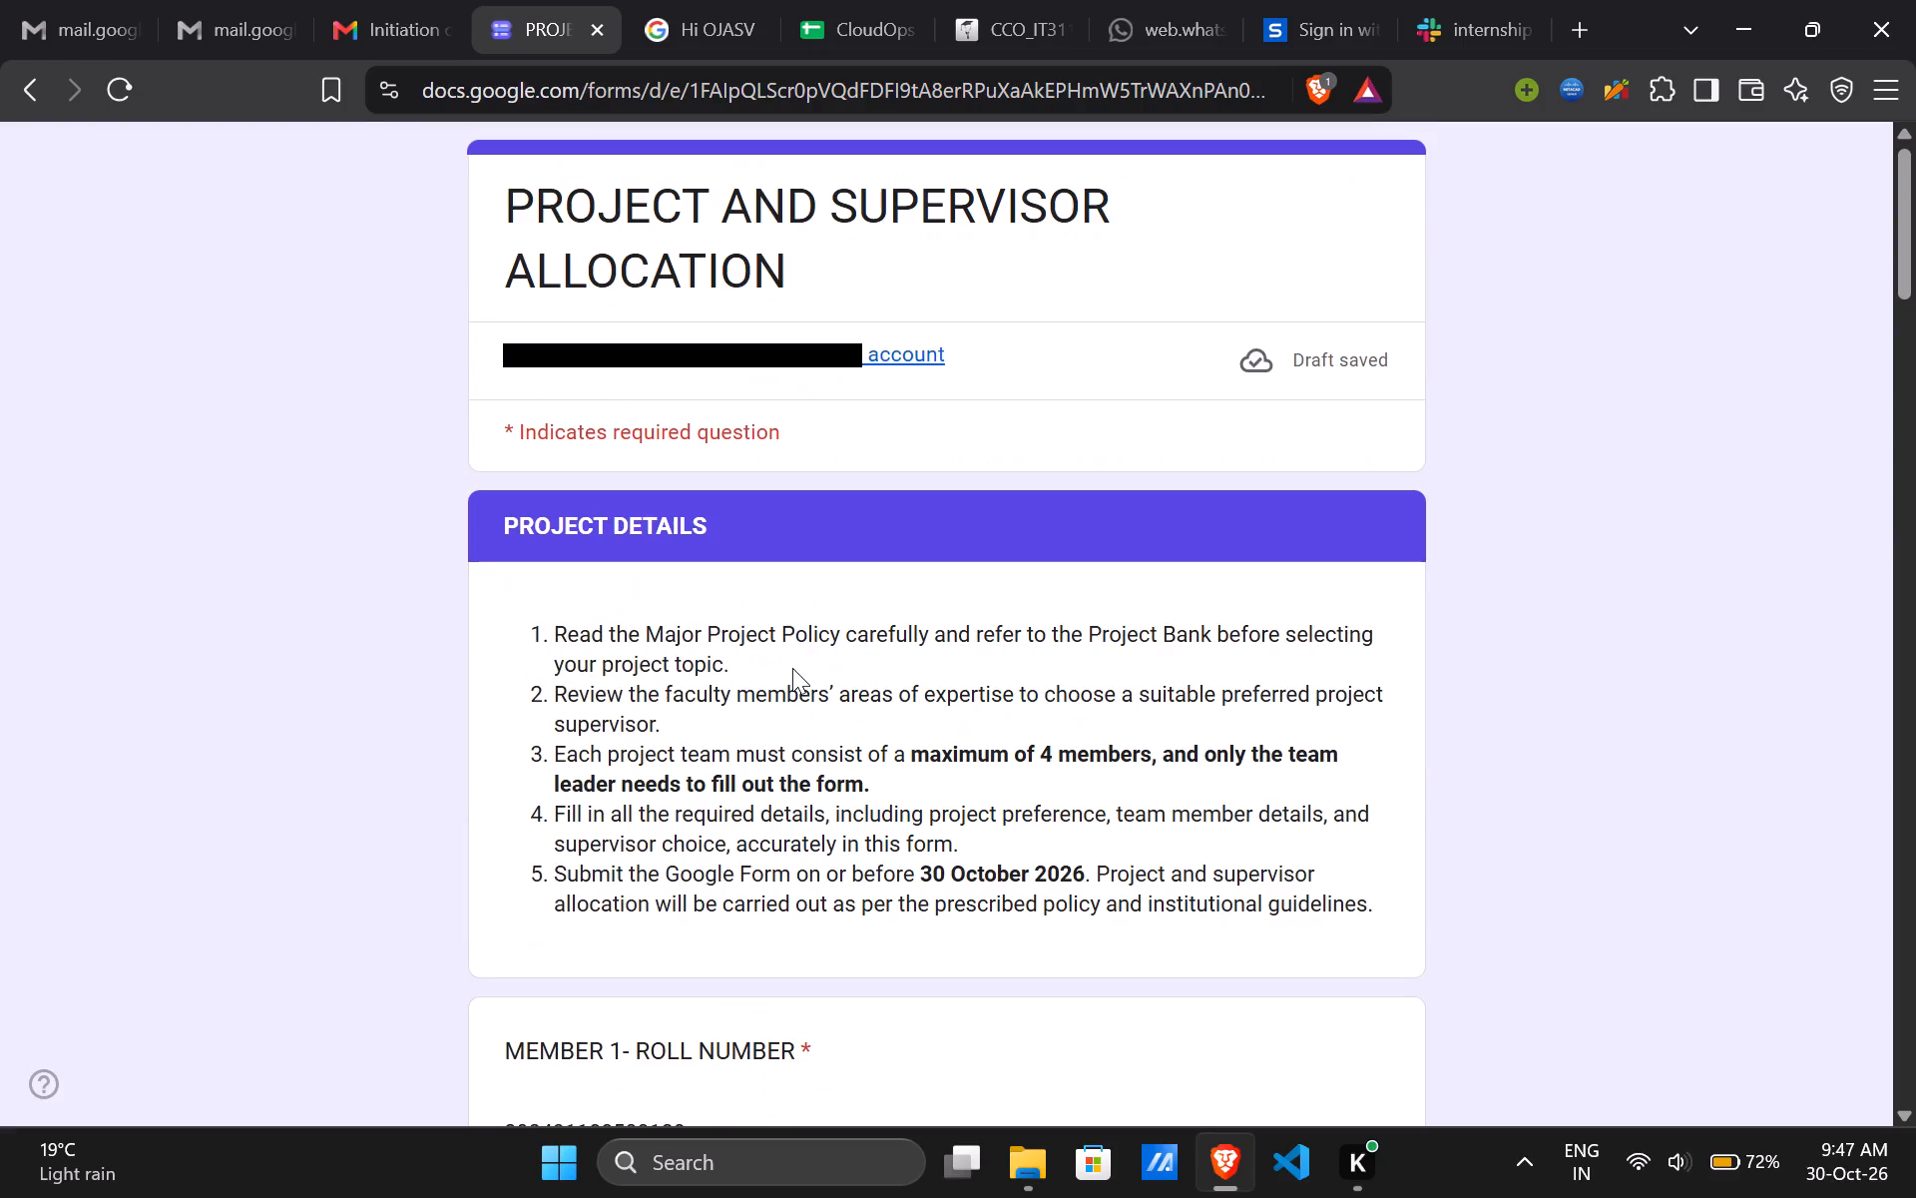
{"action": "scroll", "coordinate": [792, 668], "scroll_direction": "down", "scroll_amount": 9}
{"action": "scroll", "coordinate": [792, 668], "scroll_direction": "up", "scroll_amount": 1}
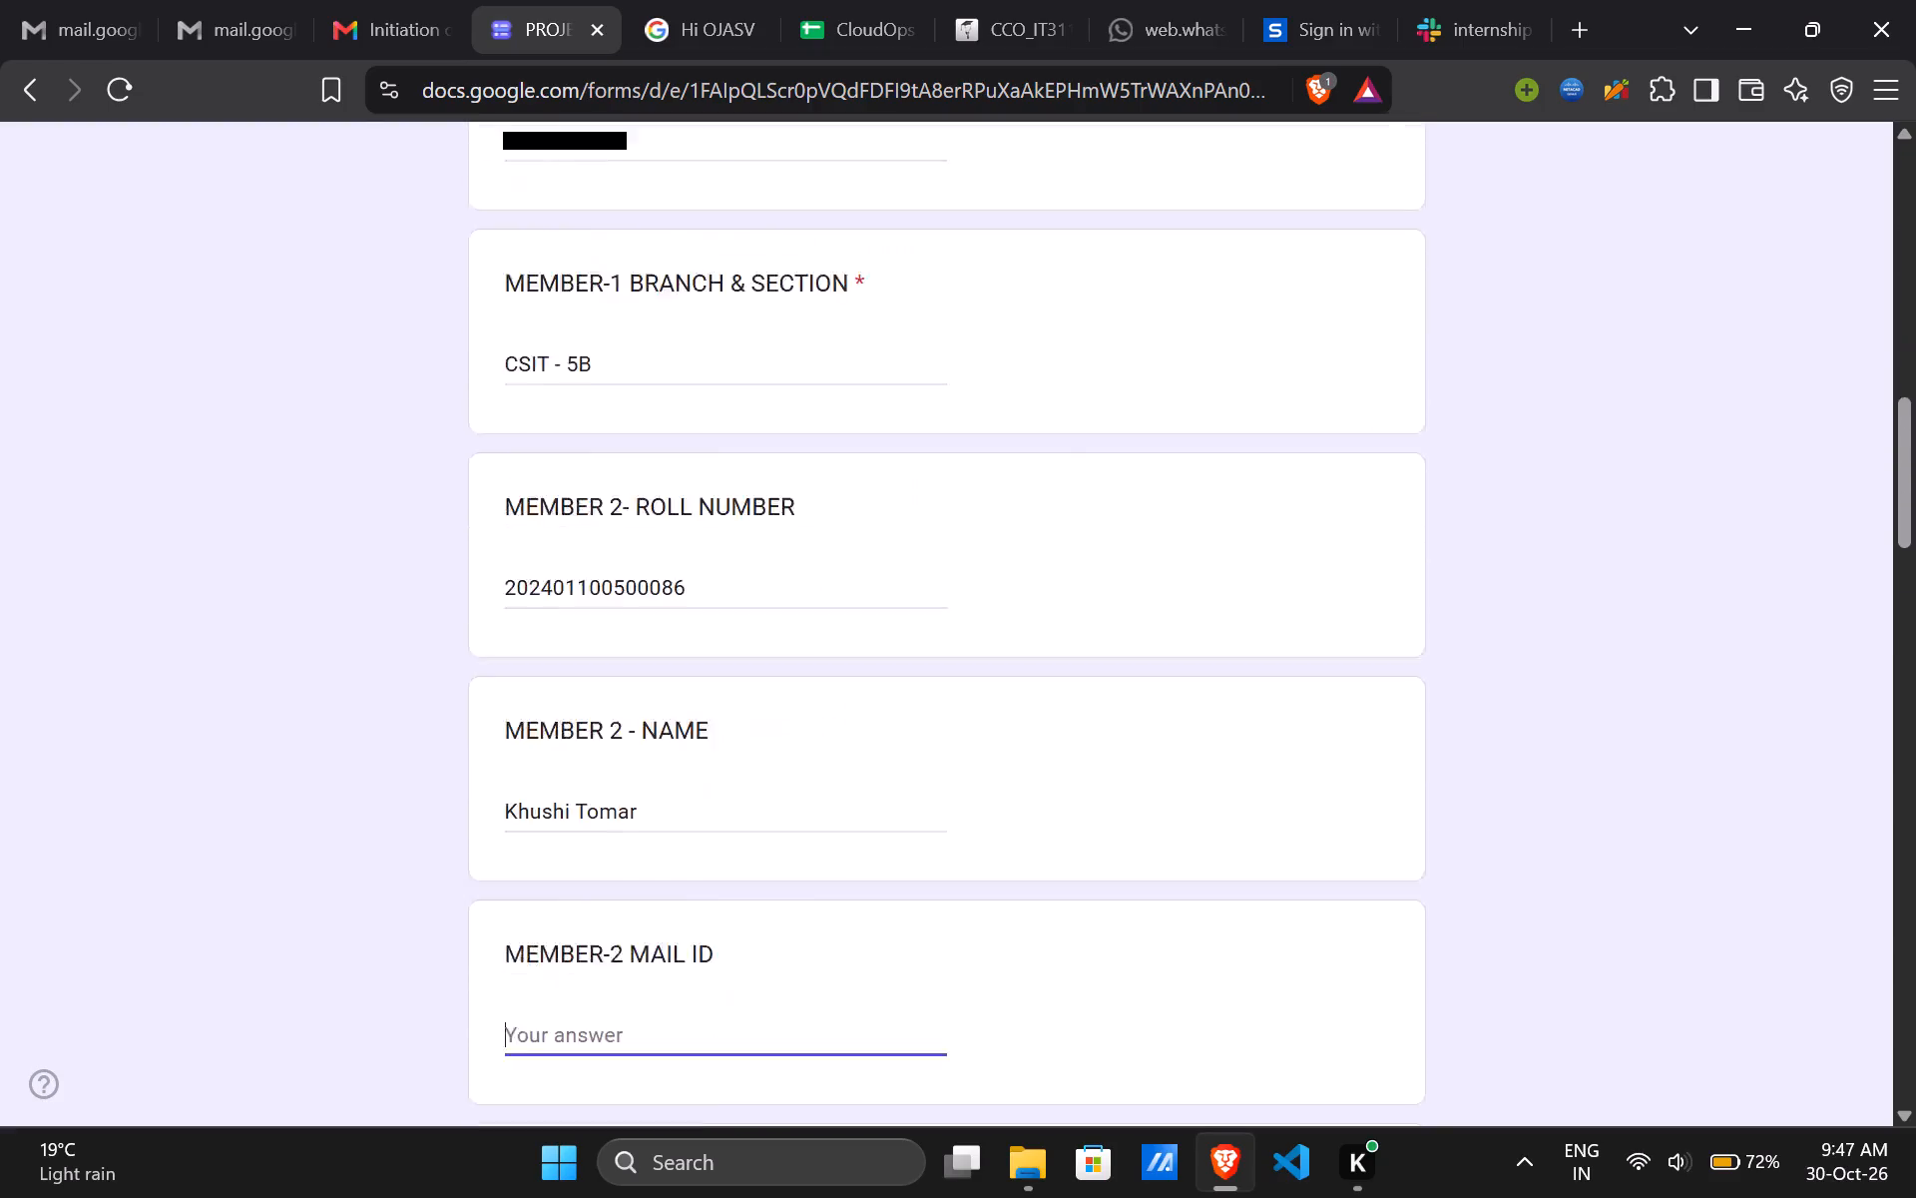
{"action": "scroll", "coordinate": [792, 668], "scroll_direction": "up", "scroll_amount": 6}
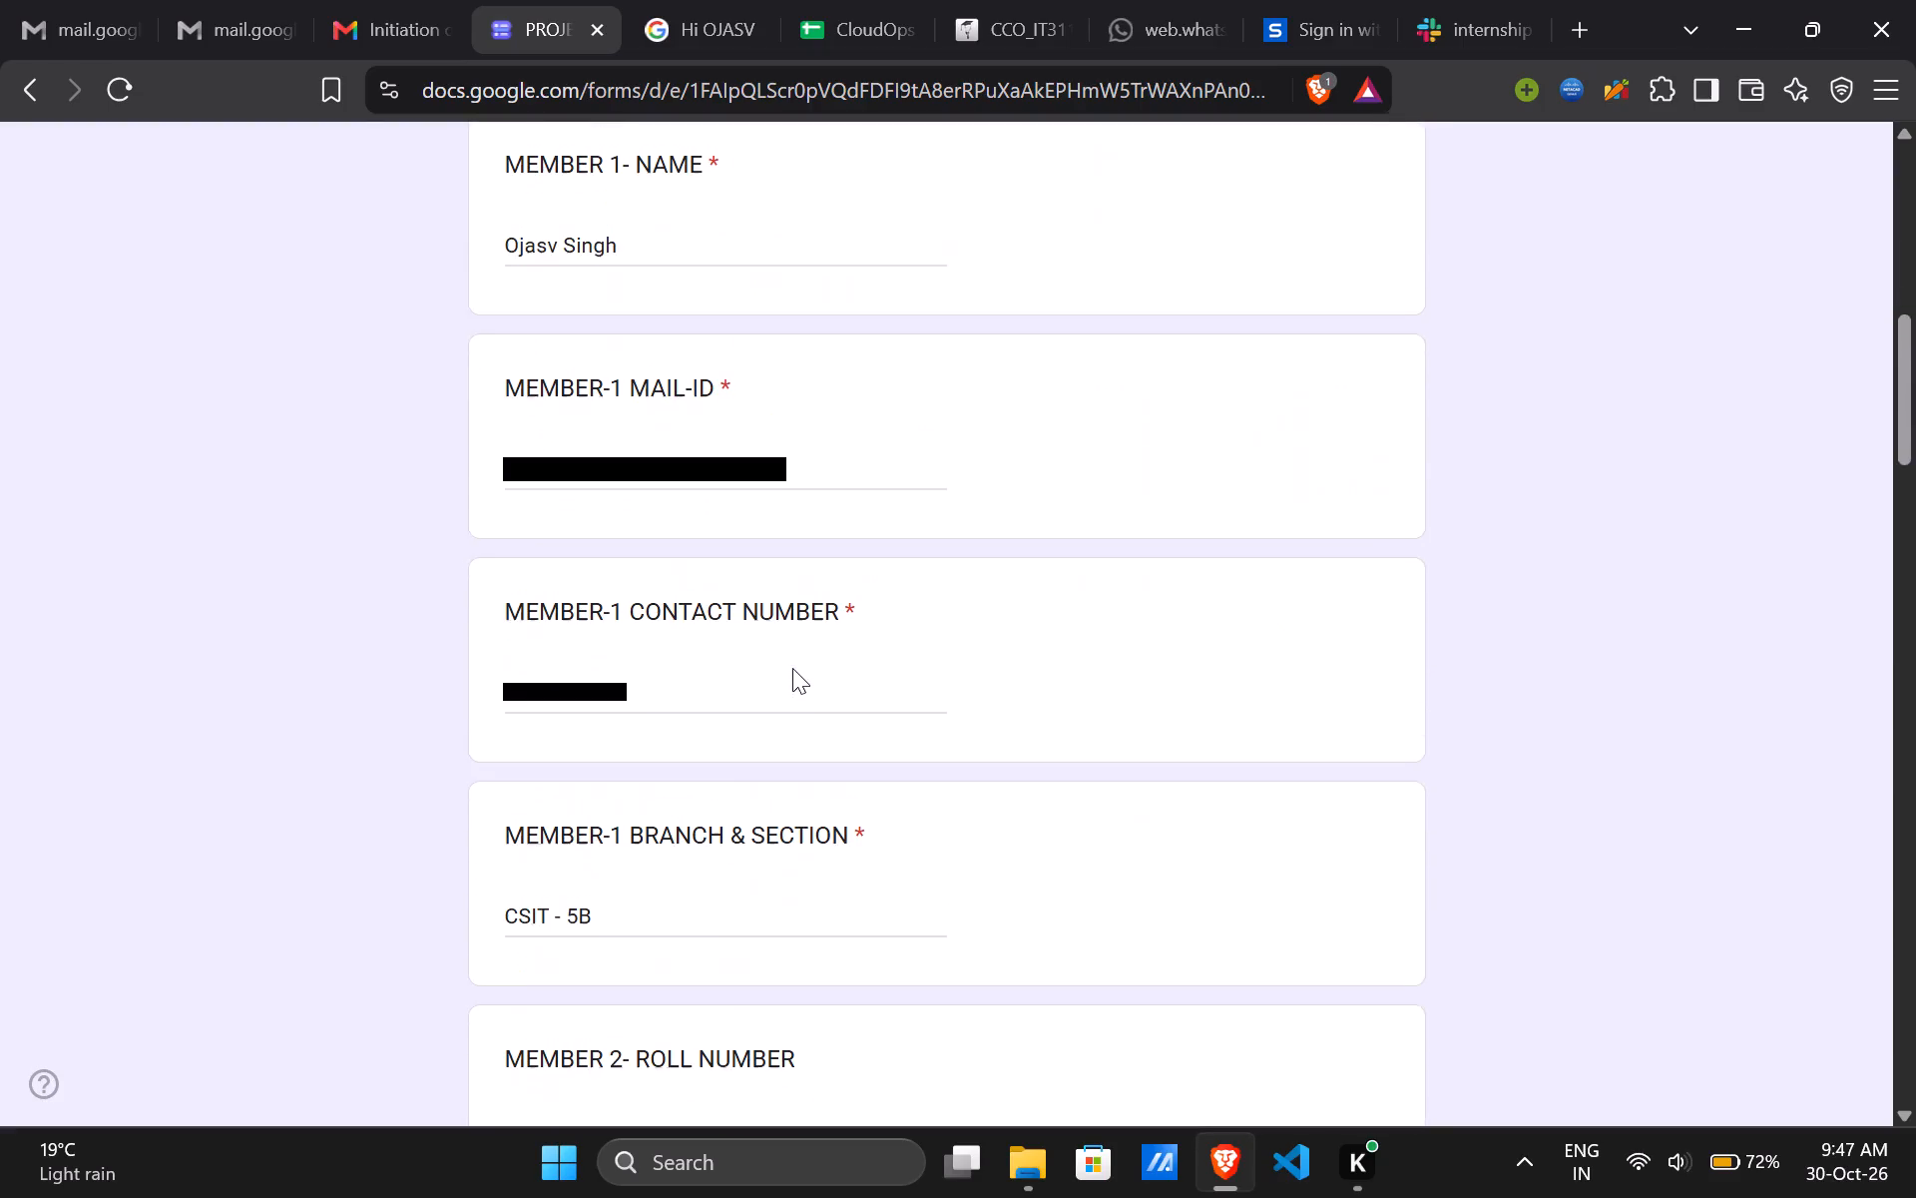
{"action": "scroll", "coordinate": [792, 668], "scroll_direction": "up", "scroll_amount": 1}
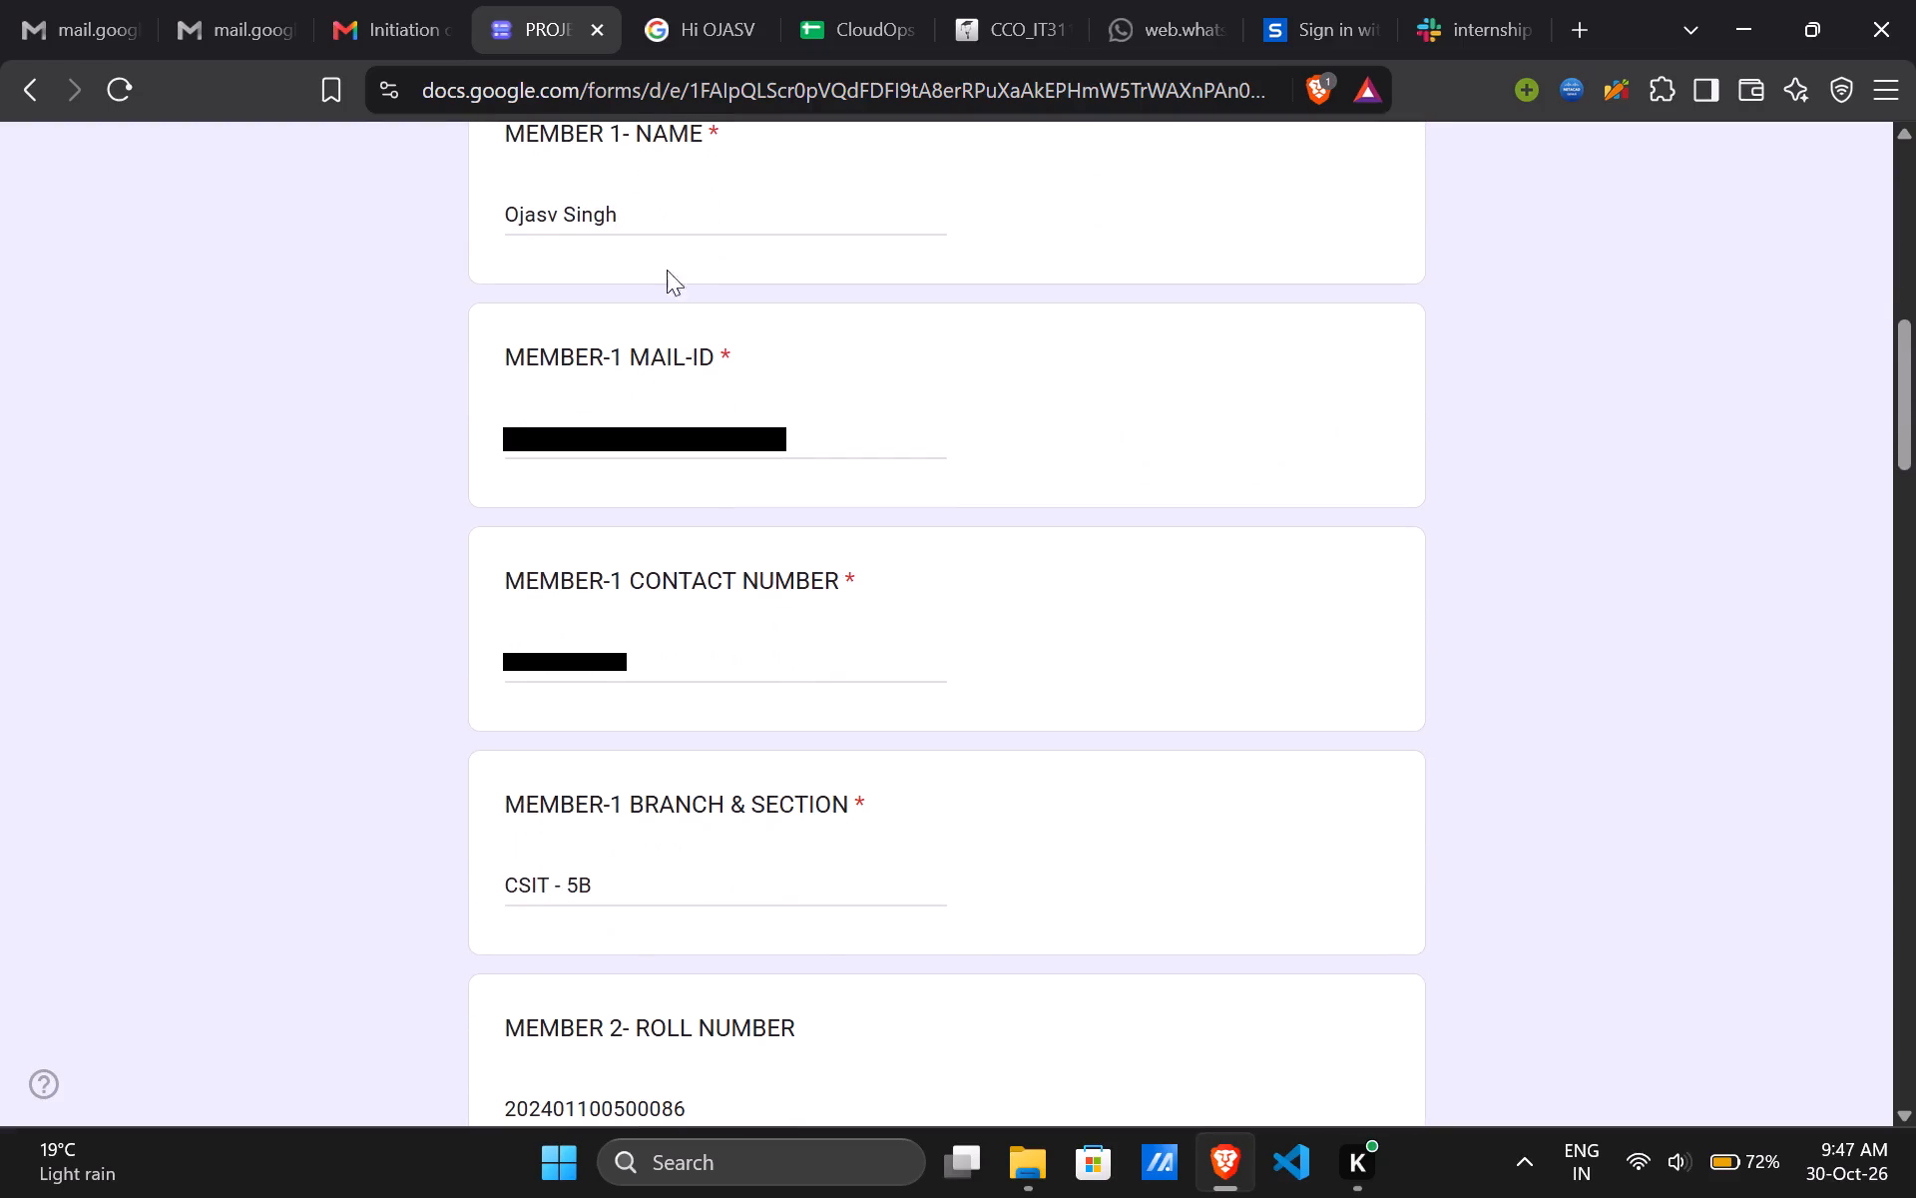
{"action": "scroll", "coordinate": [727, 562], "scroll_direction": "down", "scroll_amount": 1}
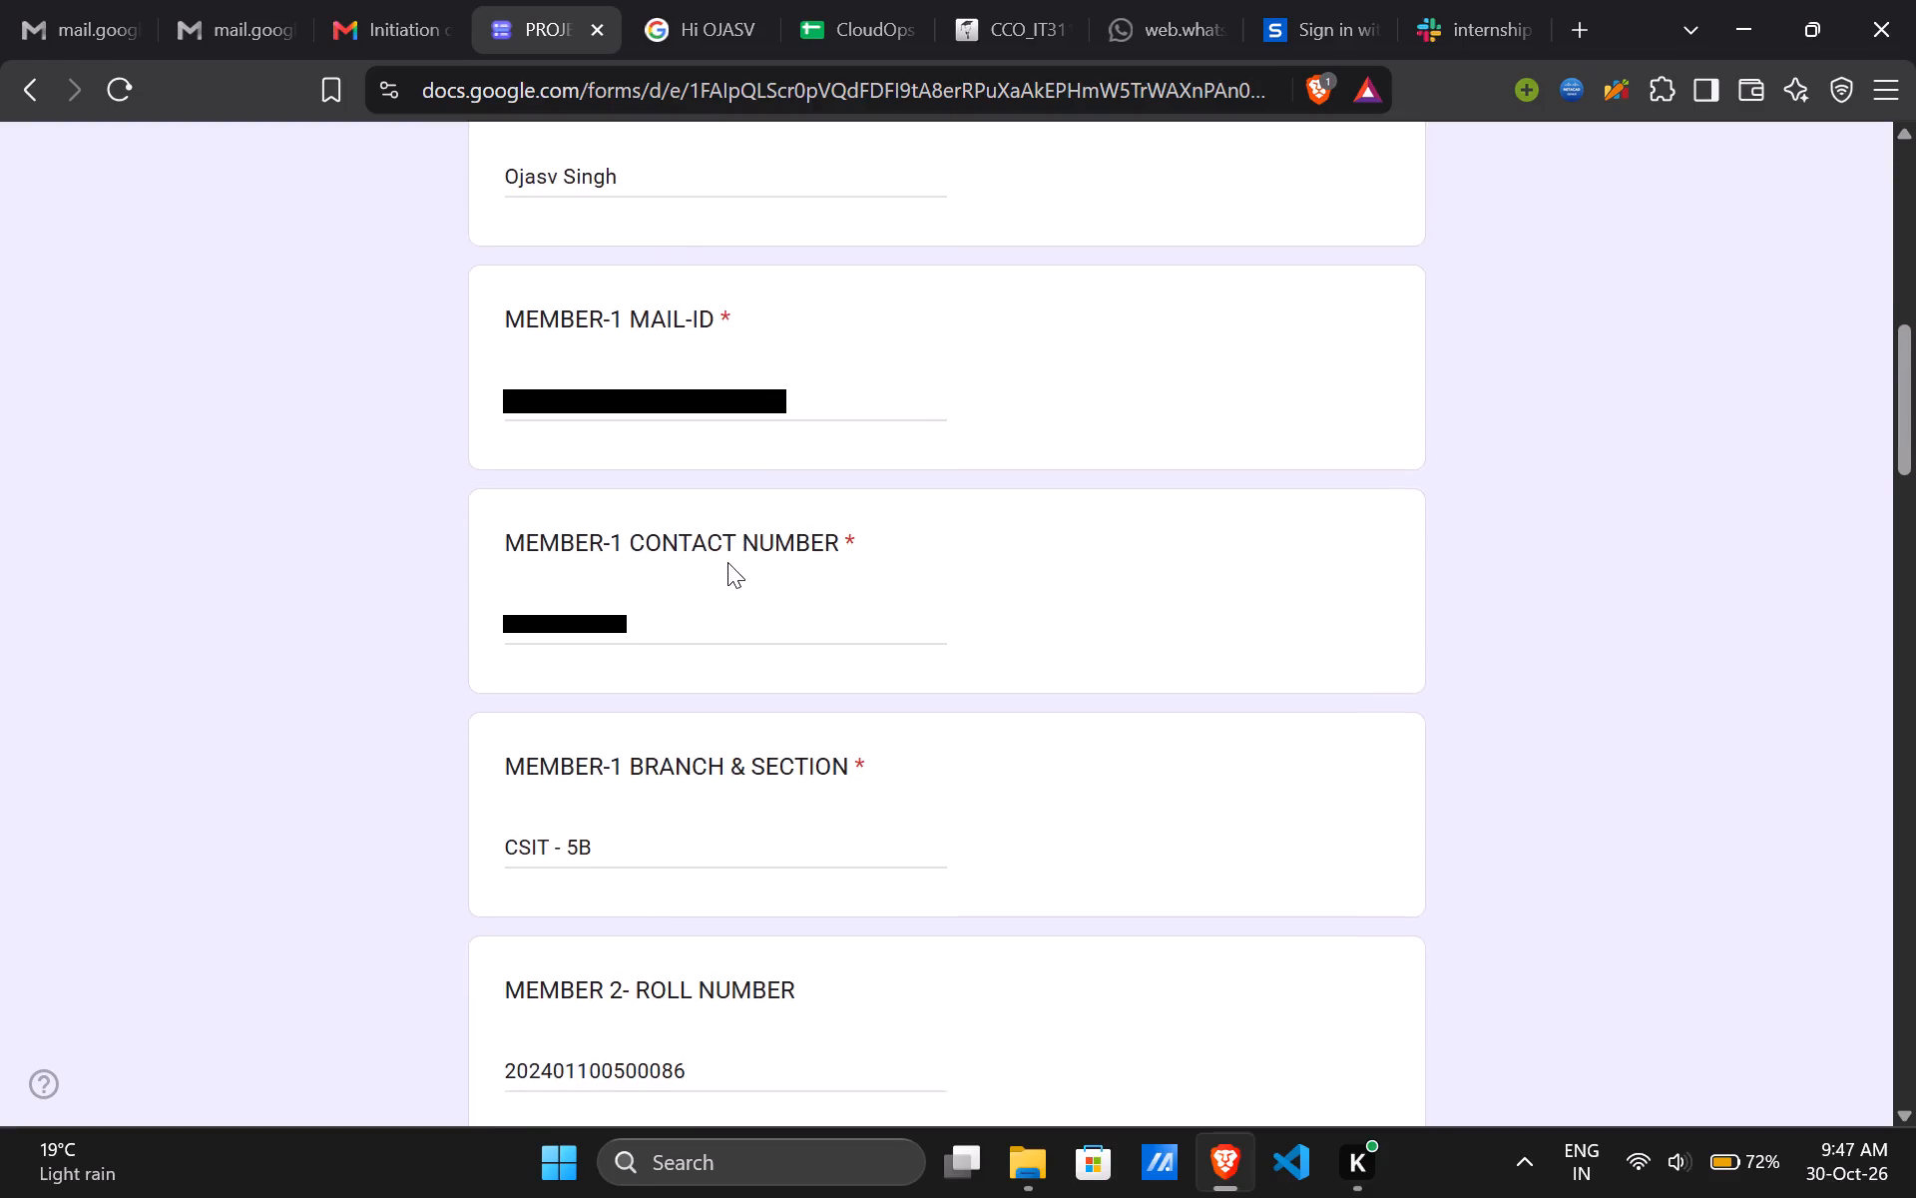
{"action": "scroll", "coordinate": [727, 562], "scroll_direction": "down", "scroll_amount": 3}
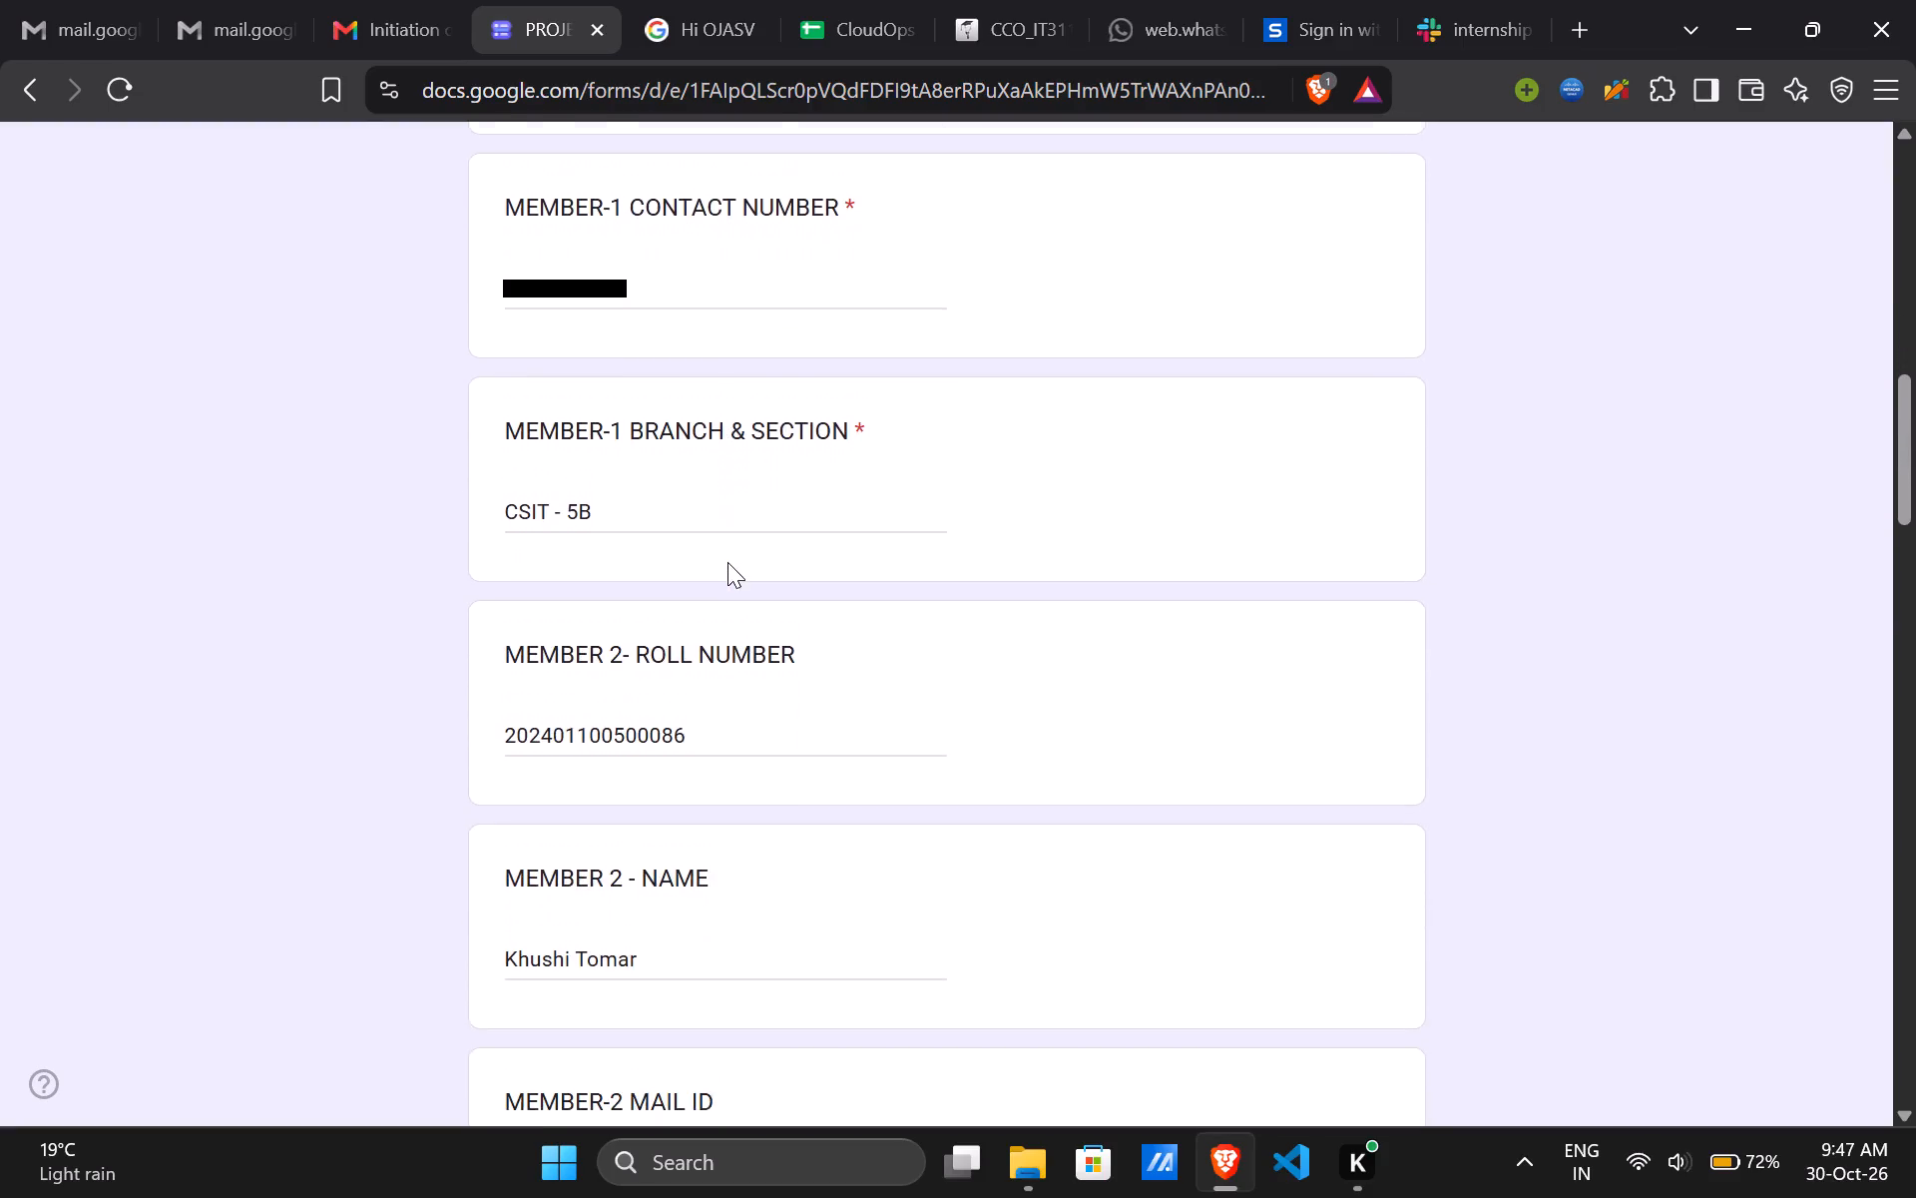
{"action": "scroll", "coordinate": [727, 562], "scroll_direction": "down", "scroll_amount": 6}
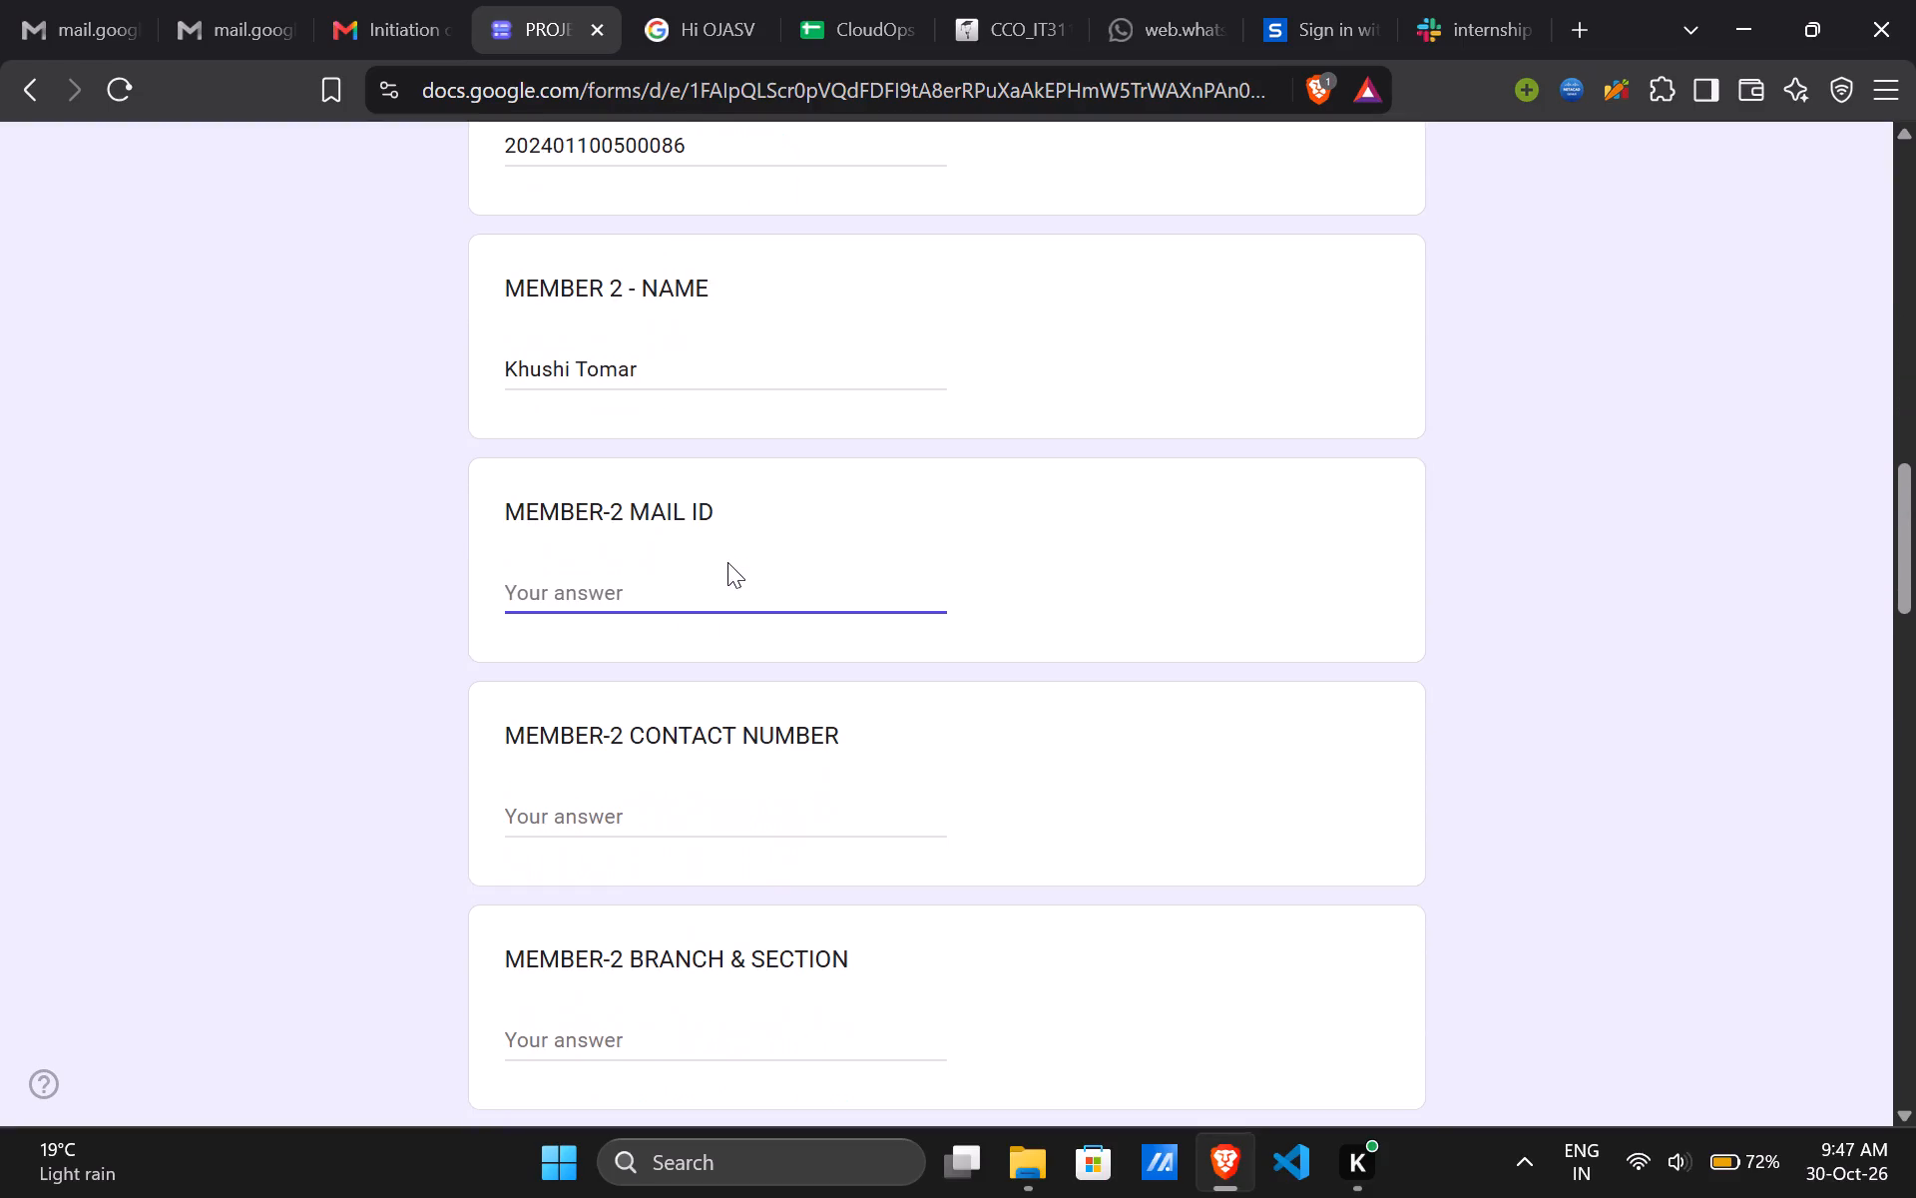
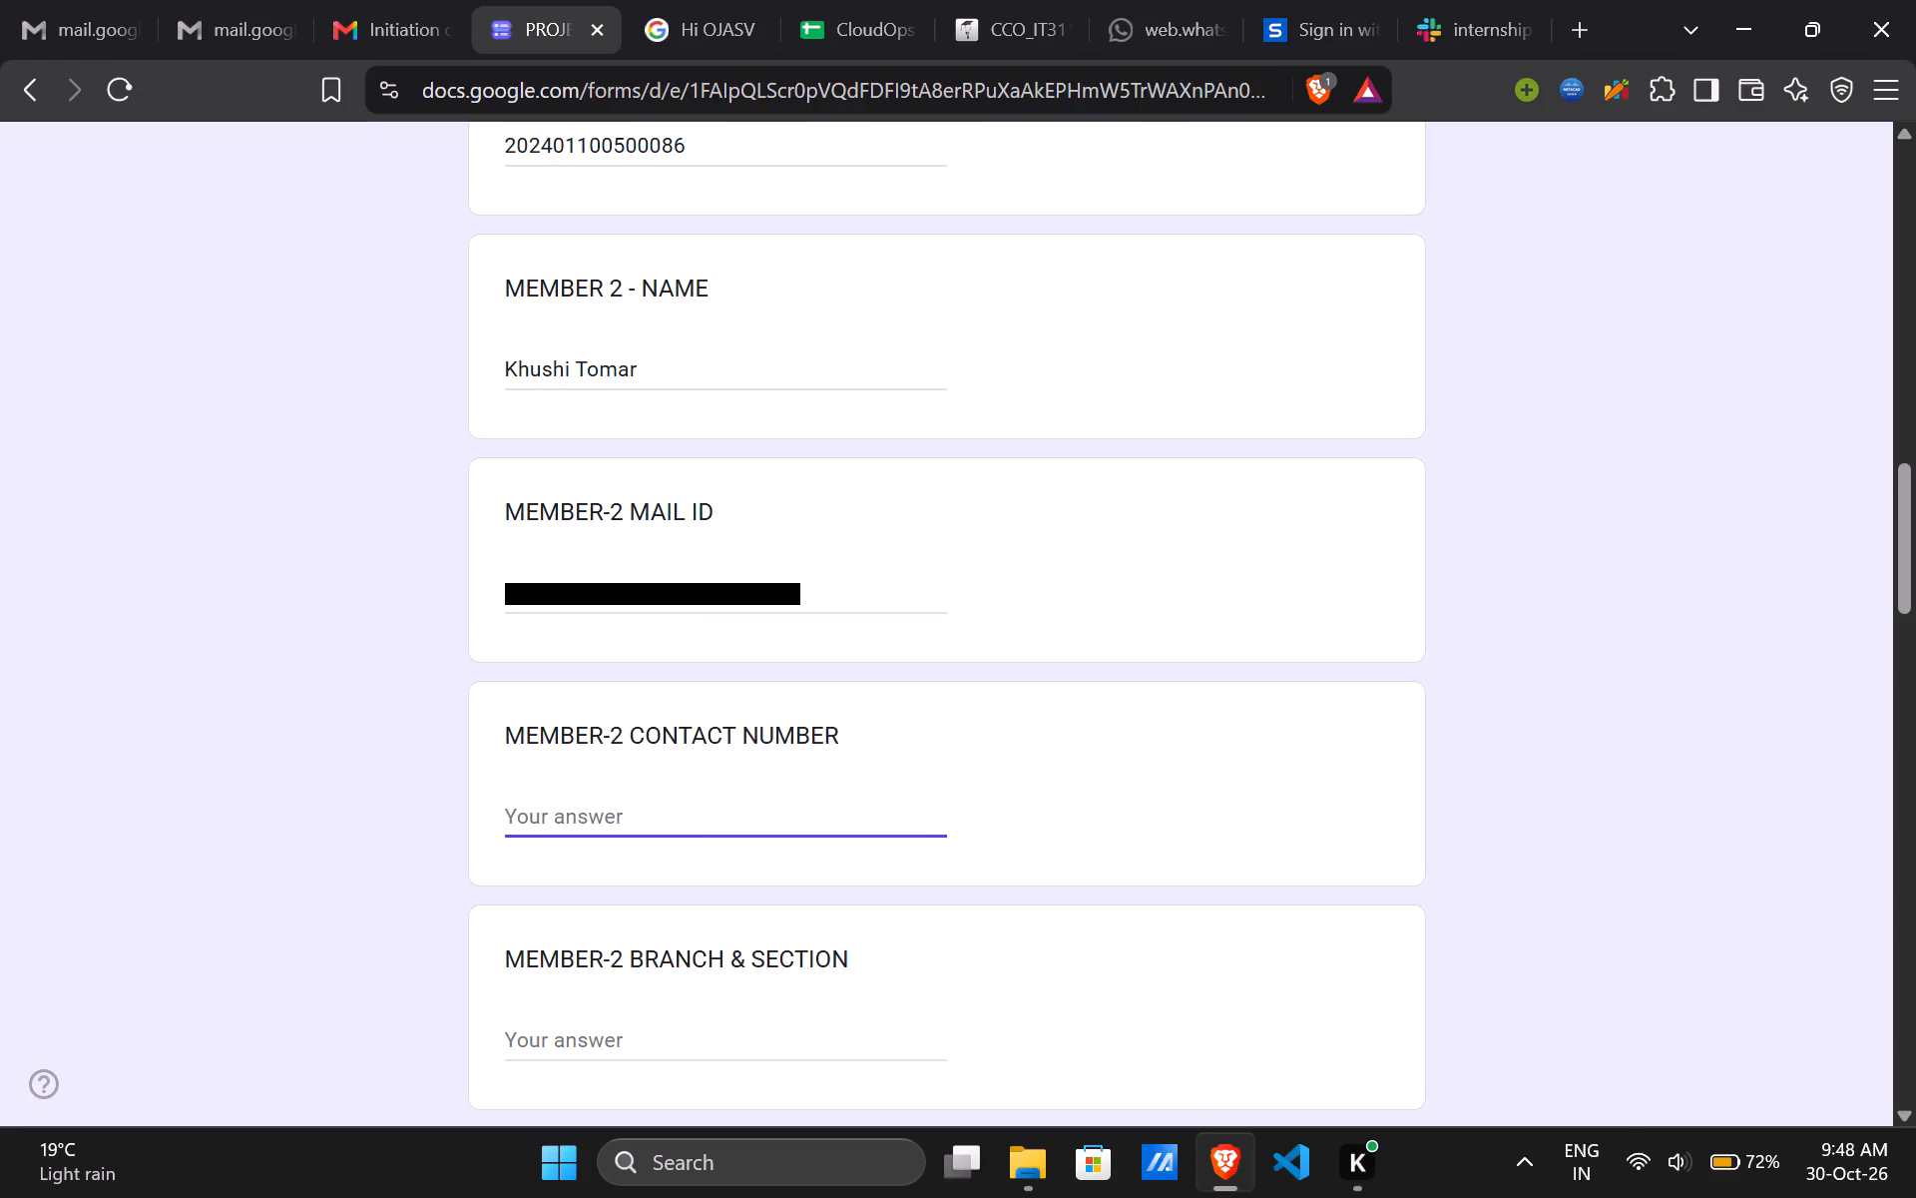
Enter the second team member's contact number in the Member-2 Contact Number question.
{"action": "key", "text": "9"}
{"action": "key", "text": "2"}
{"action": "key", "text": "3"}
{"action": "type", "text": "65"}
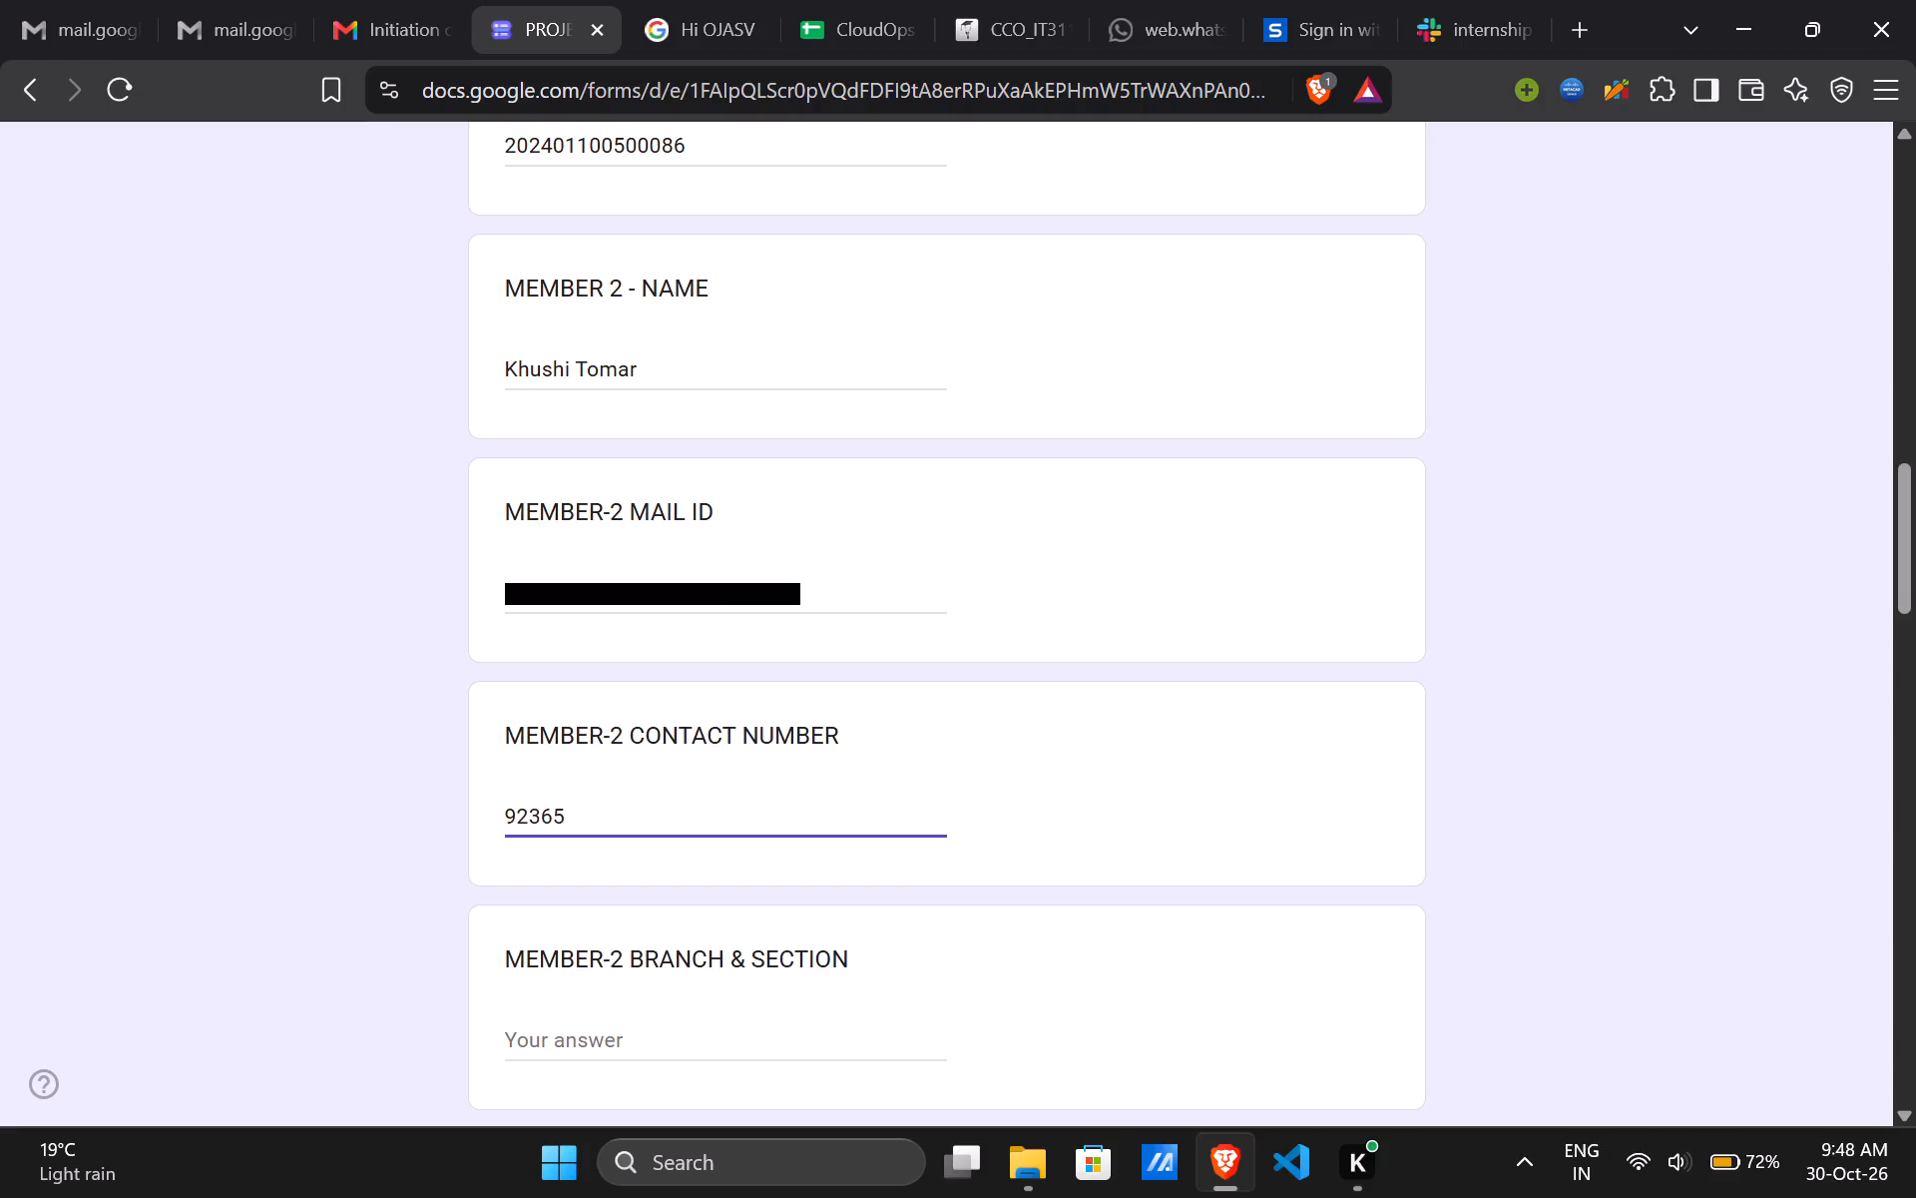
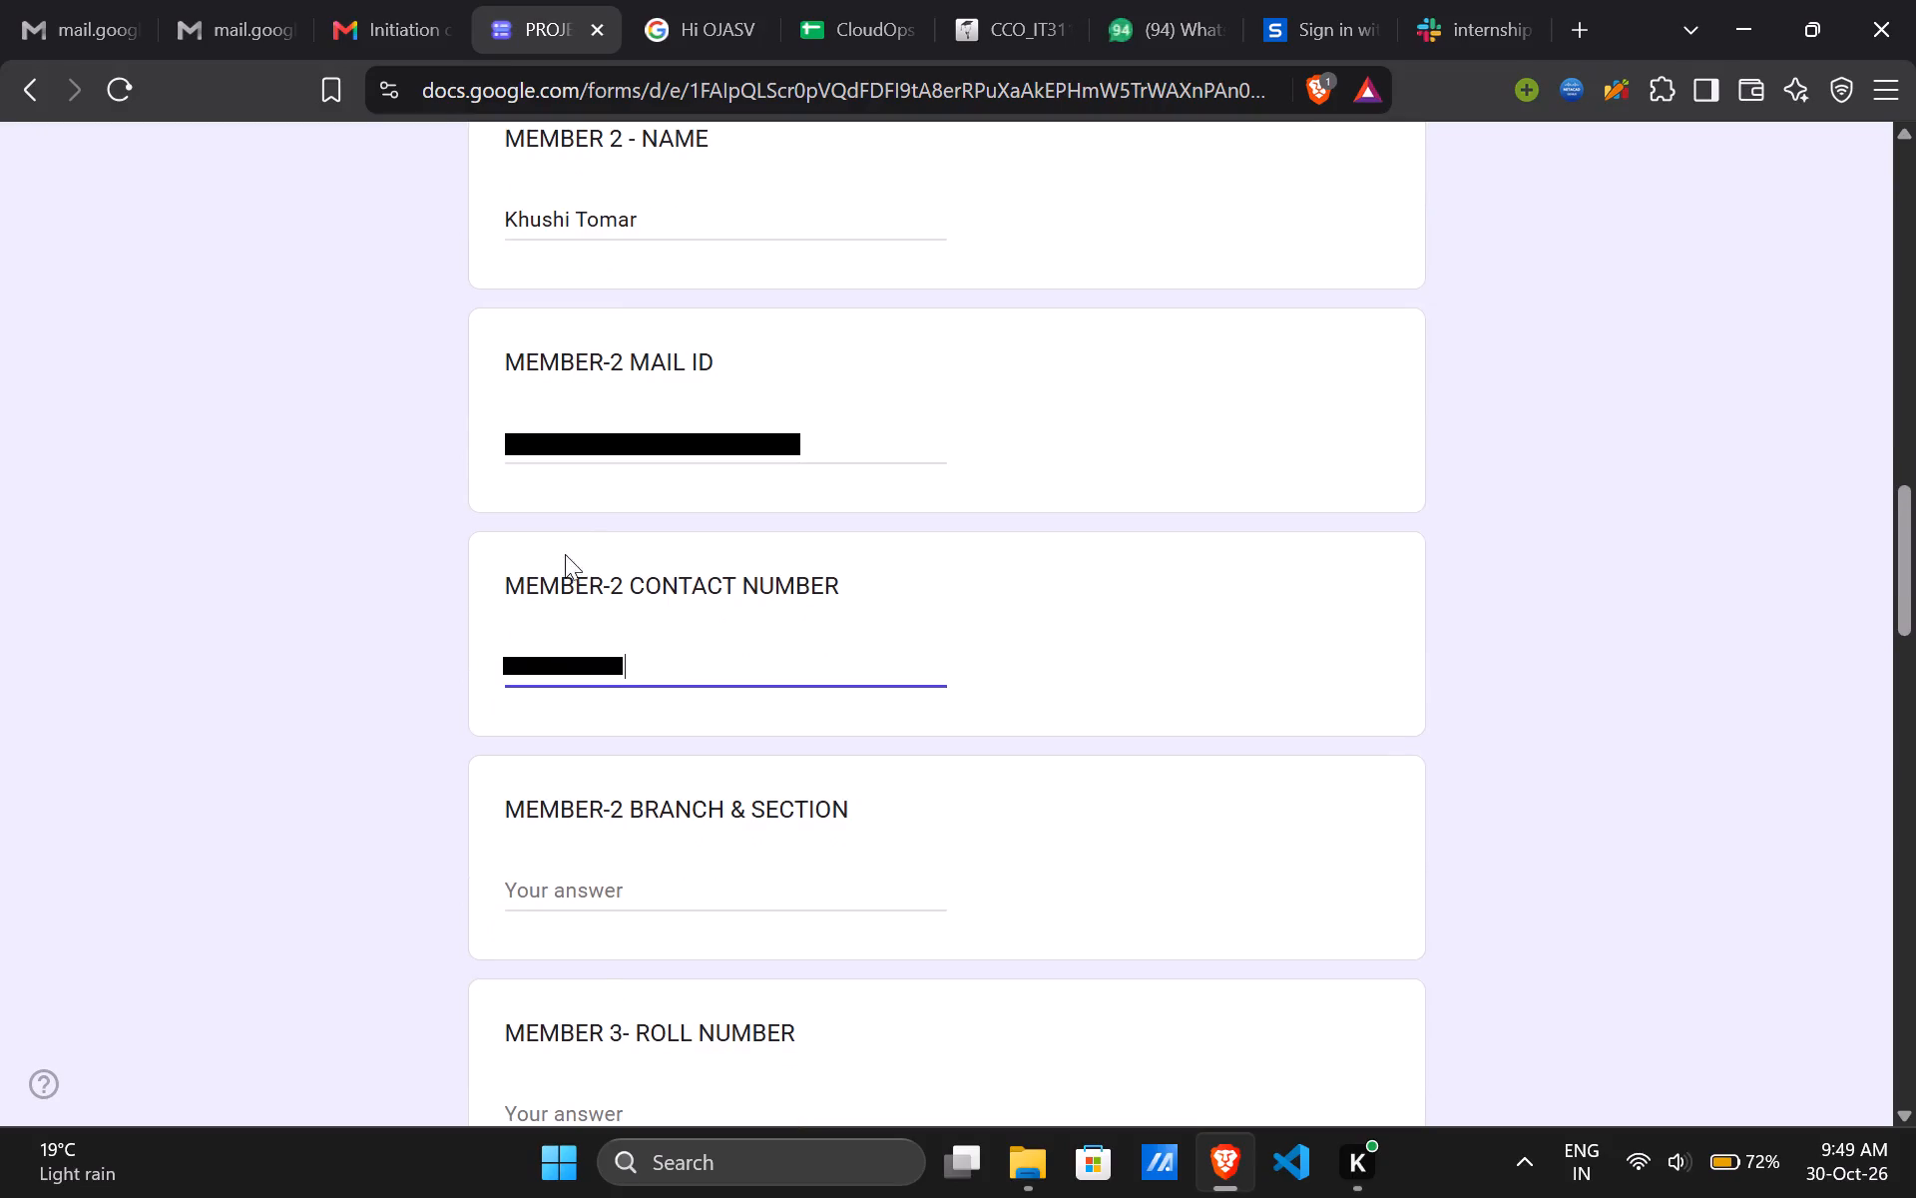
Enter CSIT - 5B as the answer to the Member-2 Branch & Section question, checking the earlier member answers.
{"action": "left_click", "coordinate": [558, 889]}
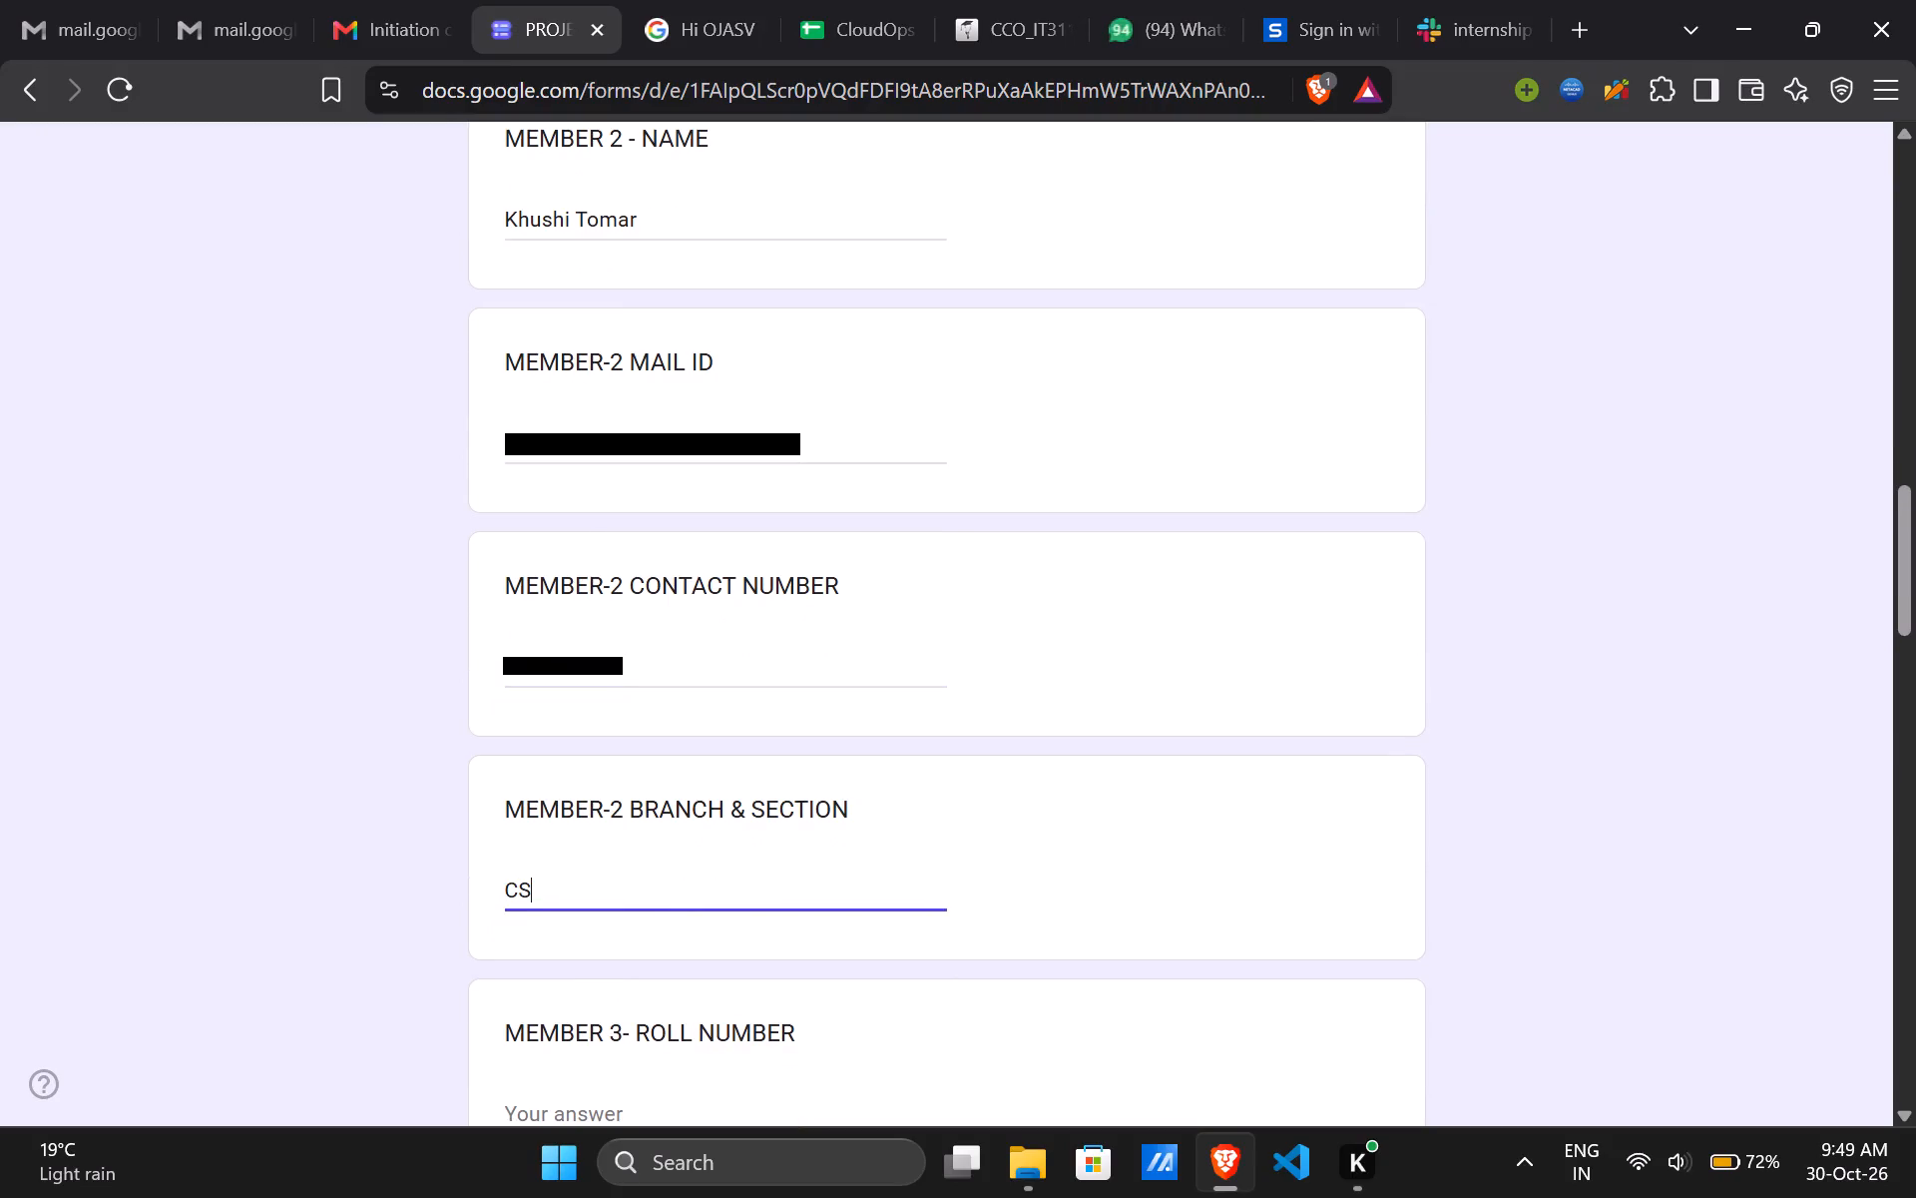
{"action": "scroll", "coordinate": [558, 889], "scroll_direction": "up", "scroll_amount": 3}
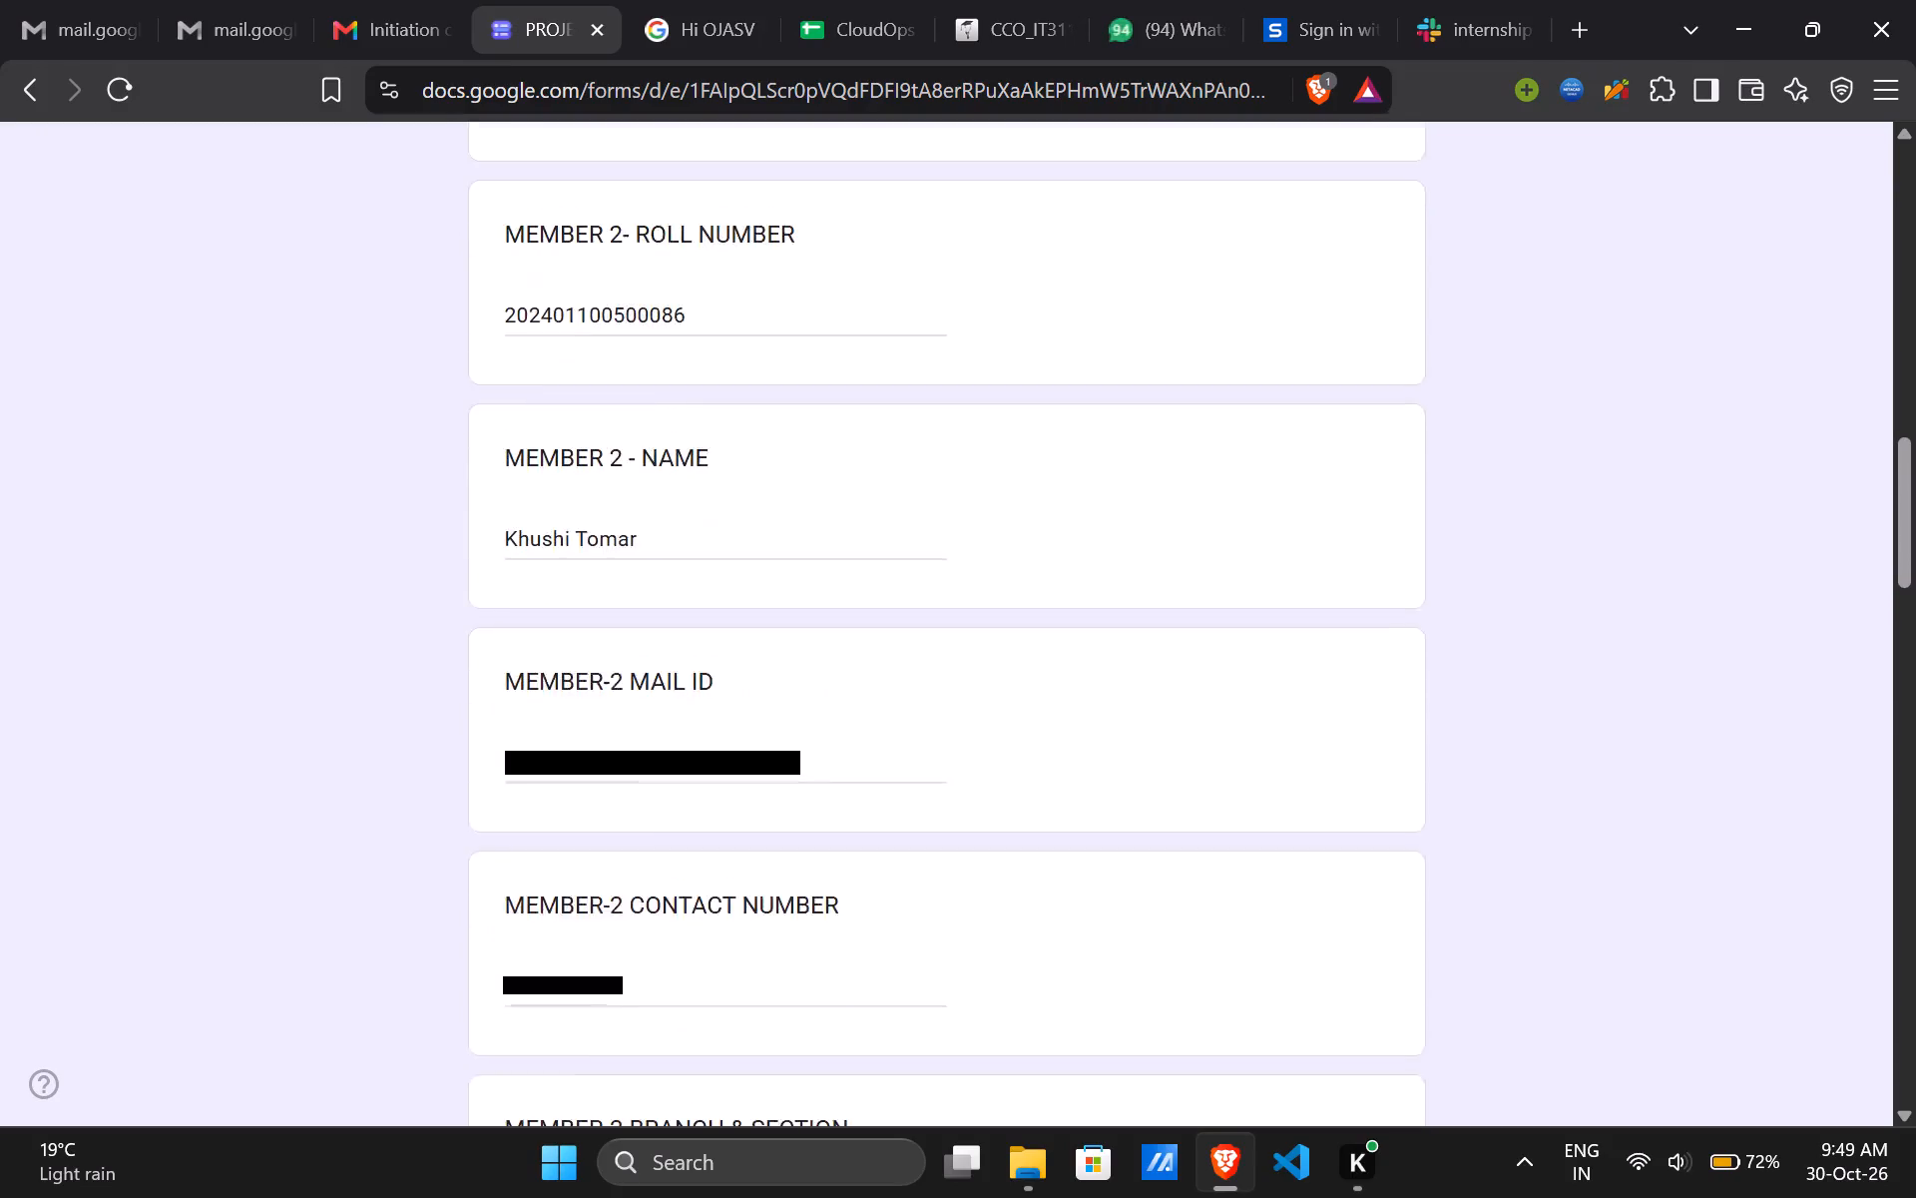
{"action": "scroll", "coordinate": [558, 889], "scroll_direction": "down", "scroll_amount": 1}
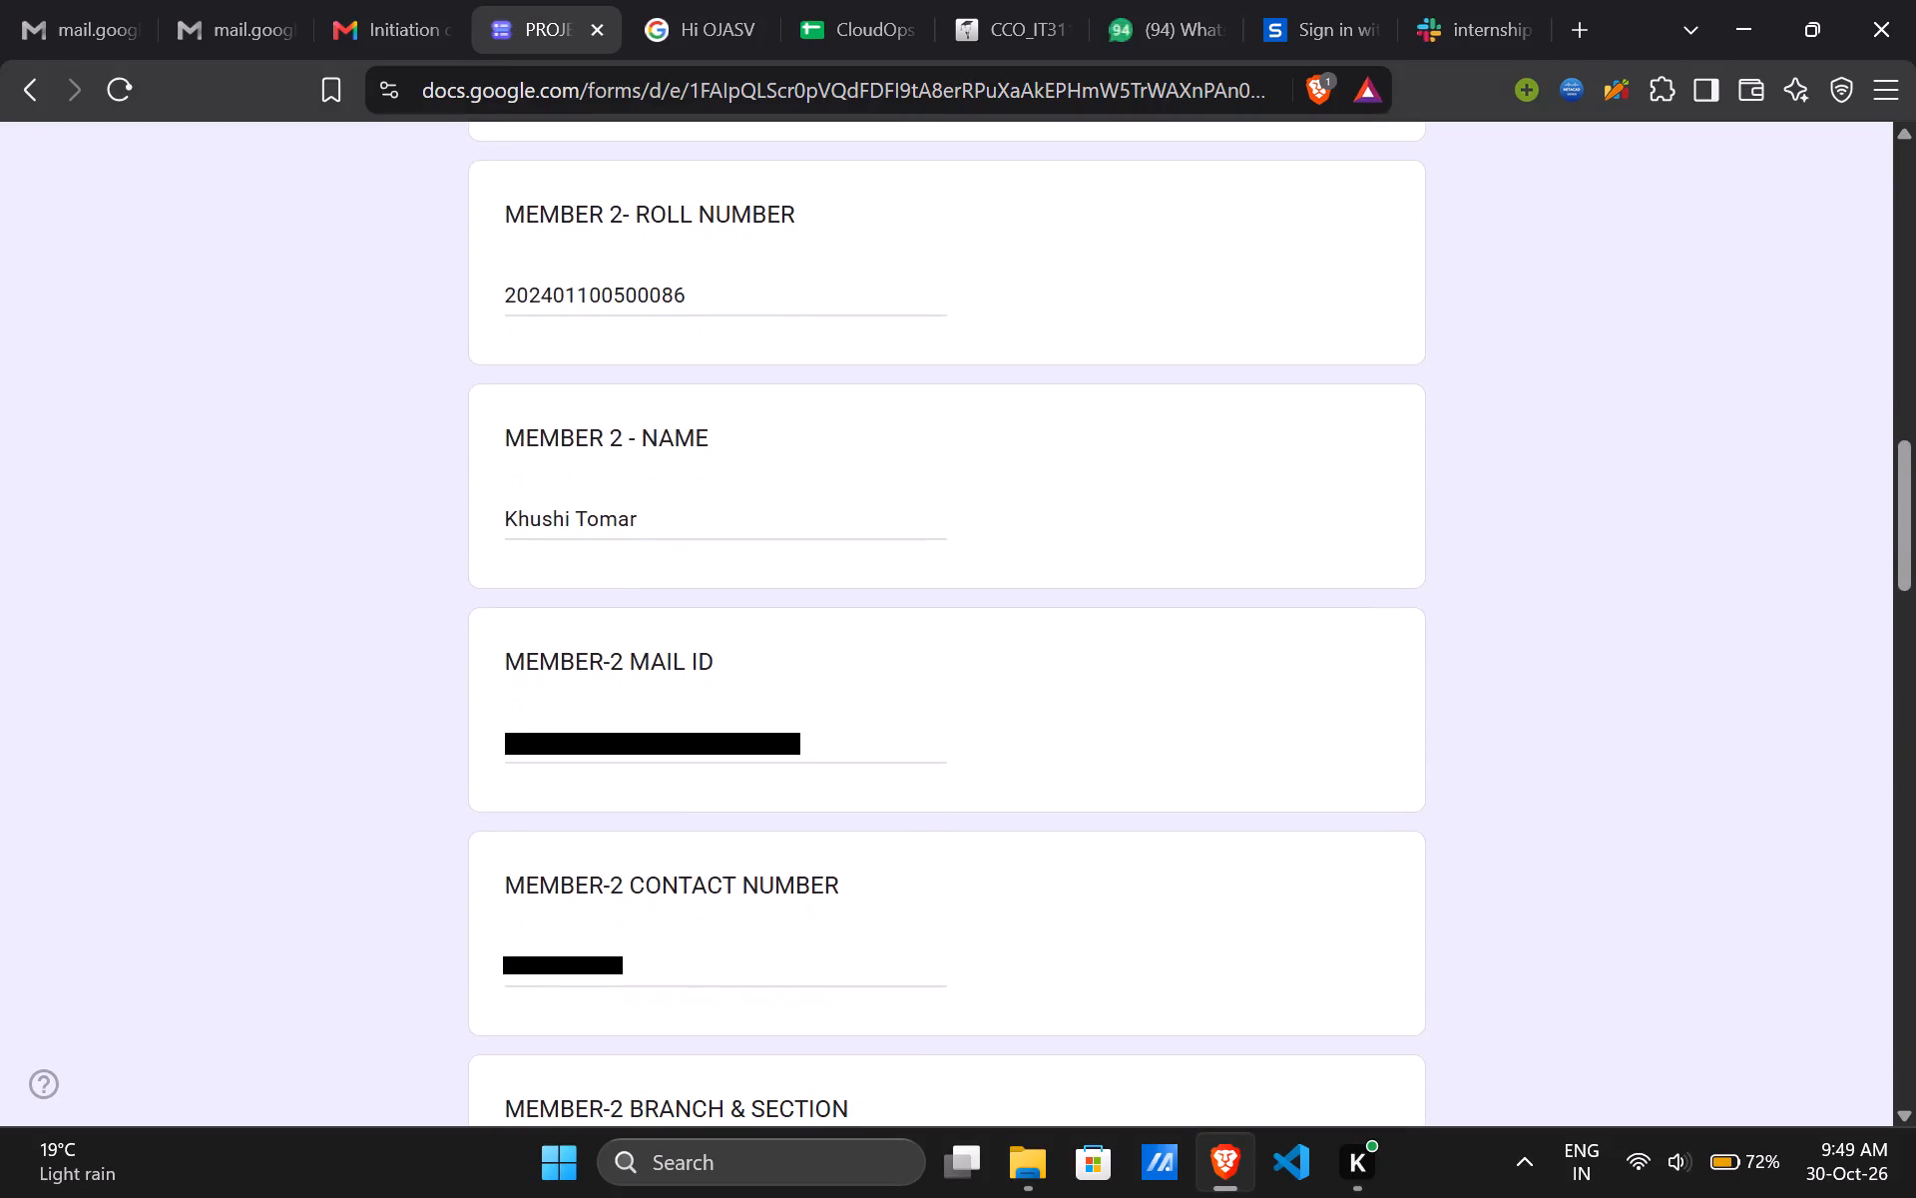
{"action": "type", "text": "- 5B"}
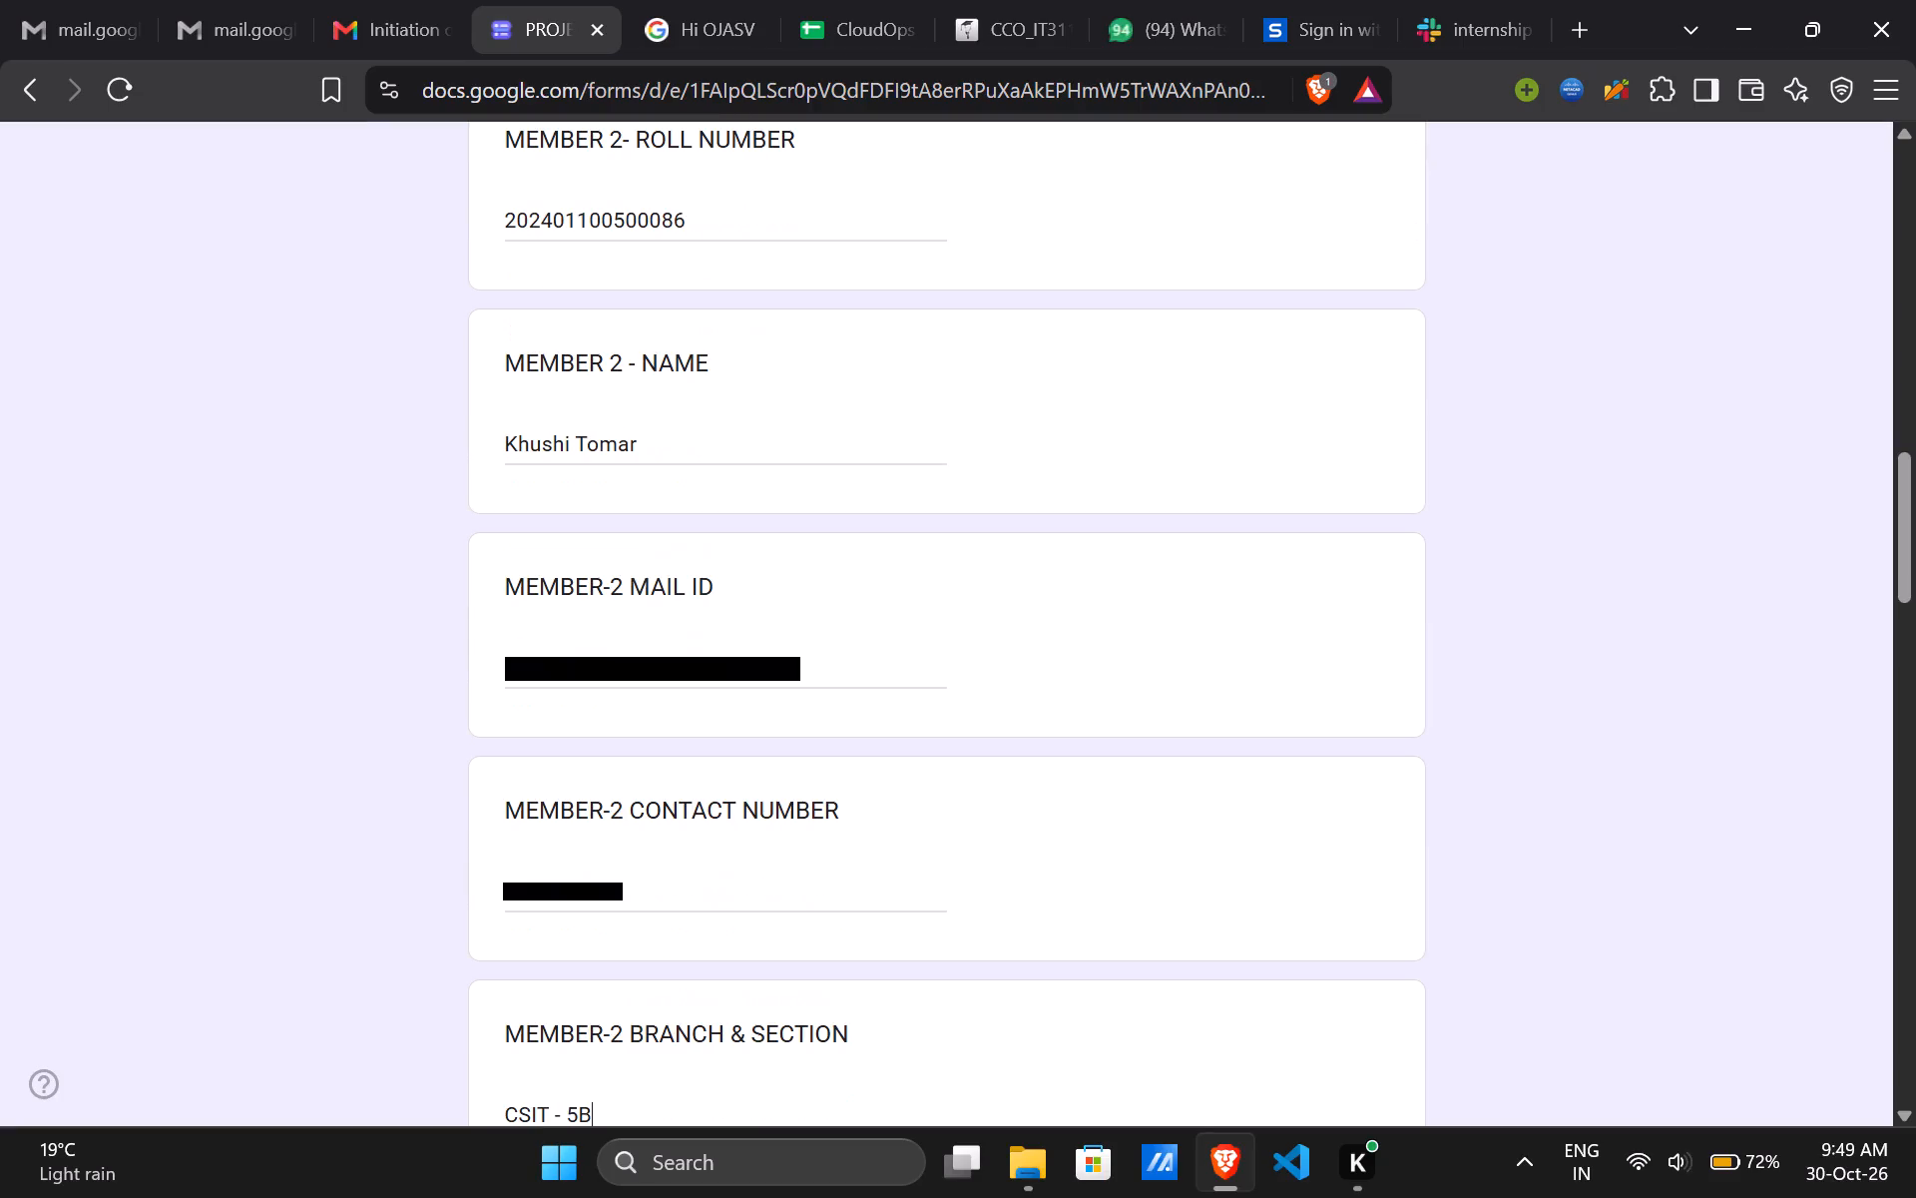
Correct the Member-2 Branch & Section answer to CSIT - B by removing the 5.
{"action": "scroll", "coordinate": [558, 889], "scroll_direction": "down", "scroll_amount": 1}
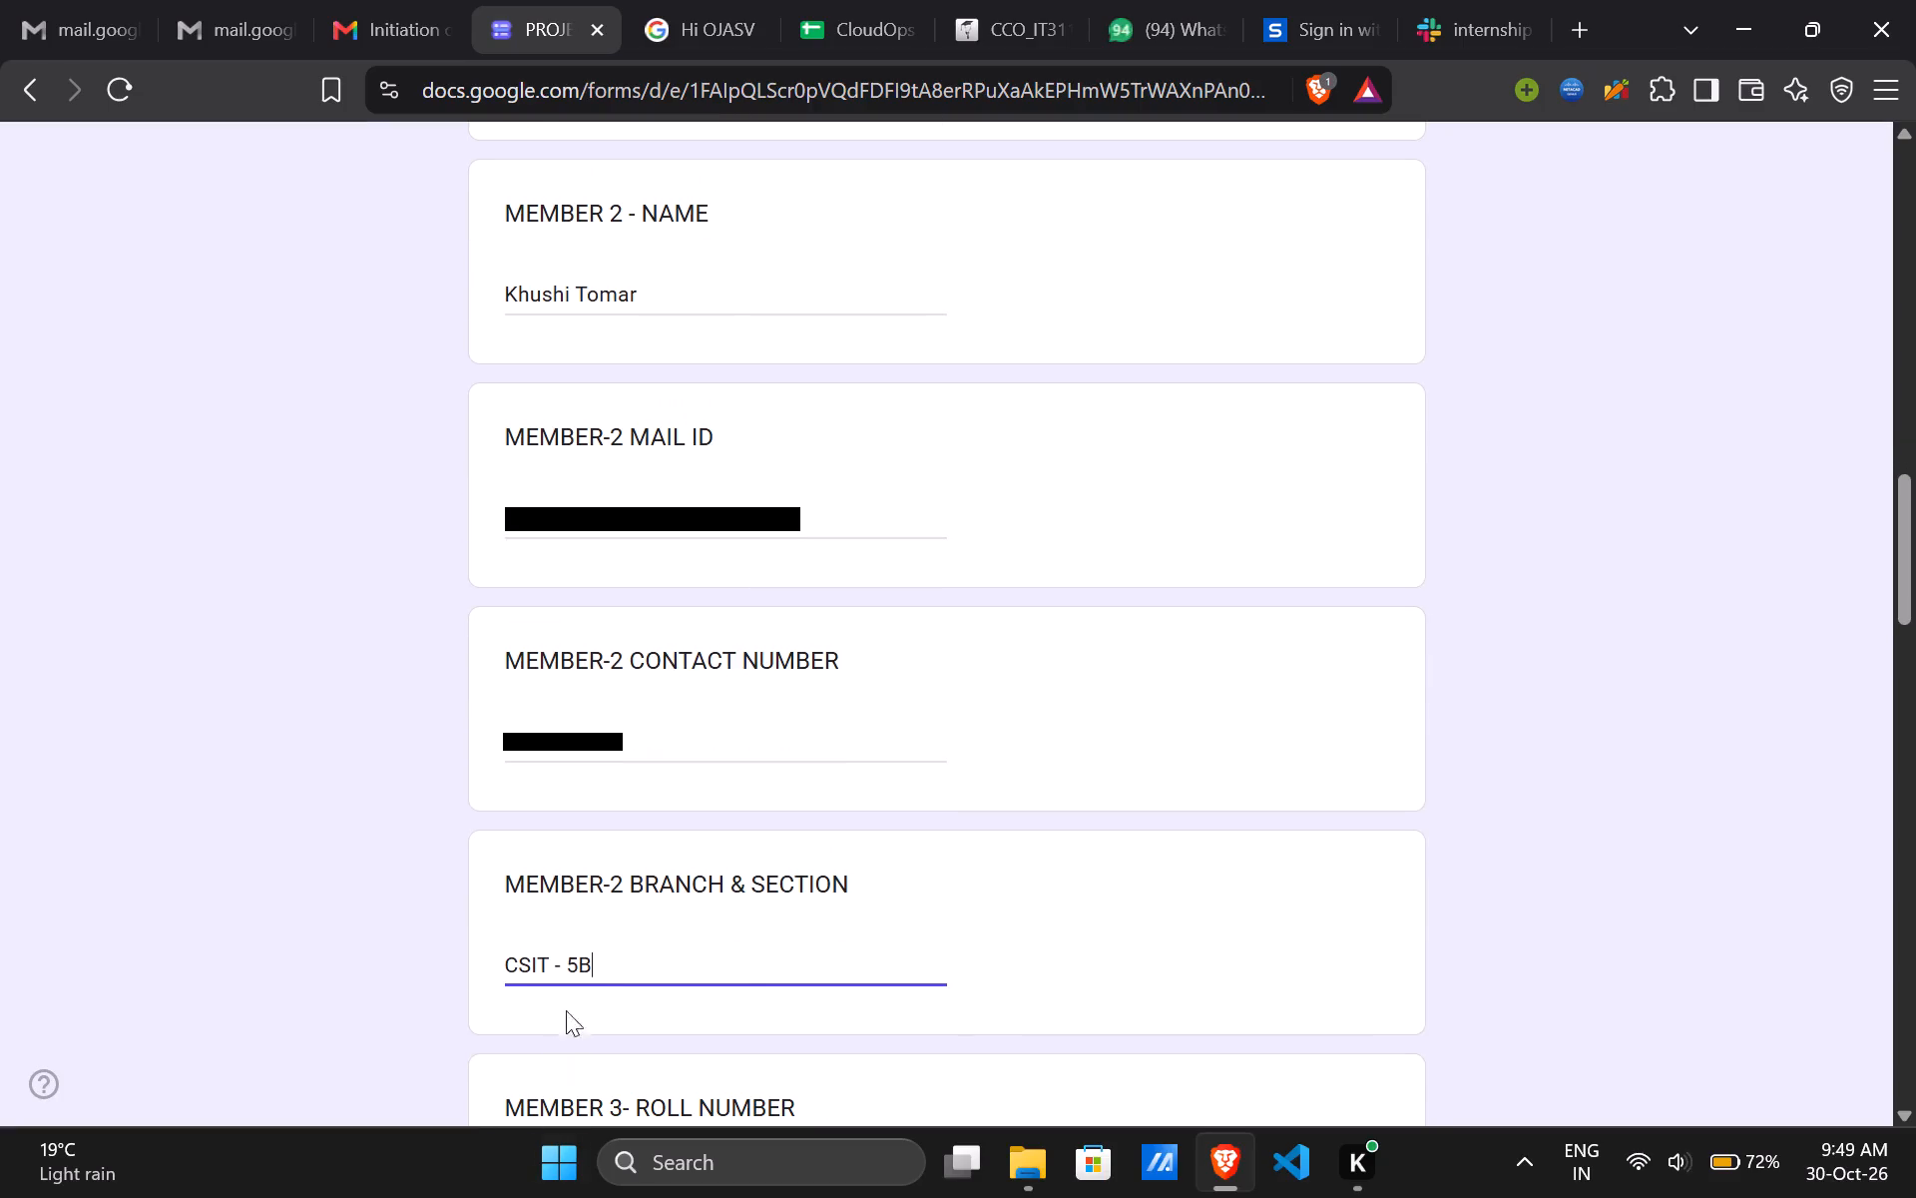
{"action": "left_click", "coordinate": [577, 957]}
{"action": "key", "text": "BackSpace"}
Correct the Member-1 Branch & Section answer to CSIT - B in the same way, and return to the Member 3 questions.
{"action": "scroll", "coordinate": [577, 957], "scroll_direction": "up", "scroll_amount": 2}
{"action": "scroll", "coordinate": [621, 448], "scroll_direction": "up", "scroll_amount": 2}
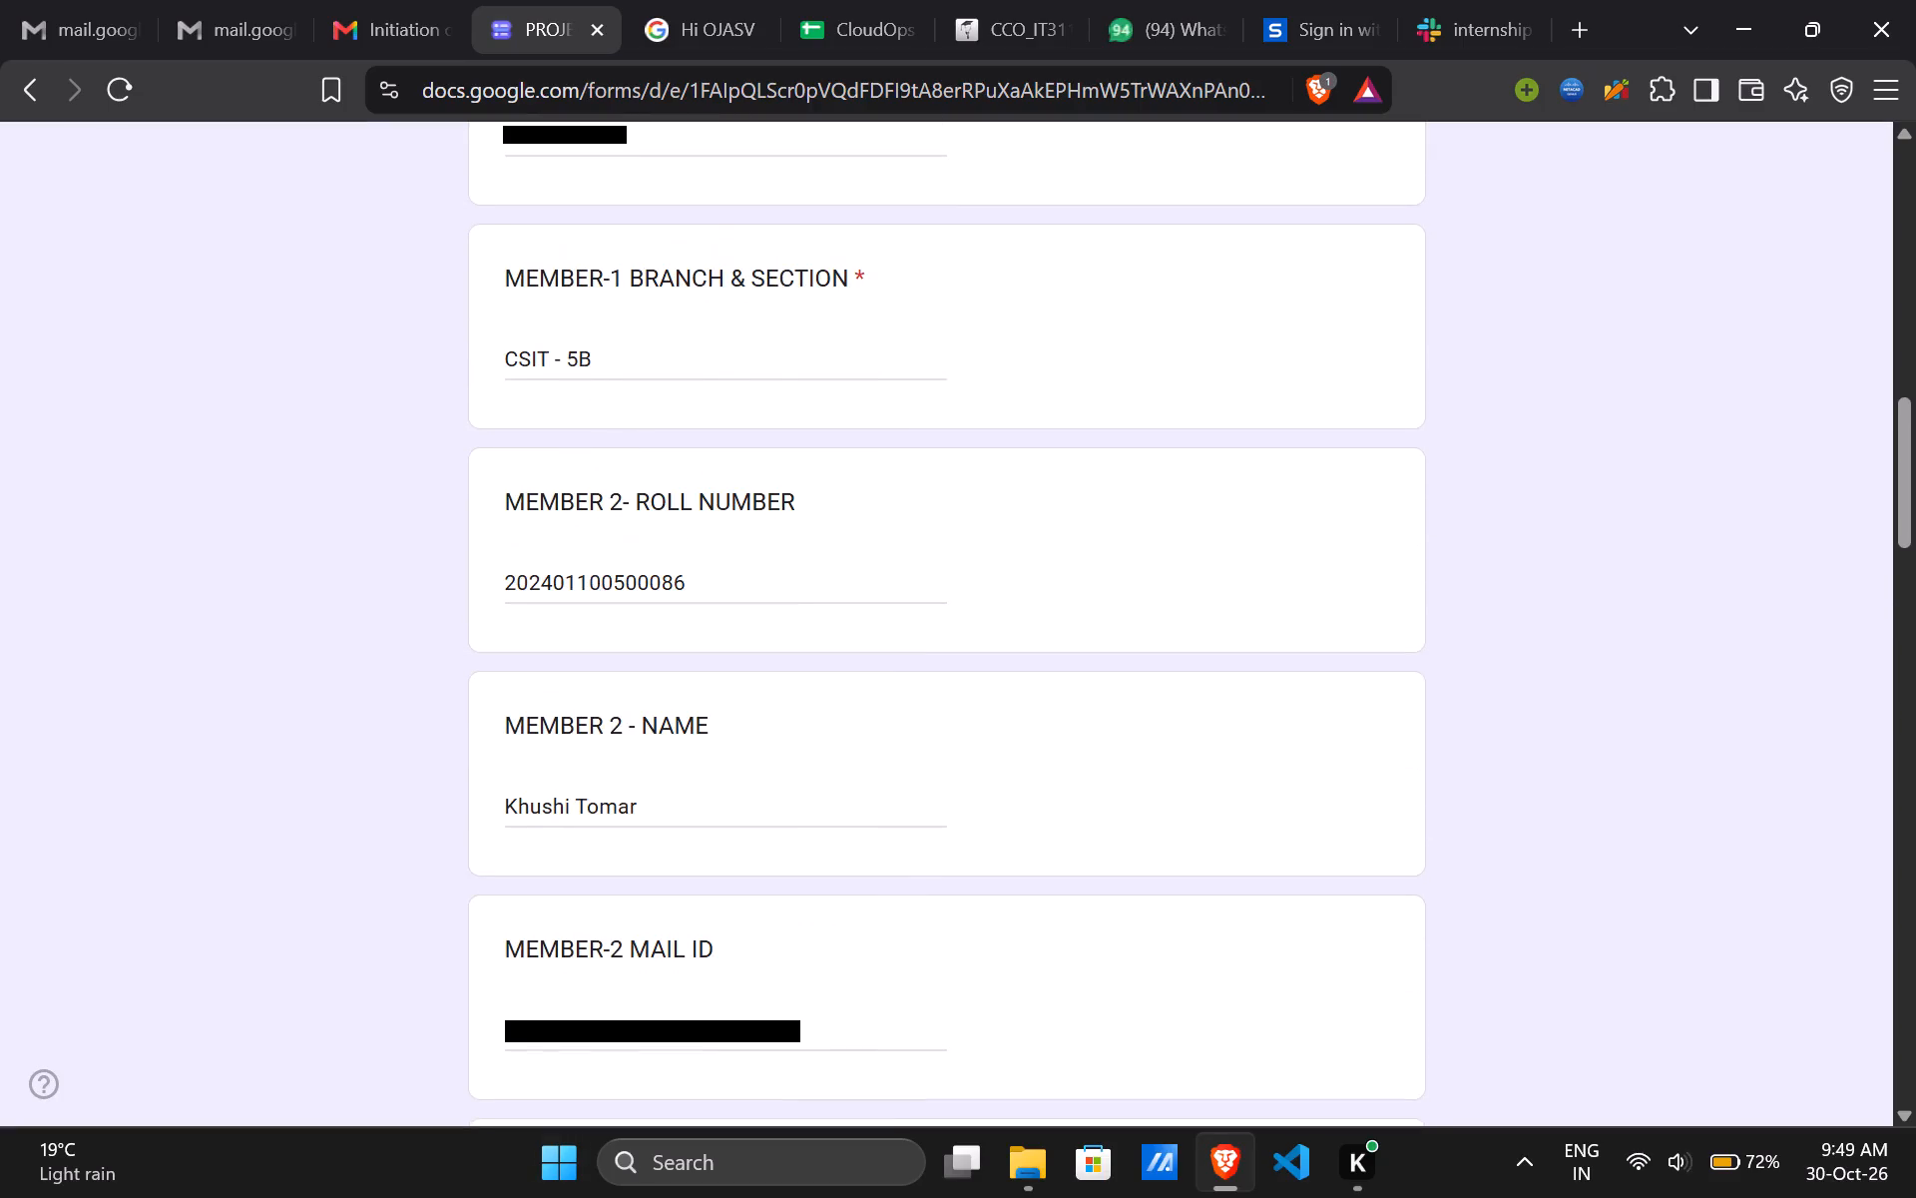
{"action": "left_click", "coordinate": [576, 349]}
{"action": "key", "text": "BackSpace"}
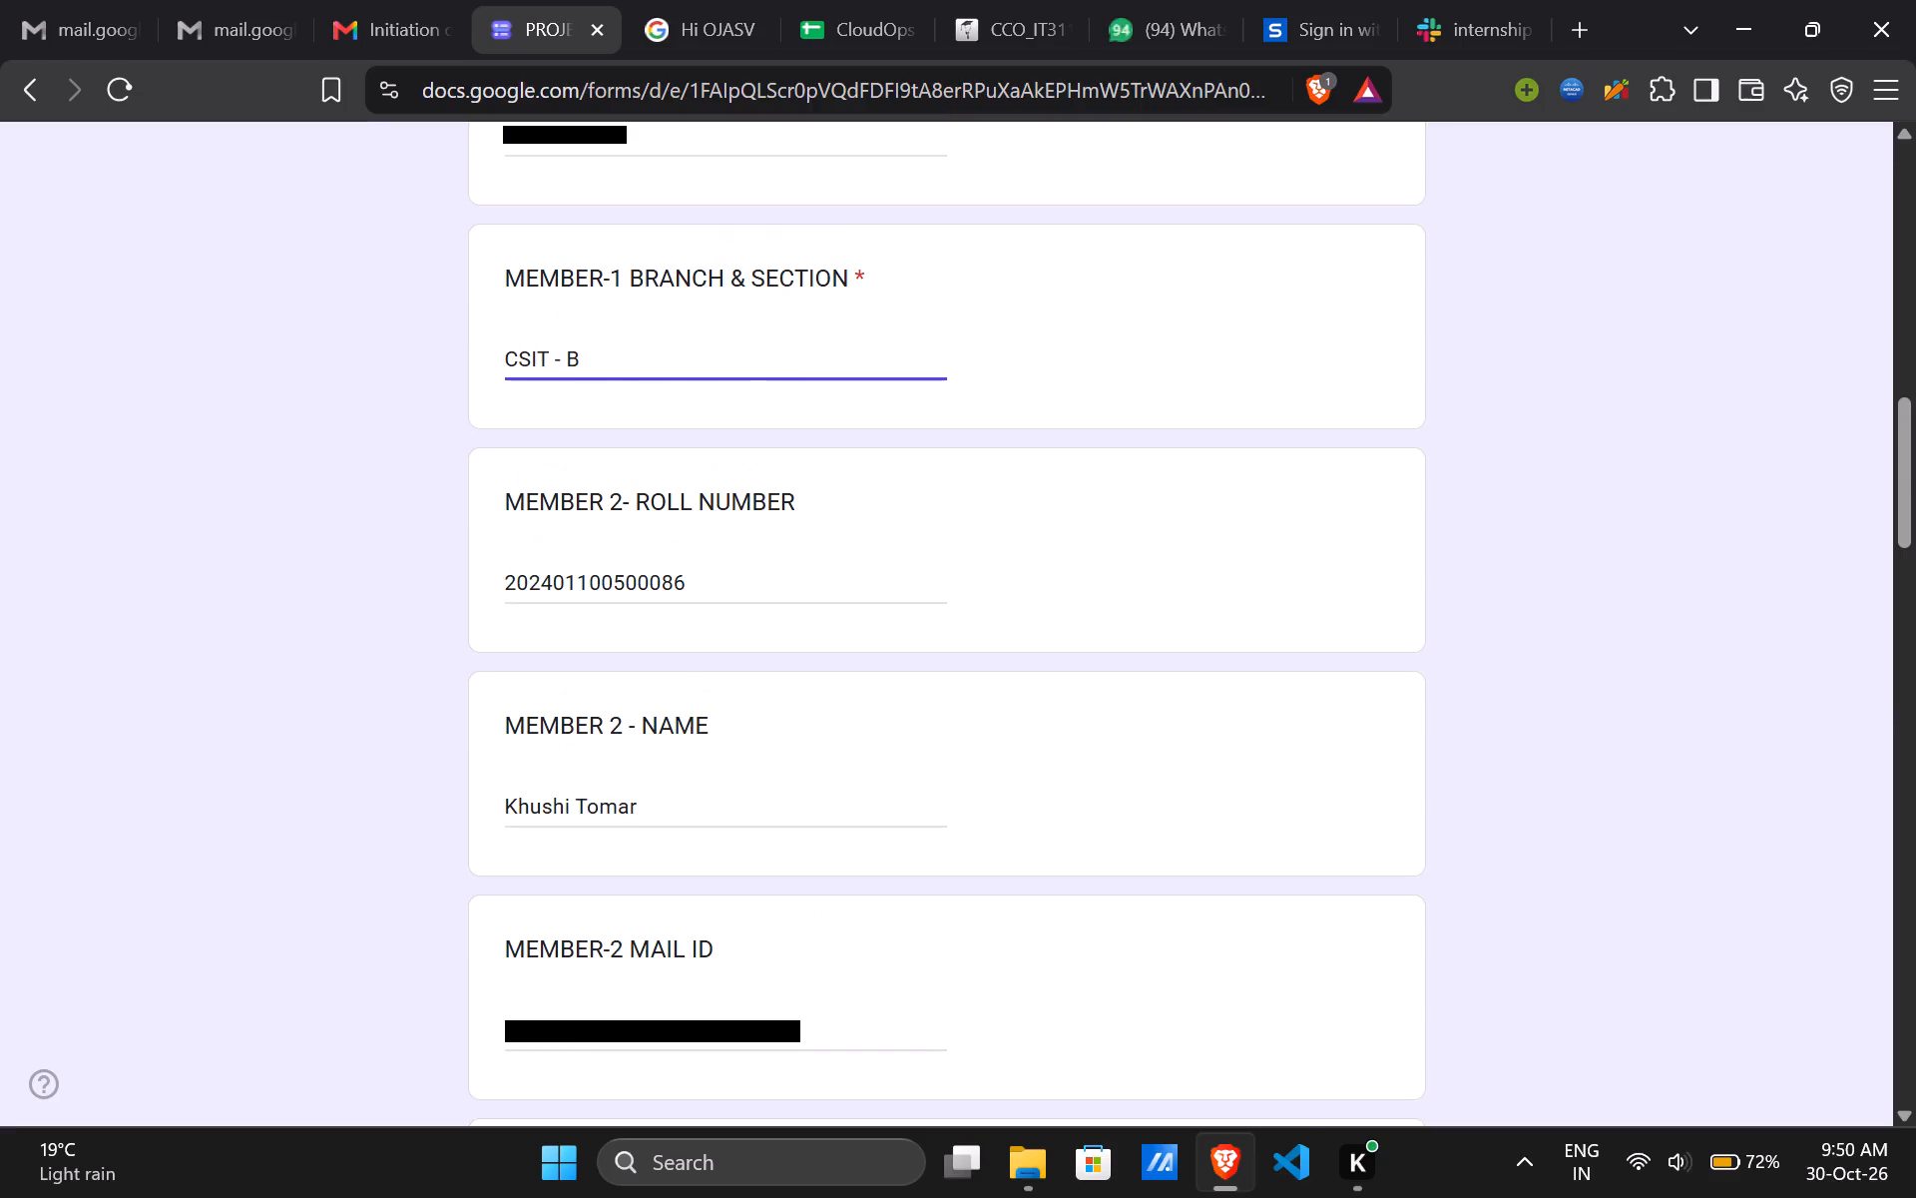
{"action": "scroll", "coordinate": [672, 458], "scroll_direction": "down", "scroll_amount": 5}
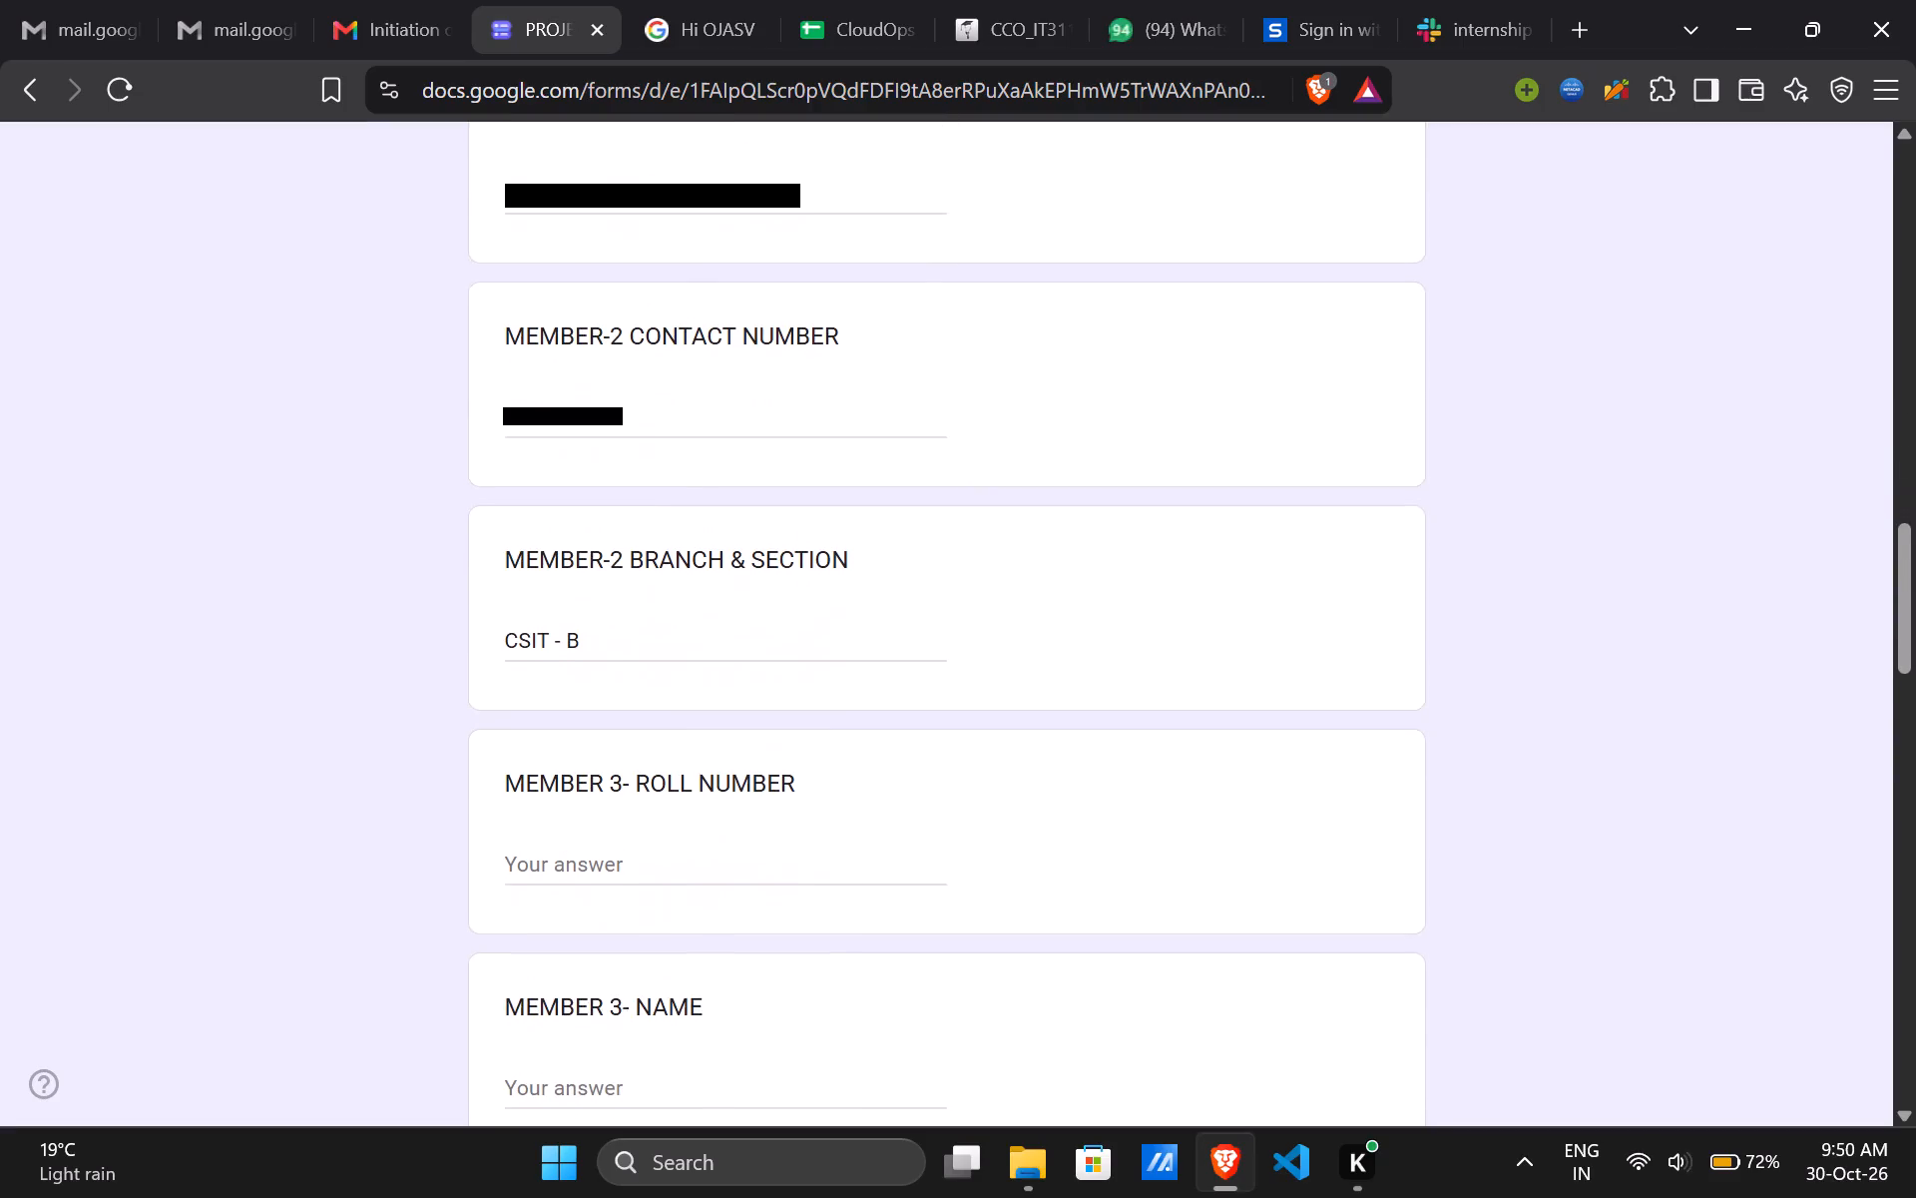
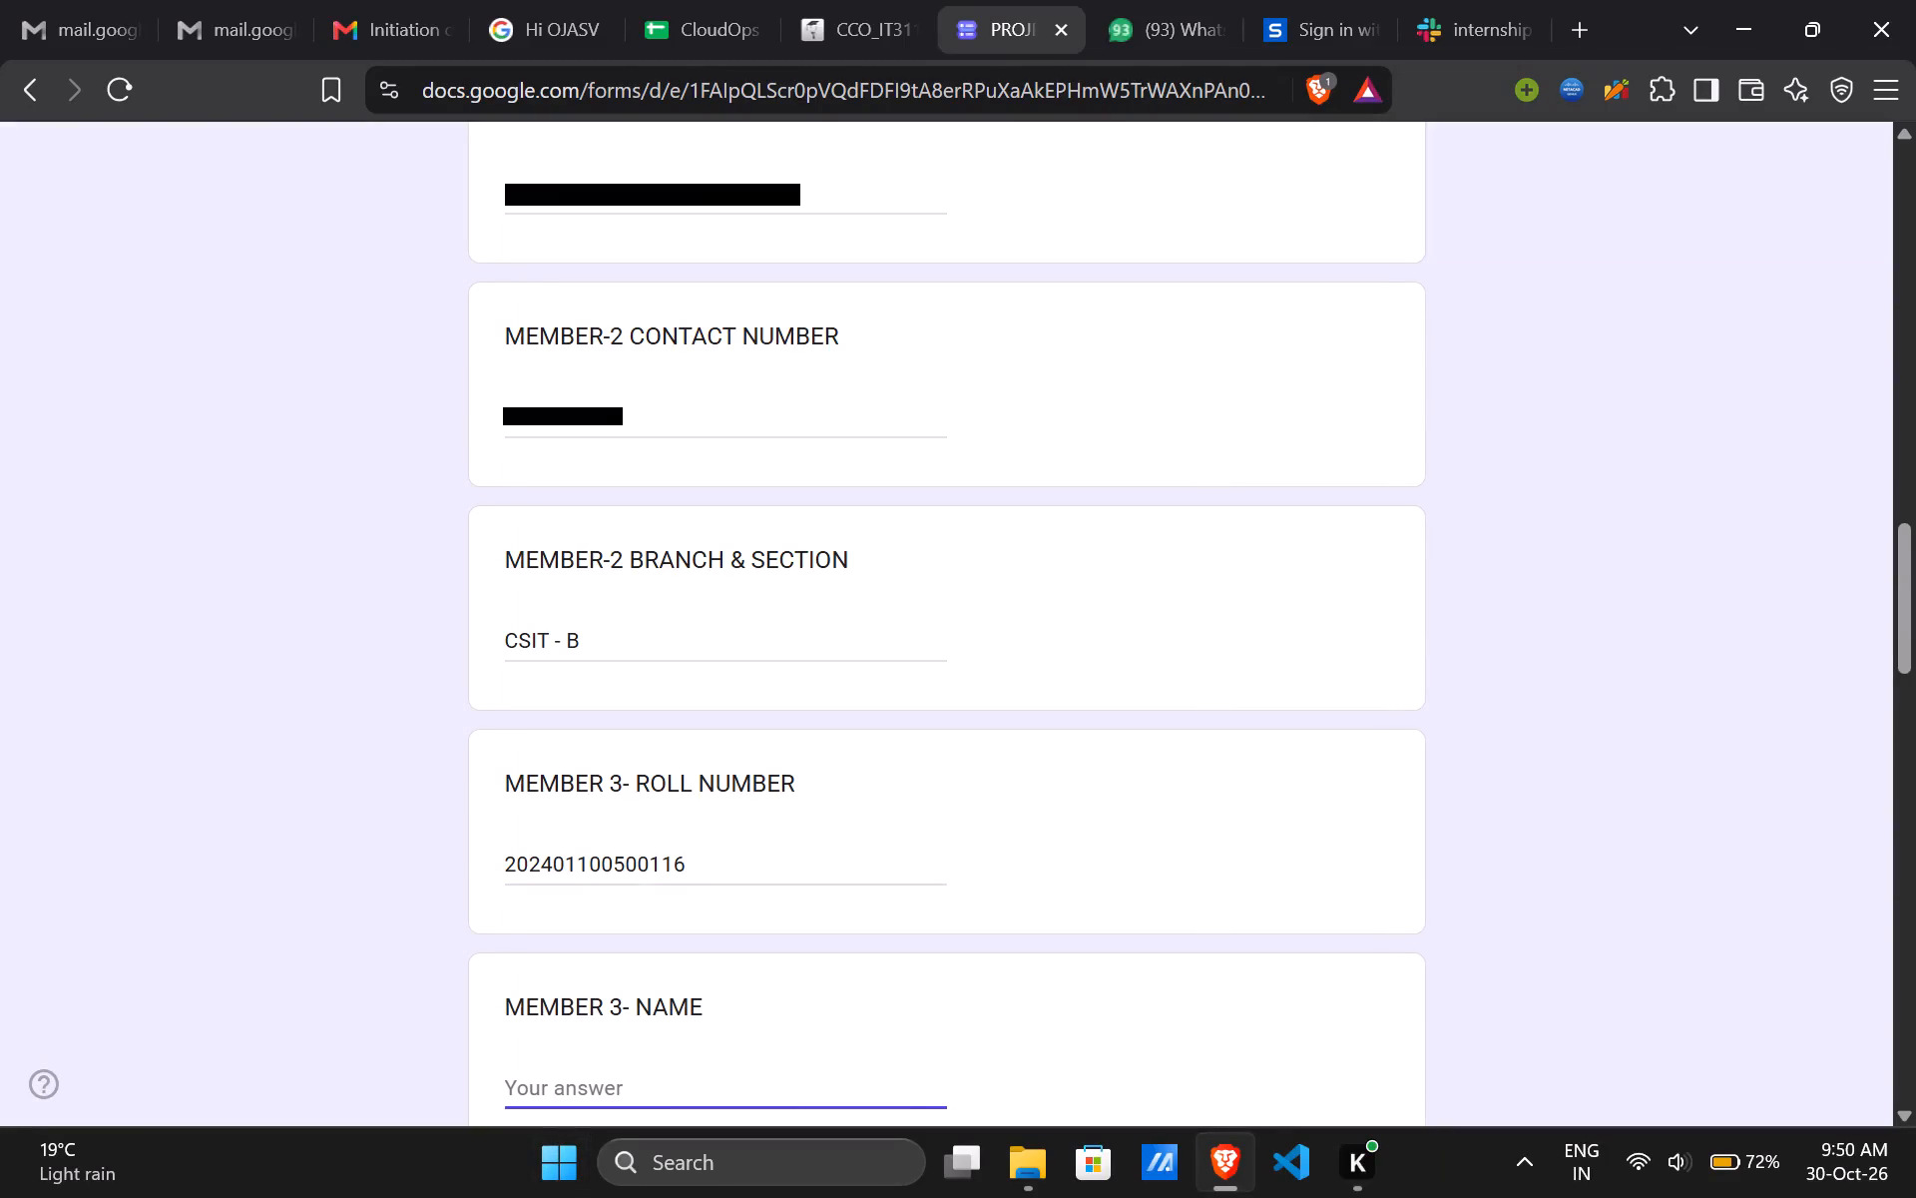
Enter the third team member's name in the Member 3 Name question.
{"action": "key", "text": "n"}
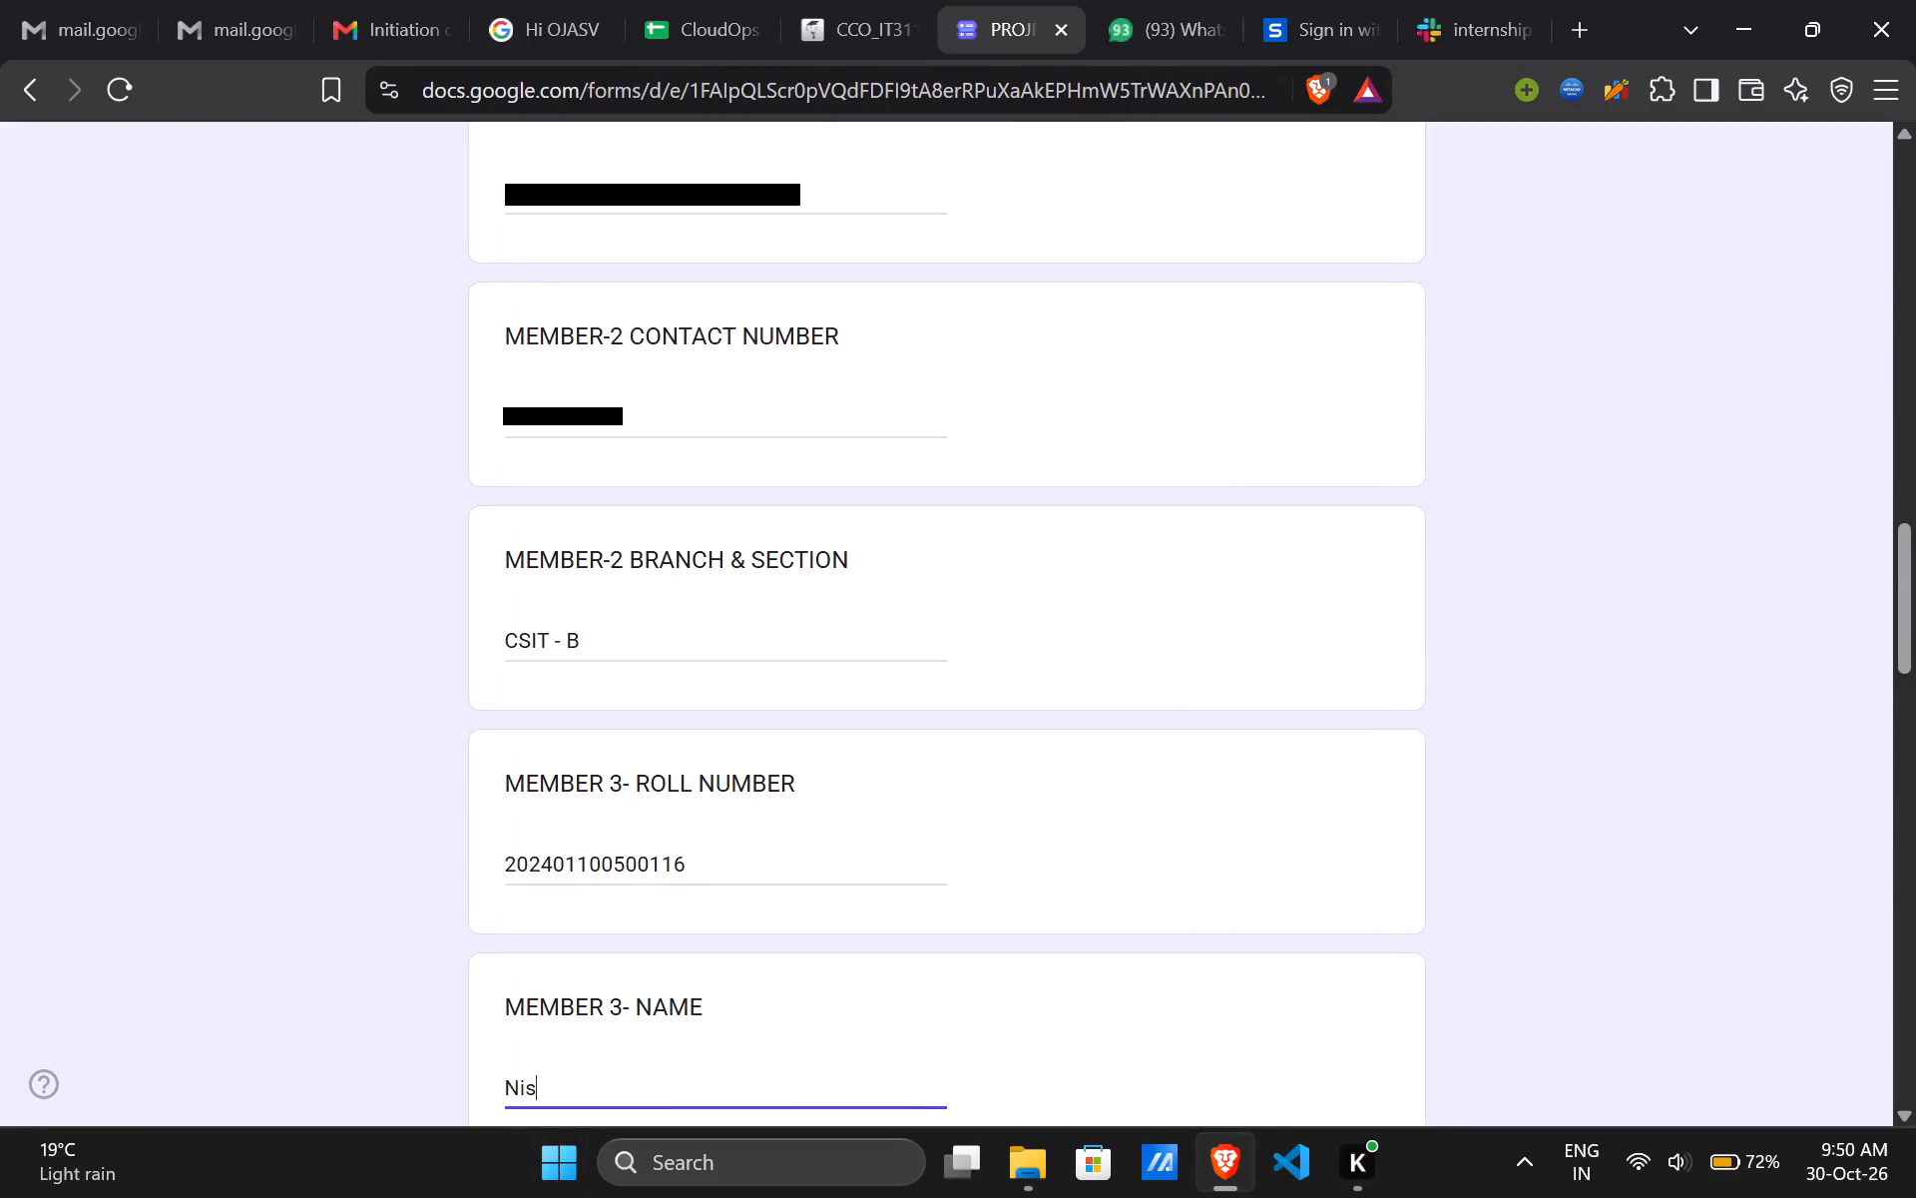
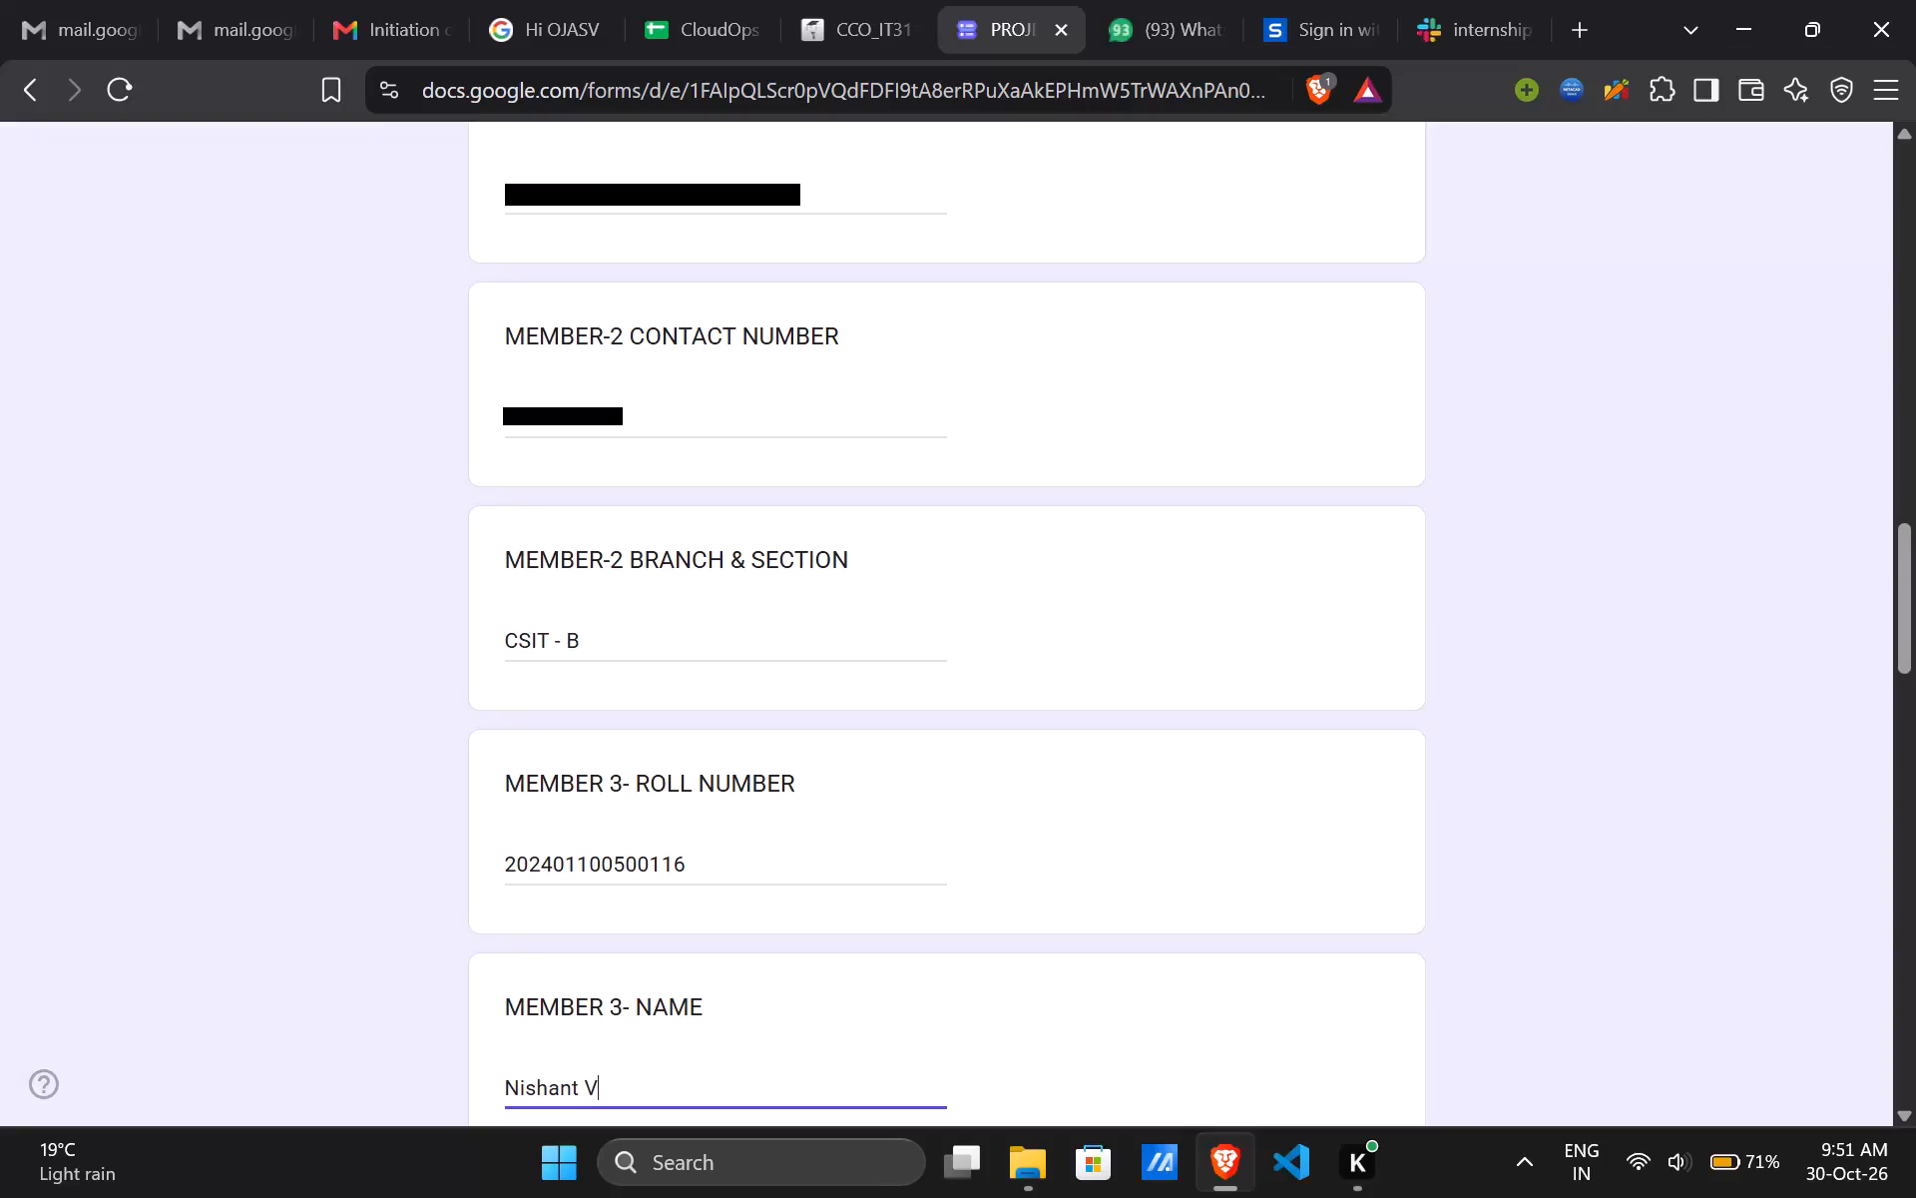
Continue entering the third team member's full name in the Member 3 Name question.
{"action": "type", "text": "ishwa"}
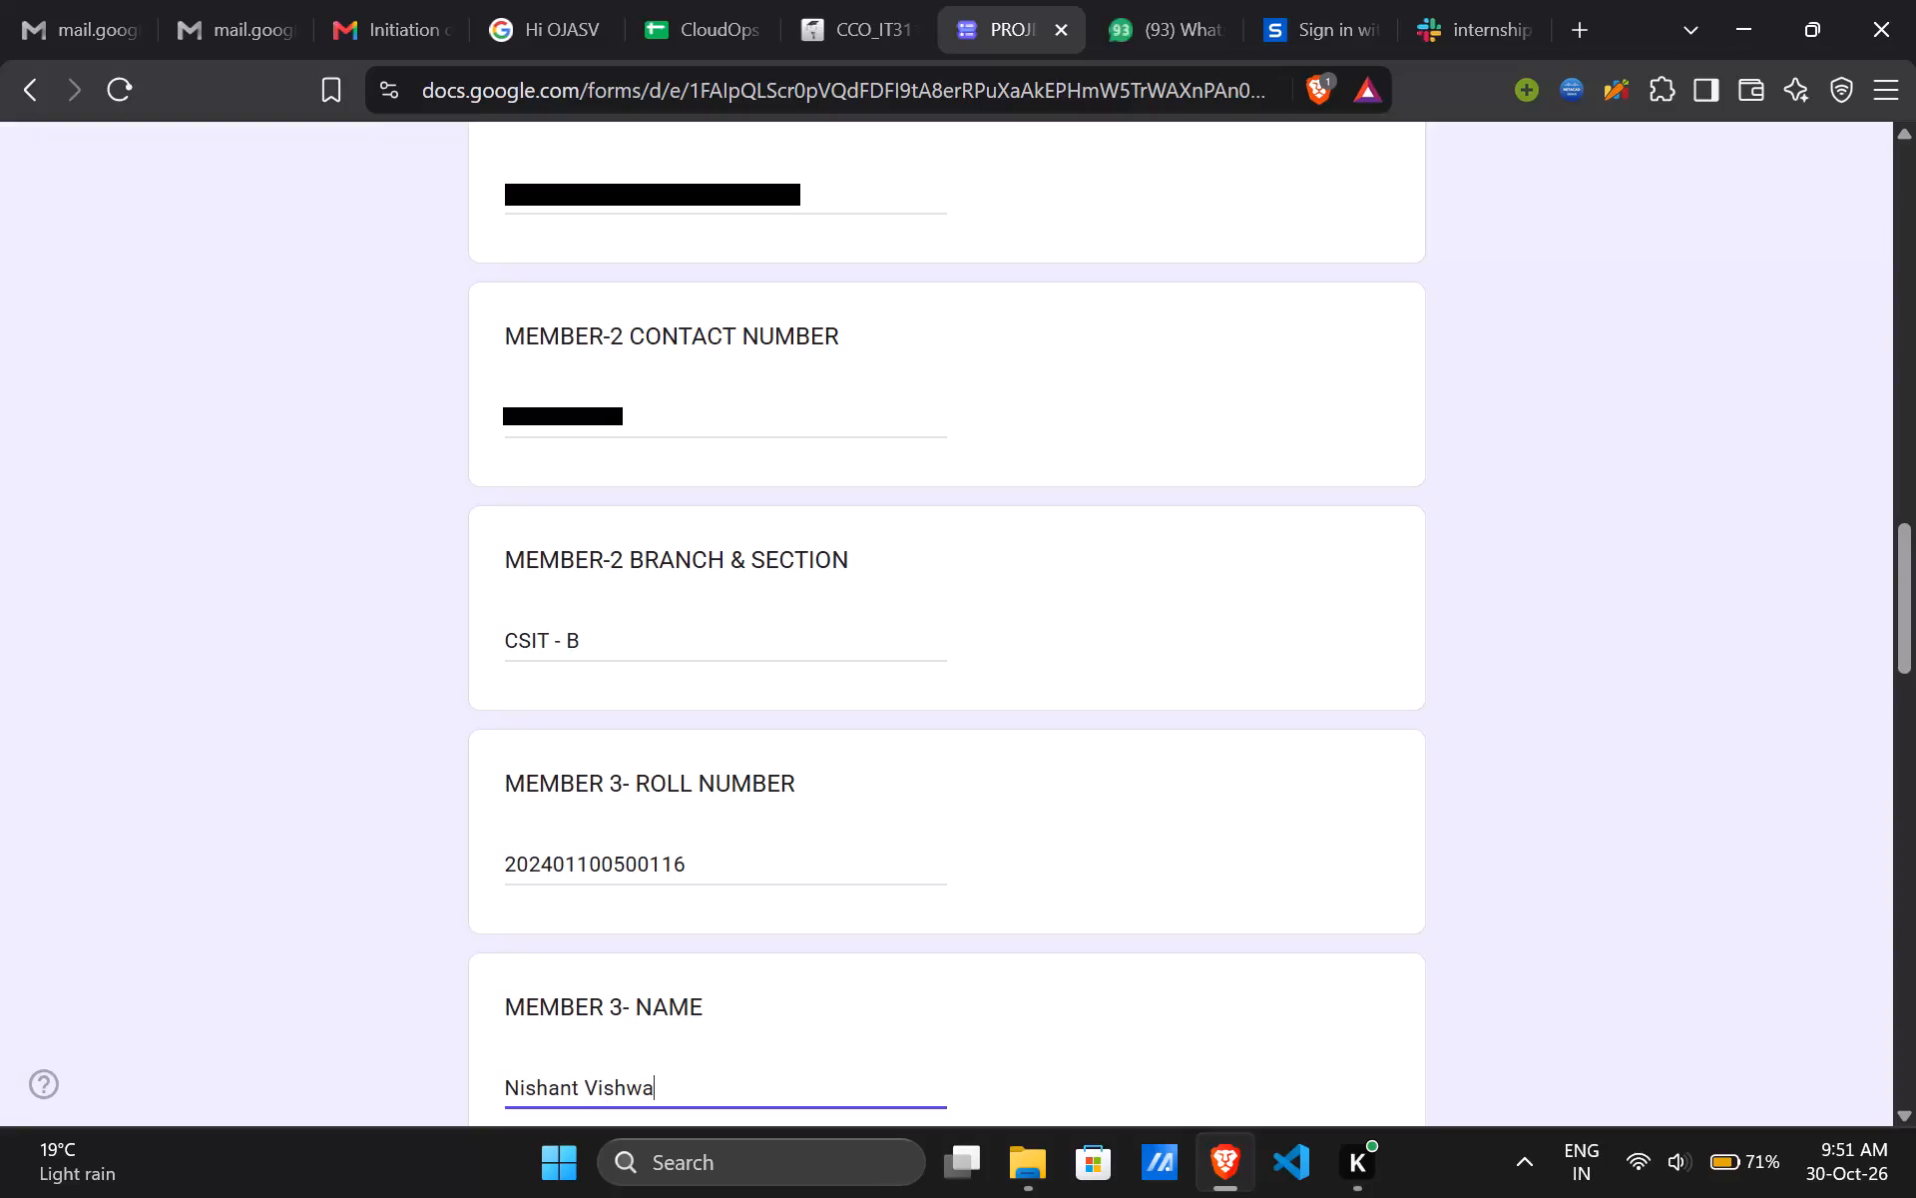
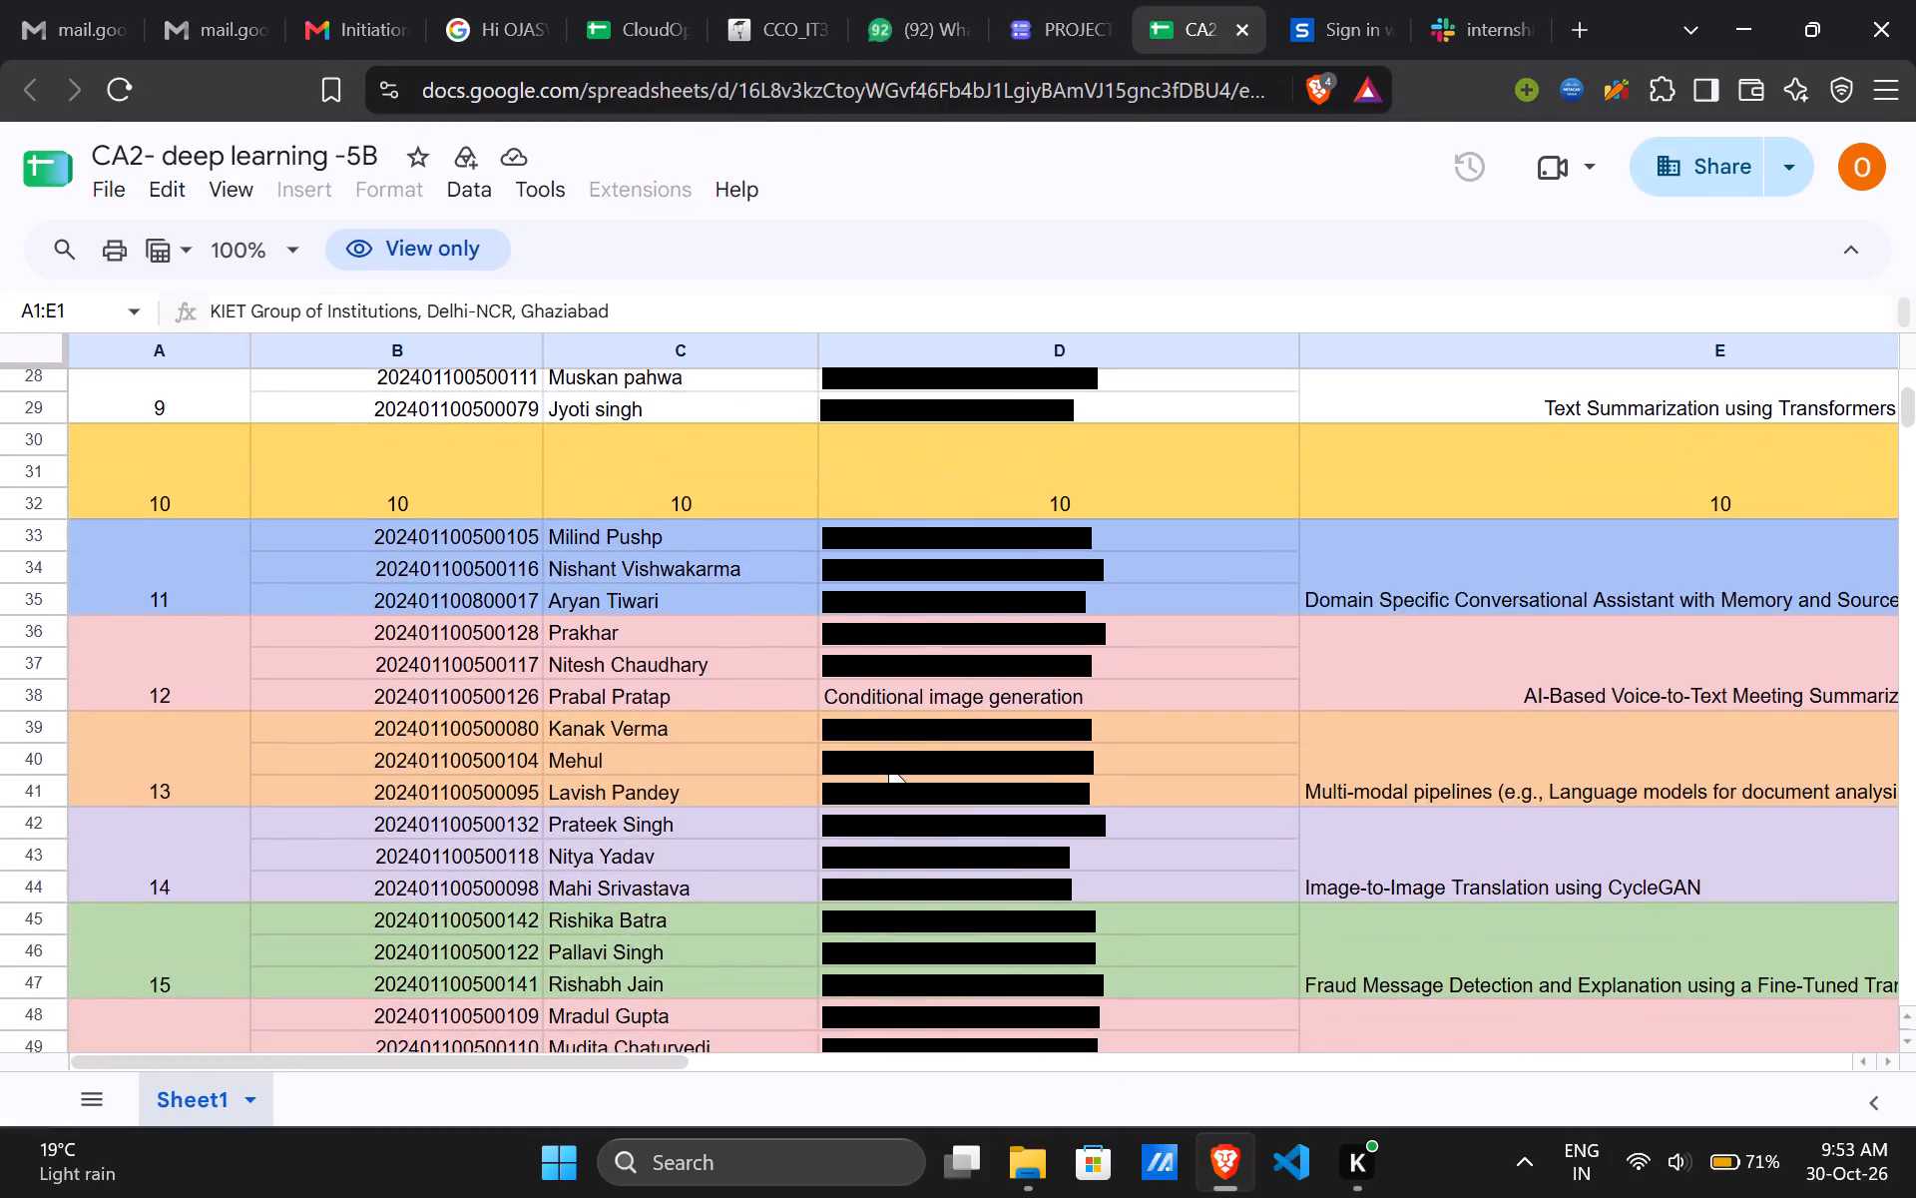
Look through the student groups in the CA2- deep learning -5B spreadsheet for the third team member's roll number and details.
{"action": "scroll", "coordinate": [888, 765], "scroll_direction": "down", "scroll_amount": 2}
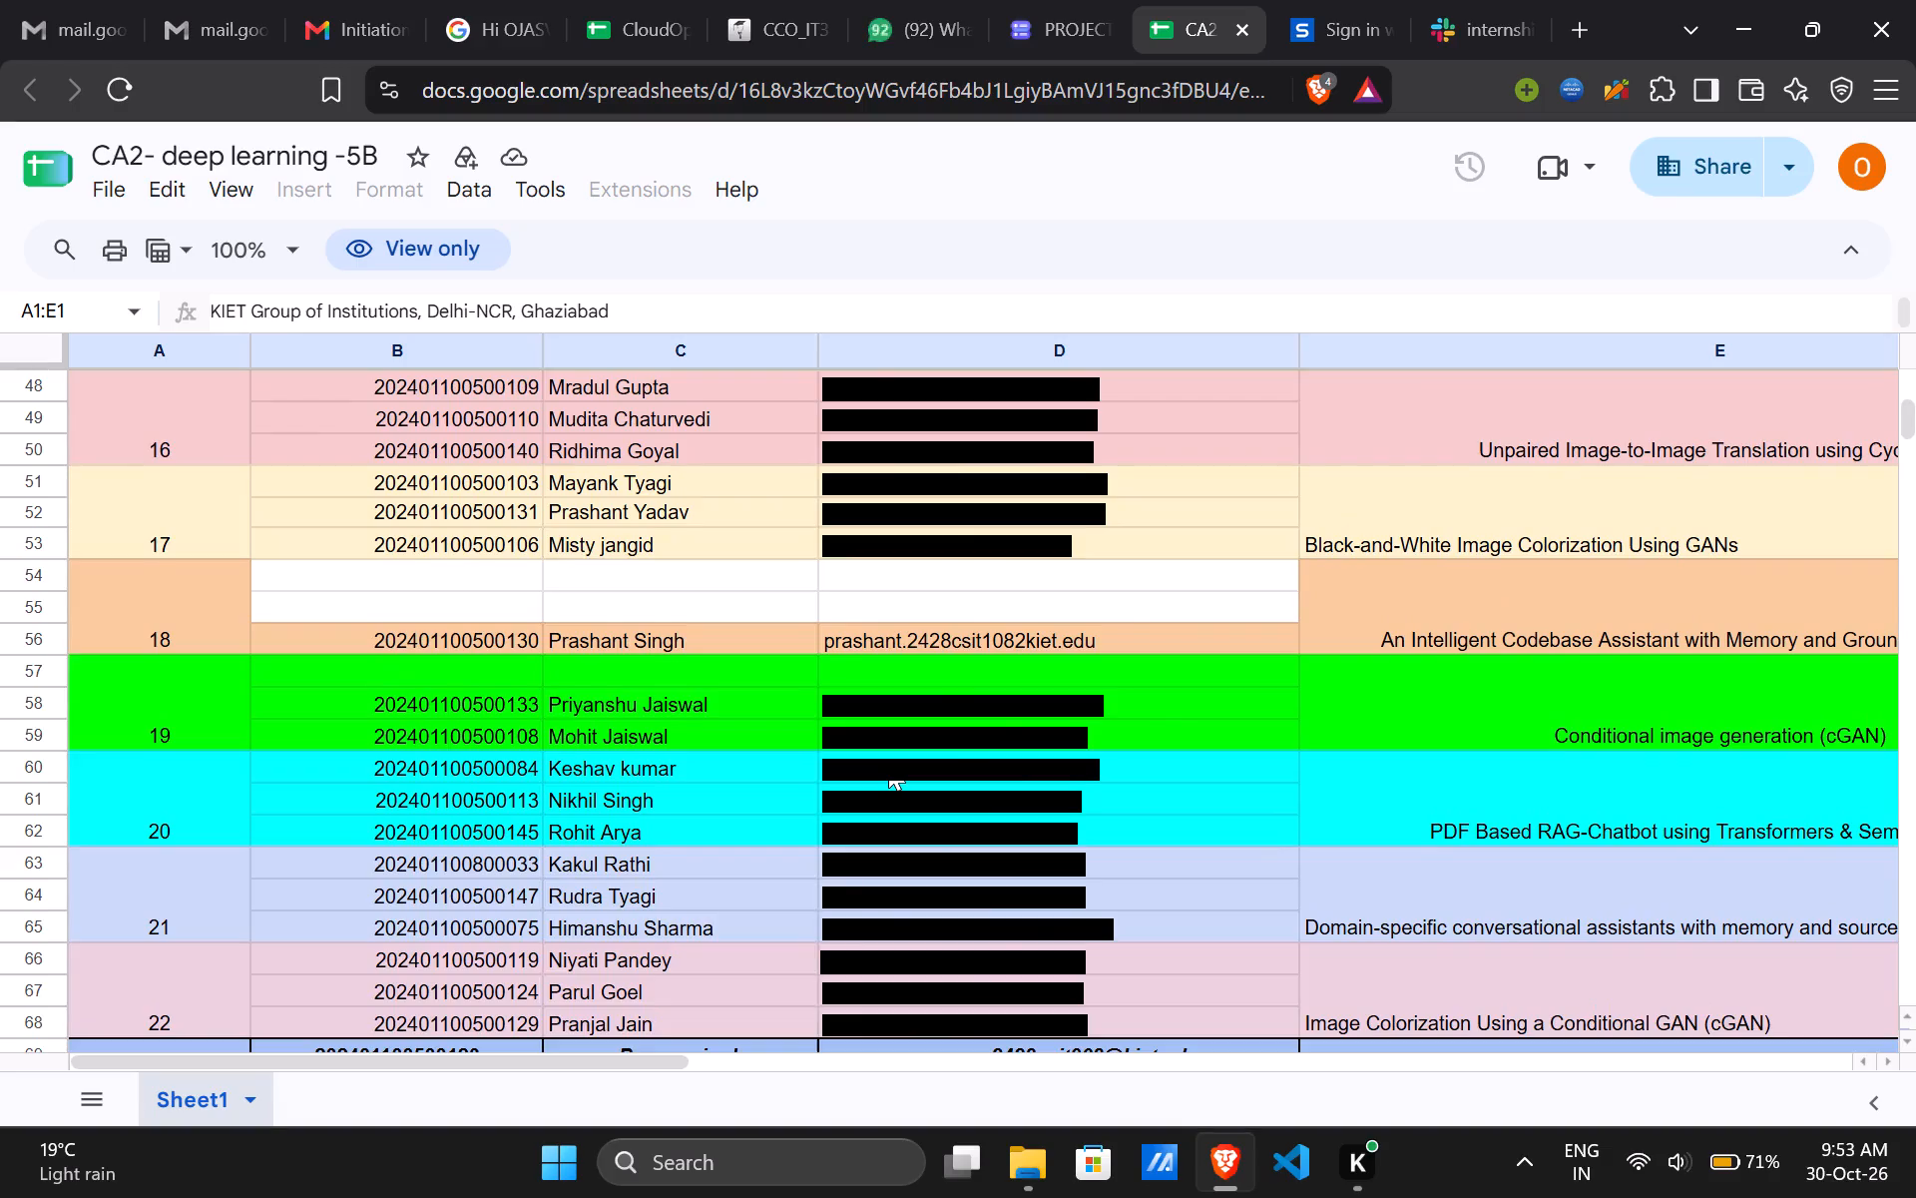
{"action": "scroll", "coordinate": [888, 765], "scroll_direction": "down", "scroll_amount": 6}
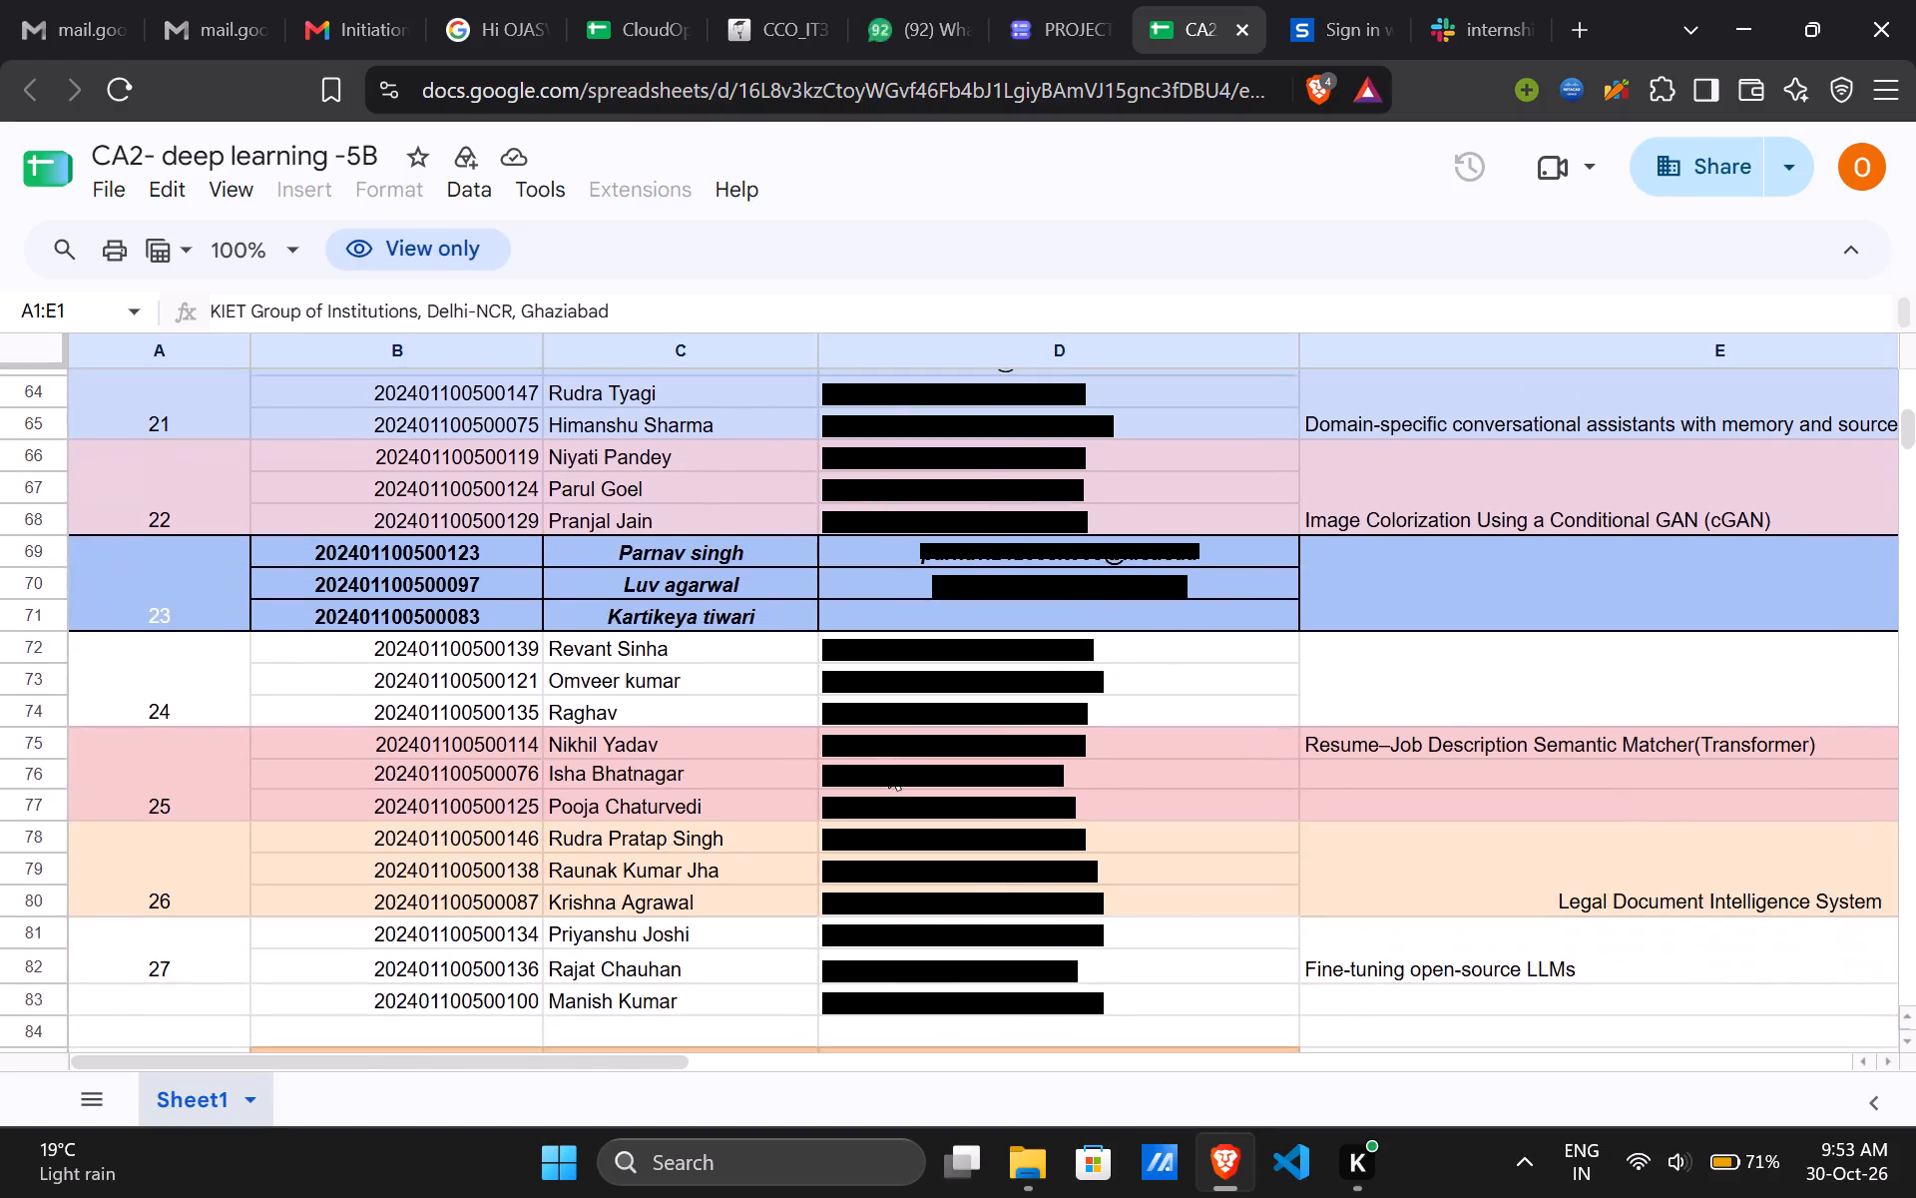
{"action": "scroll", "coordinate": [888, 765], "scroll_direction": "up", "scroll_amount": 1}
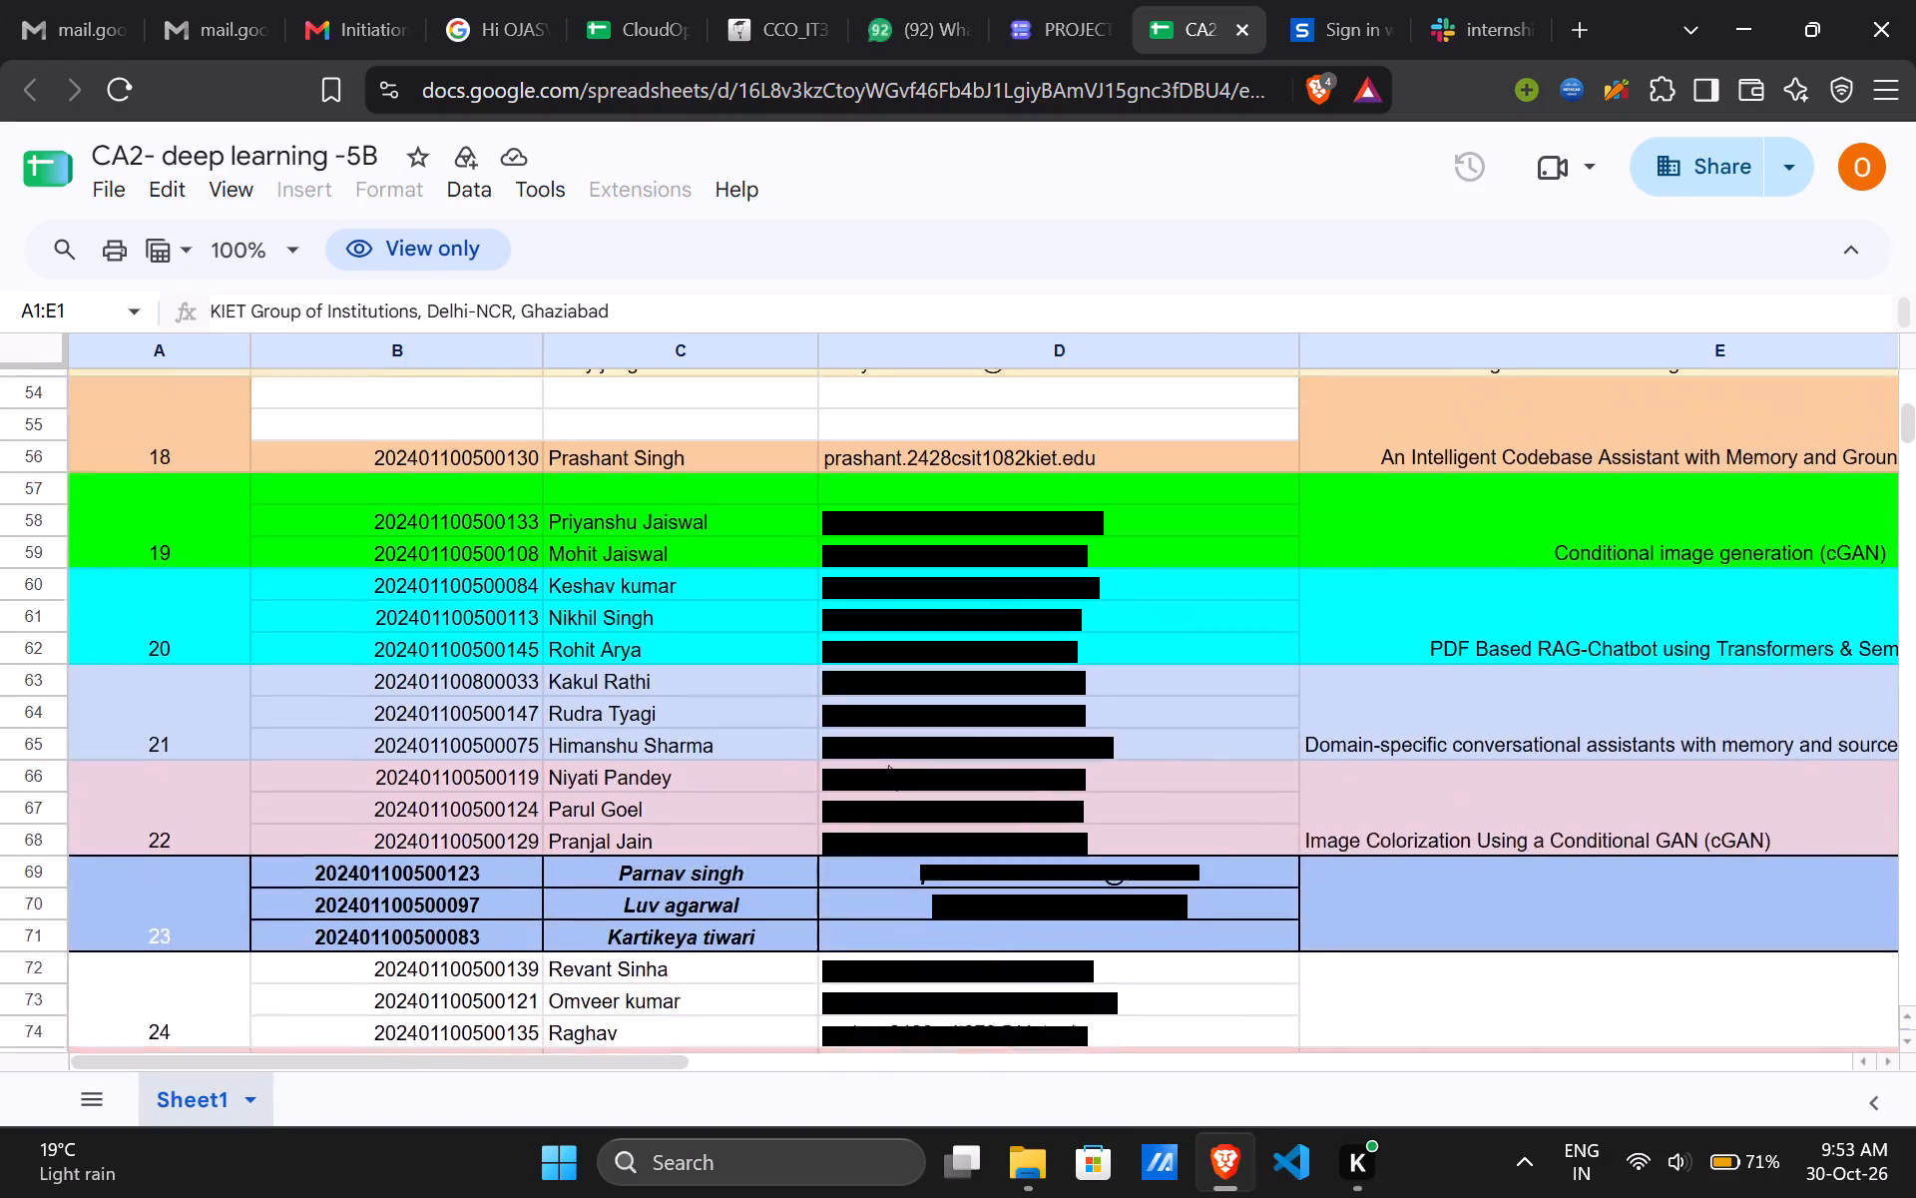
{"action": "scroll", "coordinate": [888, 765], "scroll_direction": "up", "scroll_amount": 3}
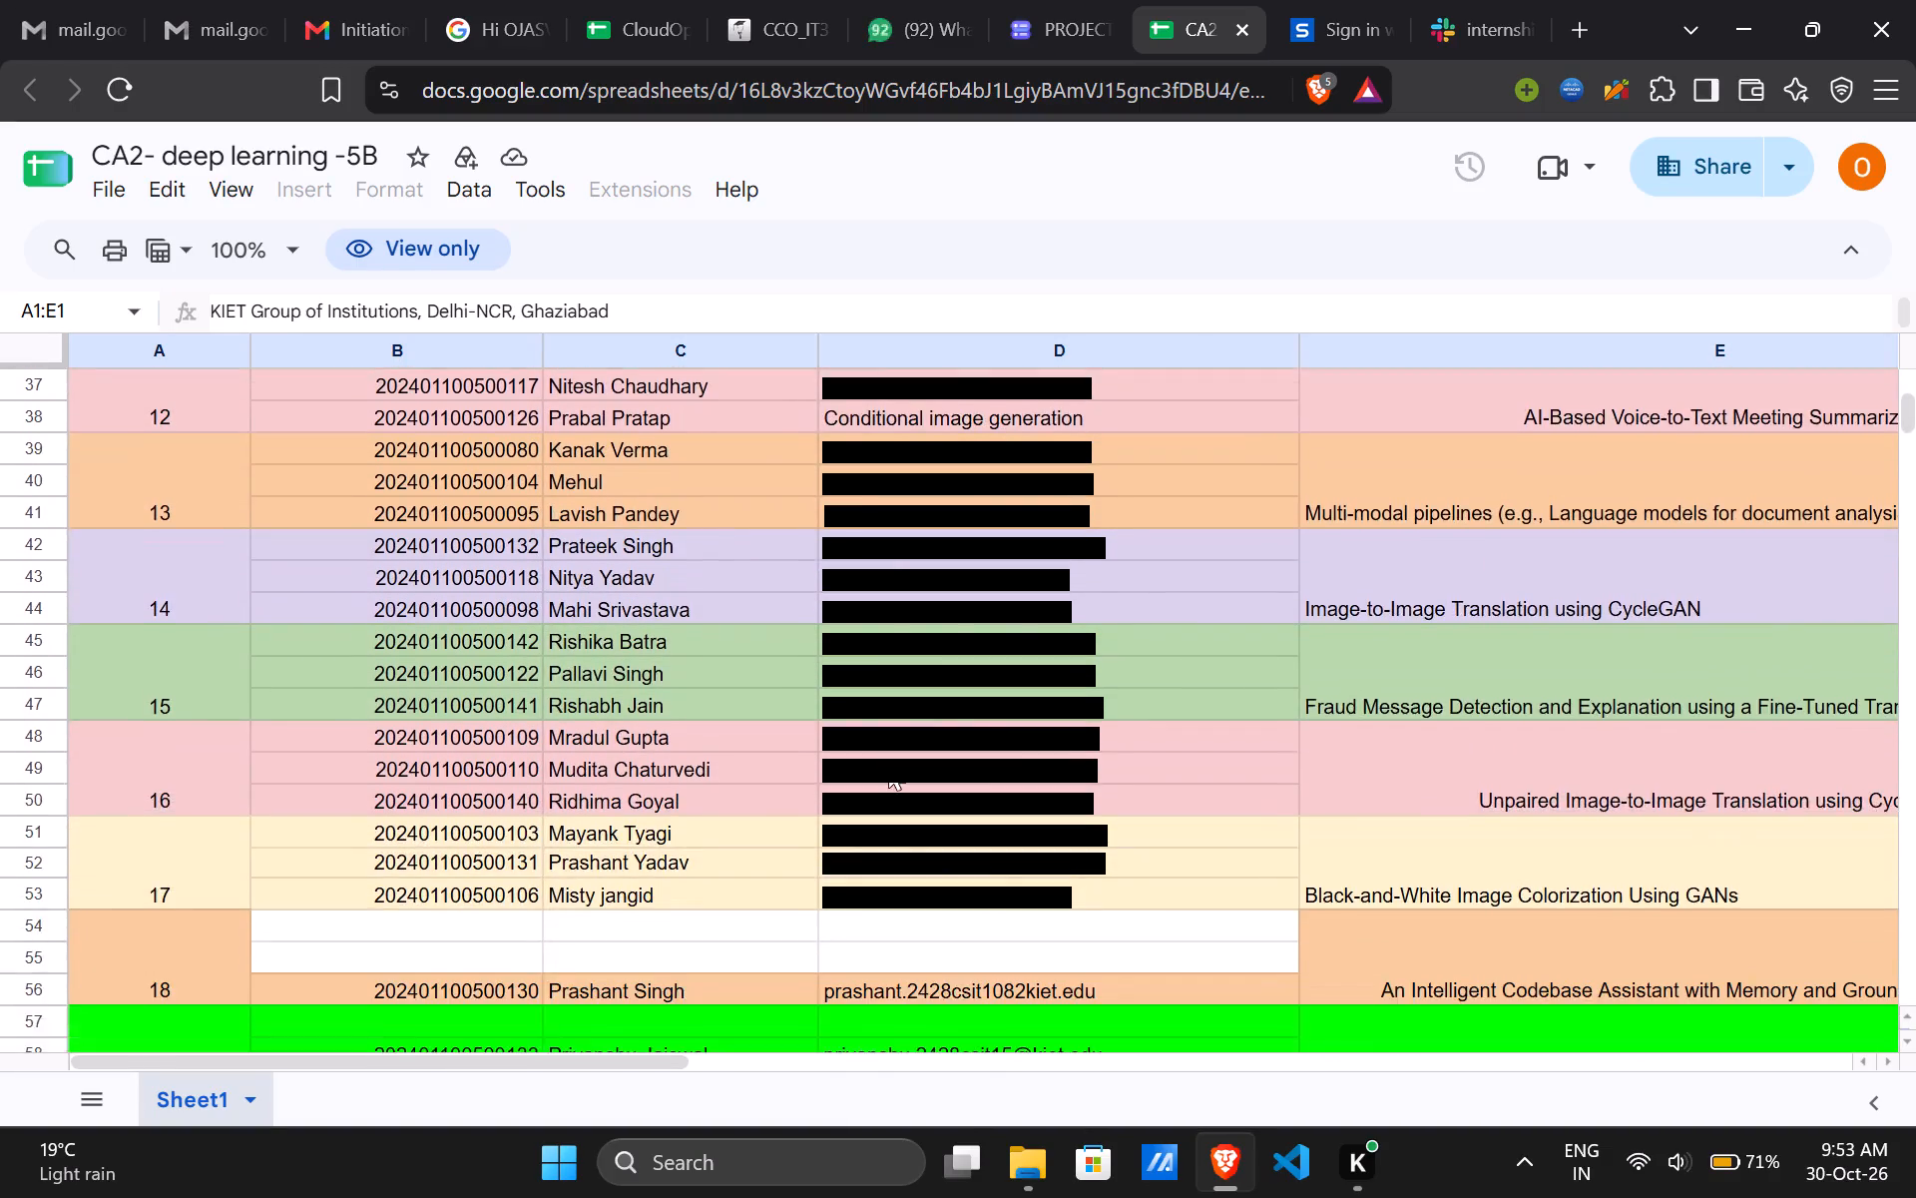
{"action": "scroll", "coordinate": [888, 765], "scroll_direction": "up", "scroll_amount": 2}
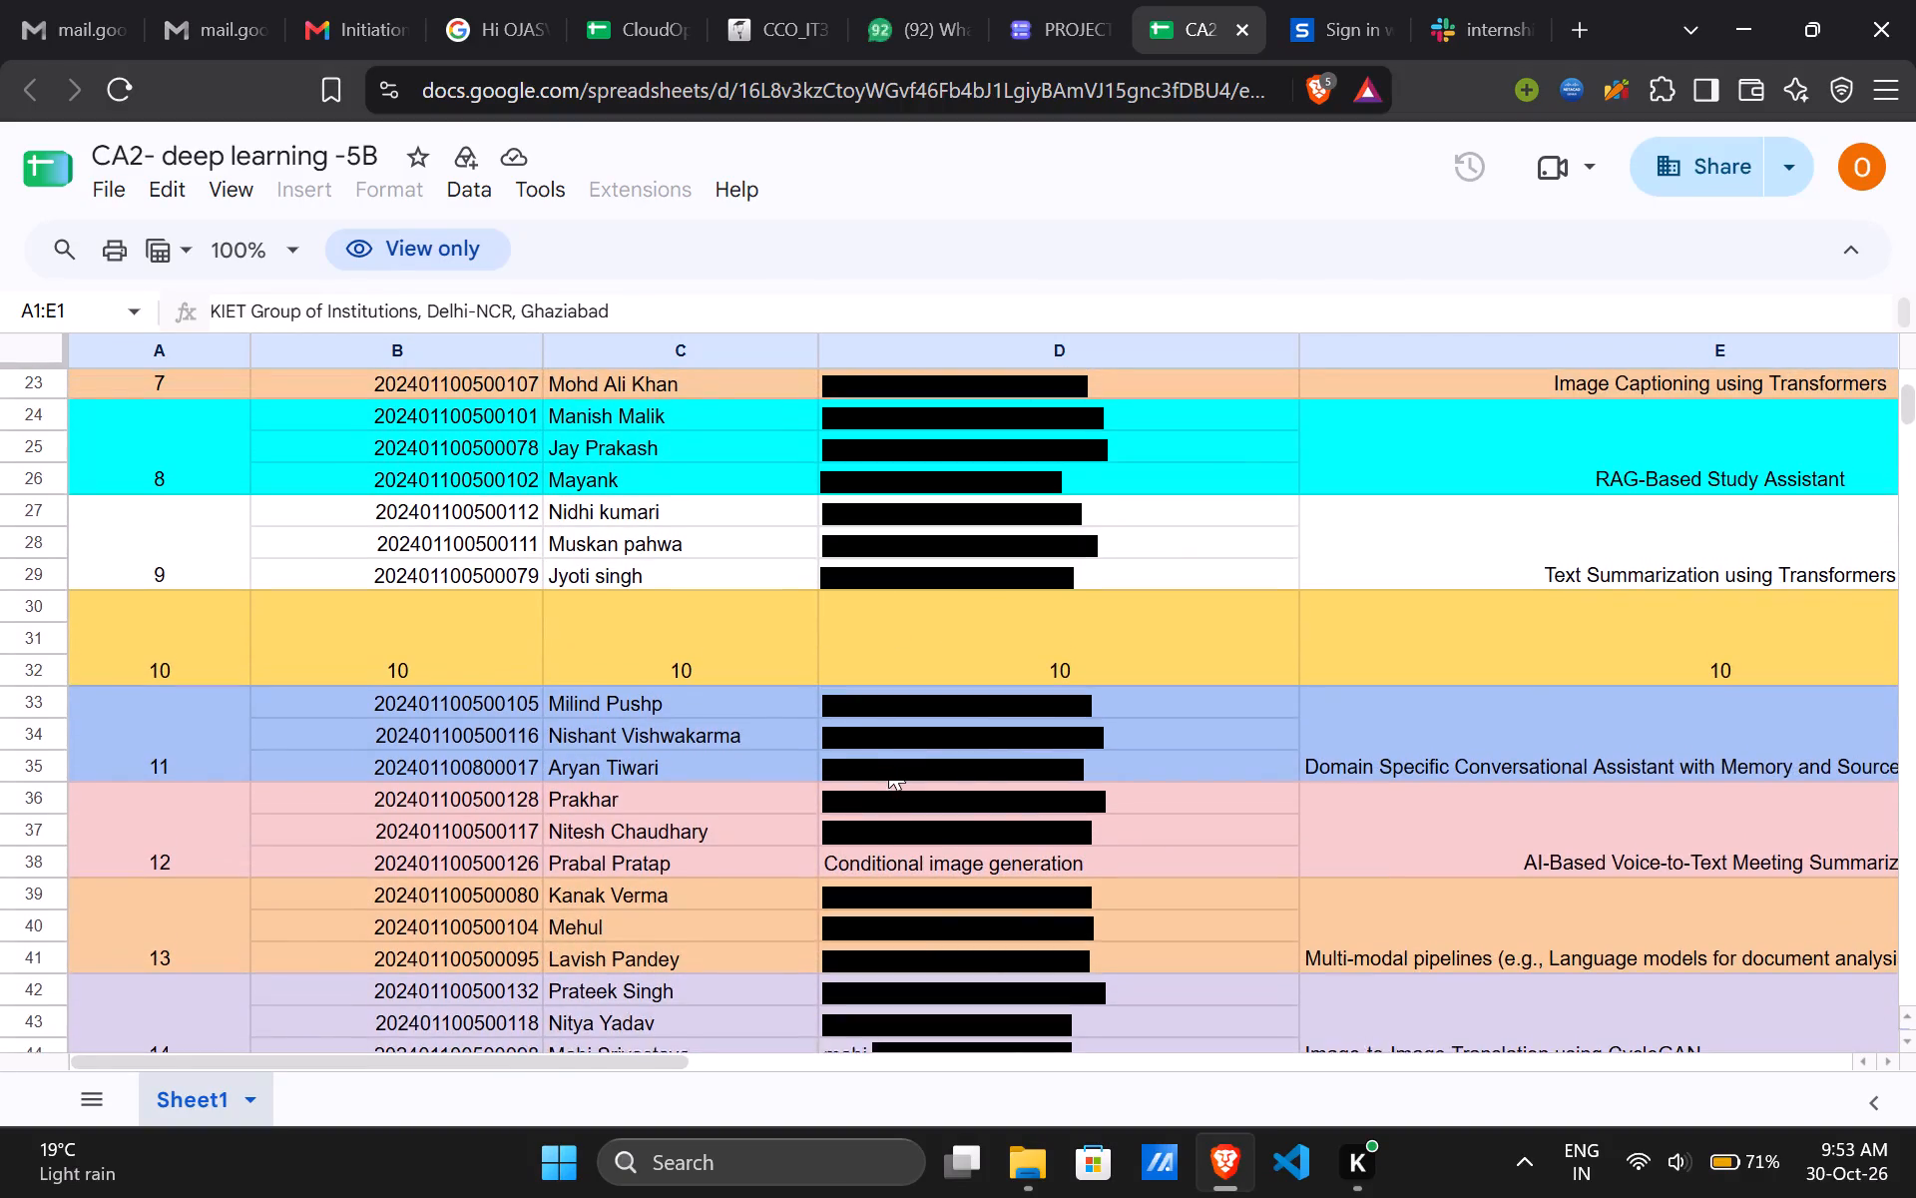
Copy the third team member's full name from cell C34 of the spreadsheet and replace the form's Member 3 Name answer with it.
{"action": "left_click", "coordinate": [731, 728]}
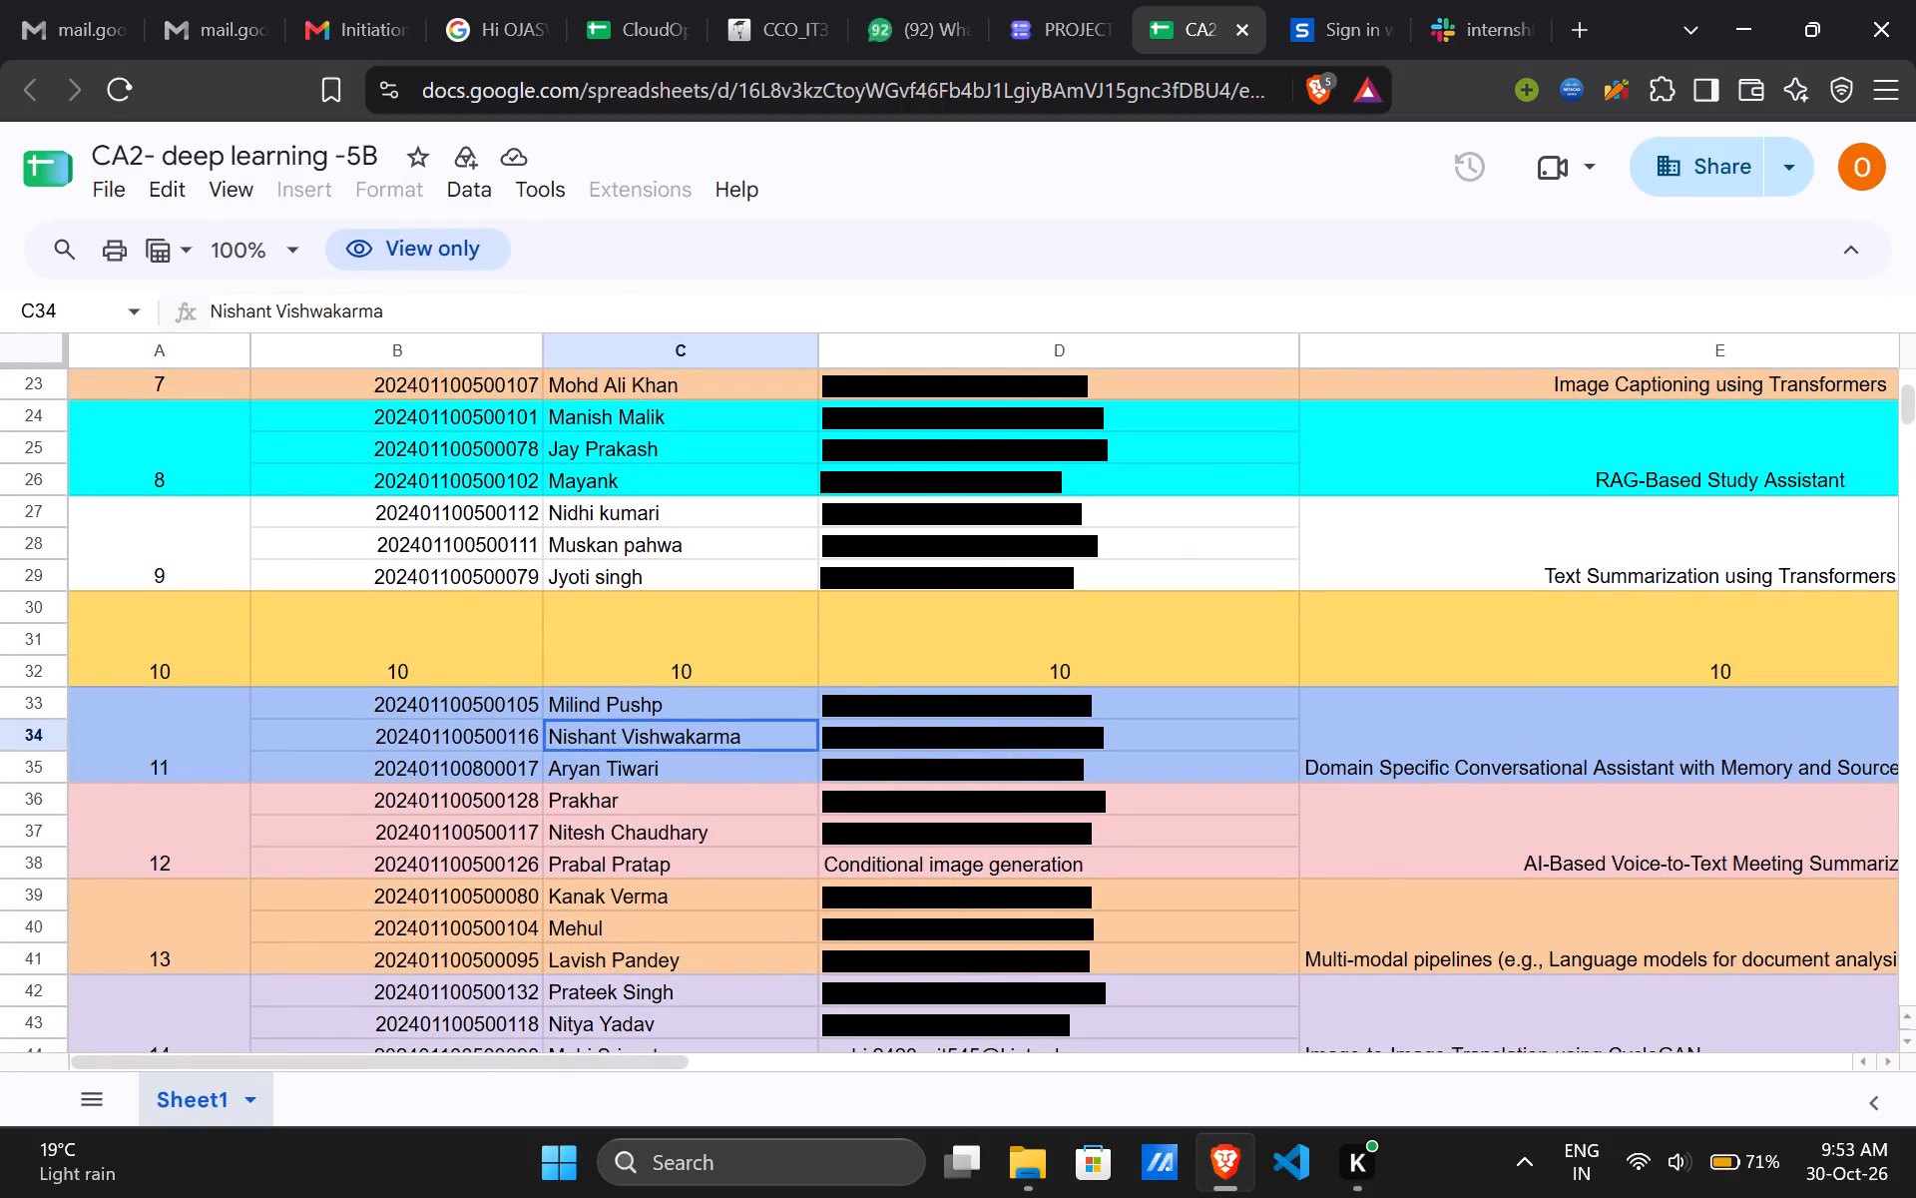
{"action": "left_click", "coordinate": [330, 314]}
{"action": "left_click_drag", "start_coordinate": [330, 314], "coordinate": [250, 306]}
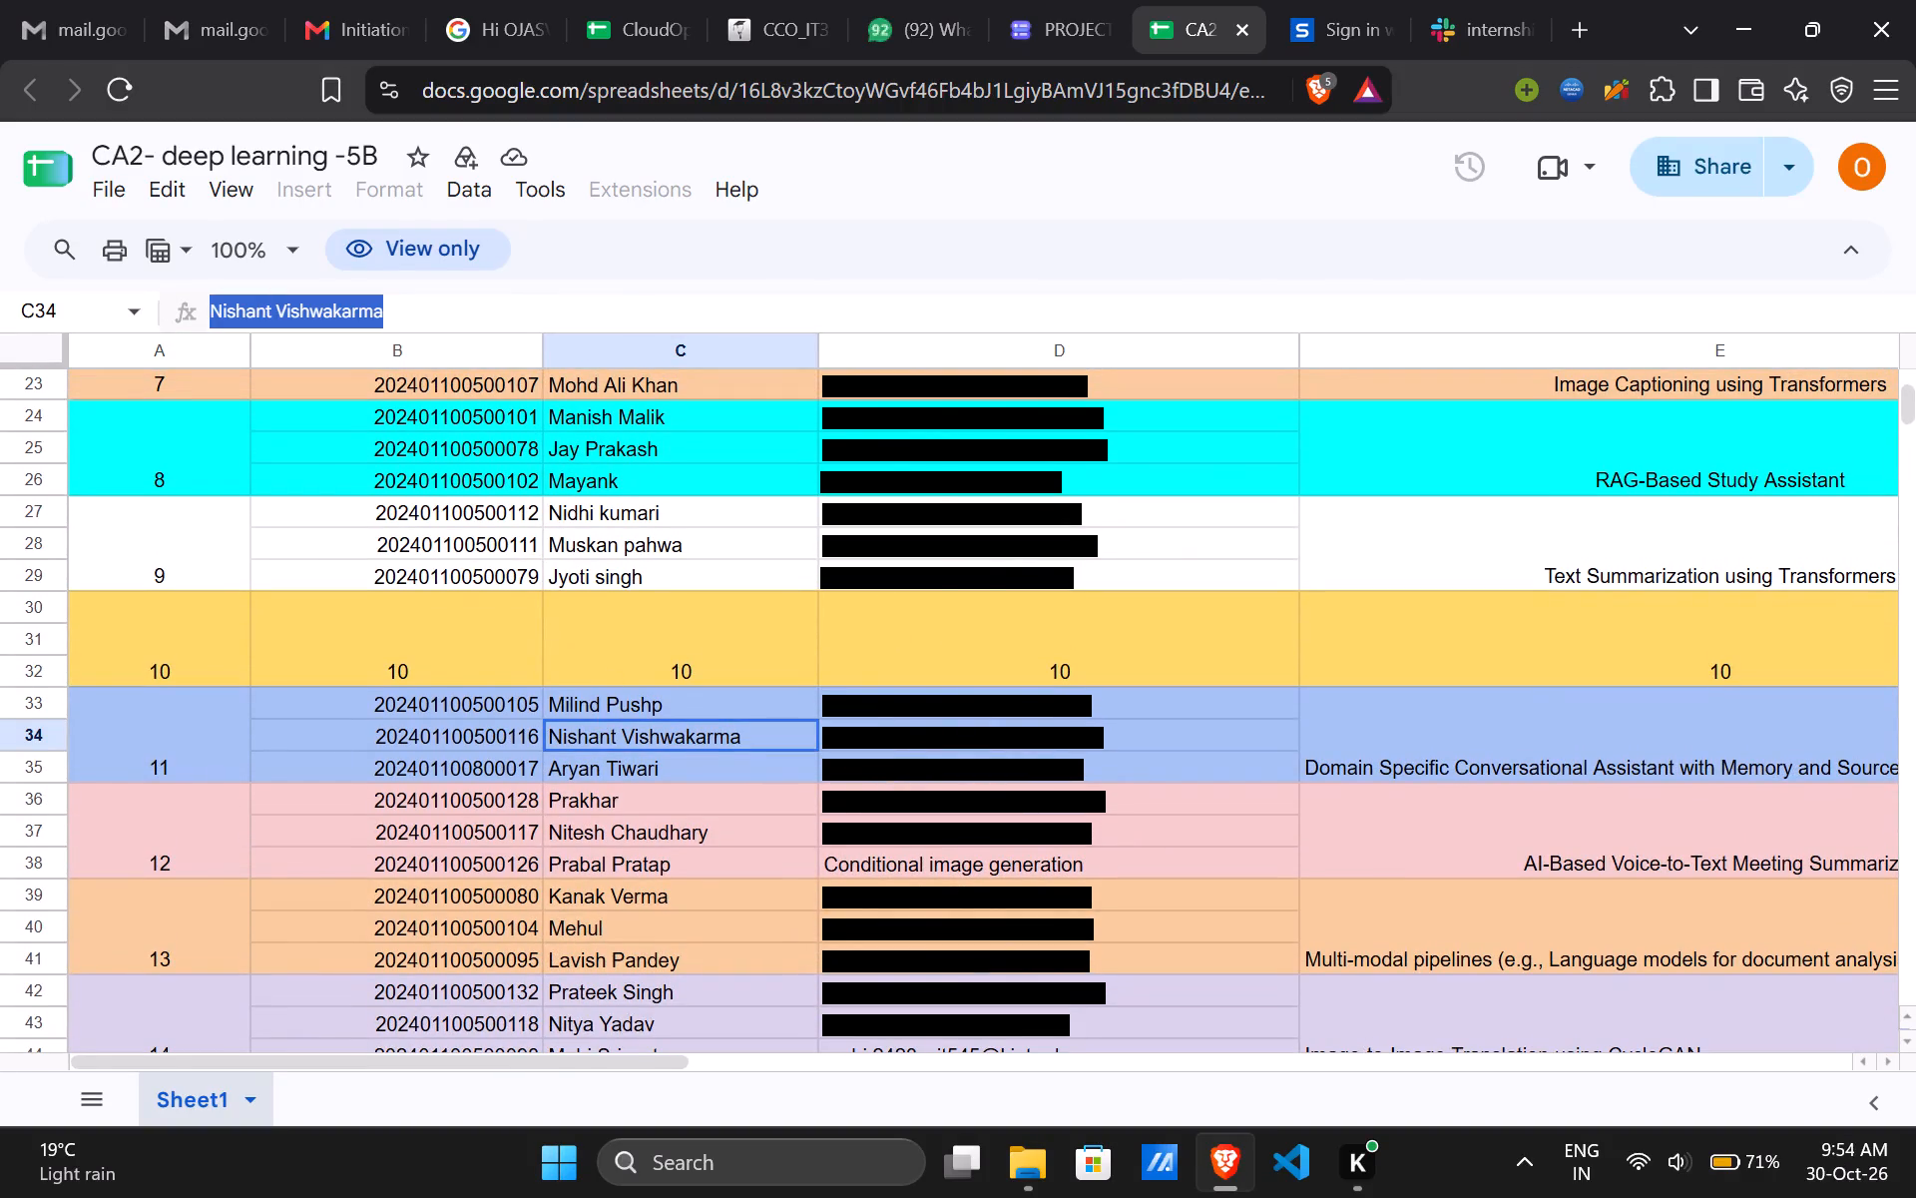
{"action": "key", "text": "ctrl+c"}
{"action": "key", "text": "ctrl+c"}
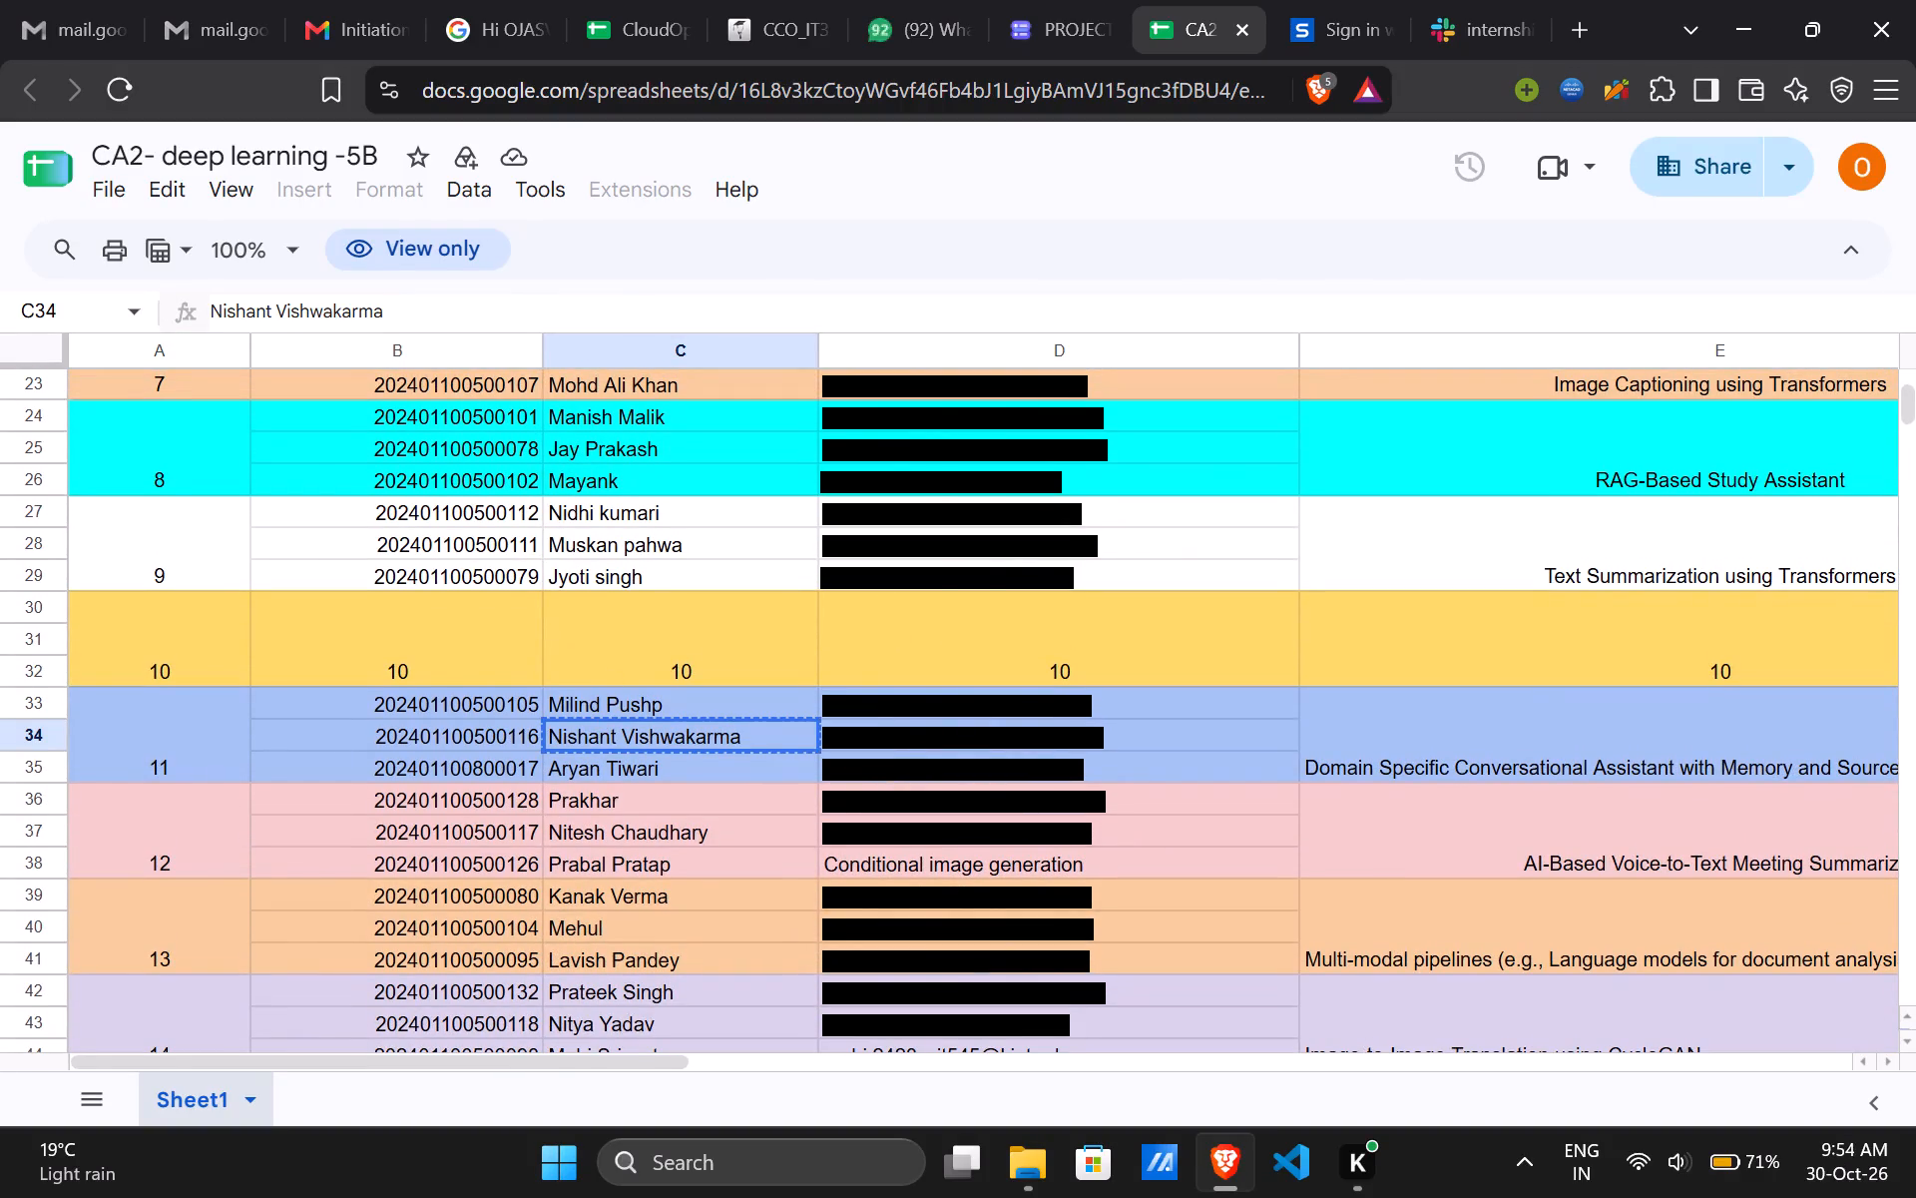
{"action": "scroll", "coordinate": [726, 617], "scroll_direction": "up", "scroll_amount": 6}
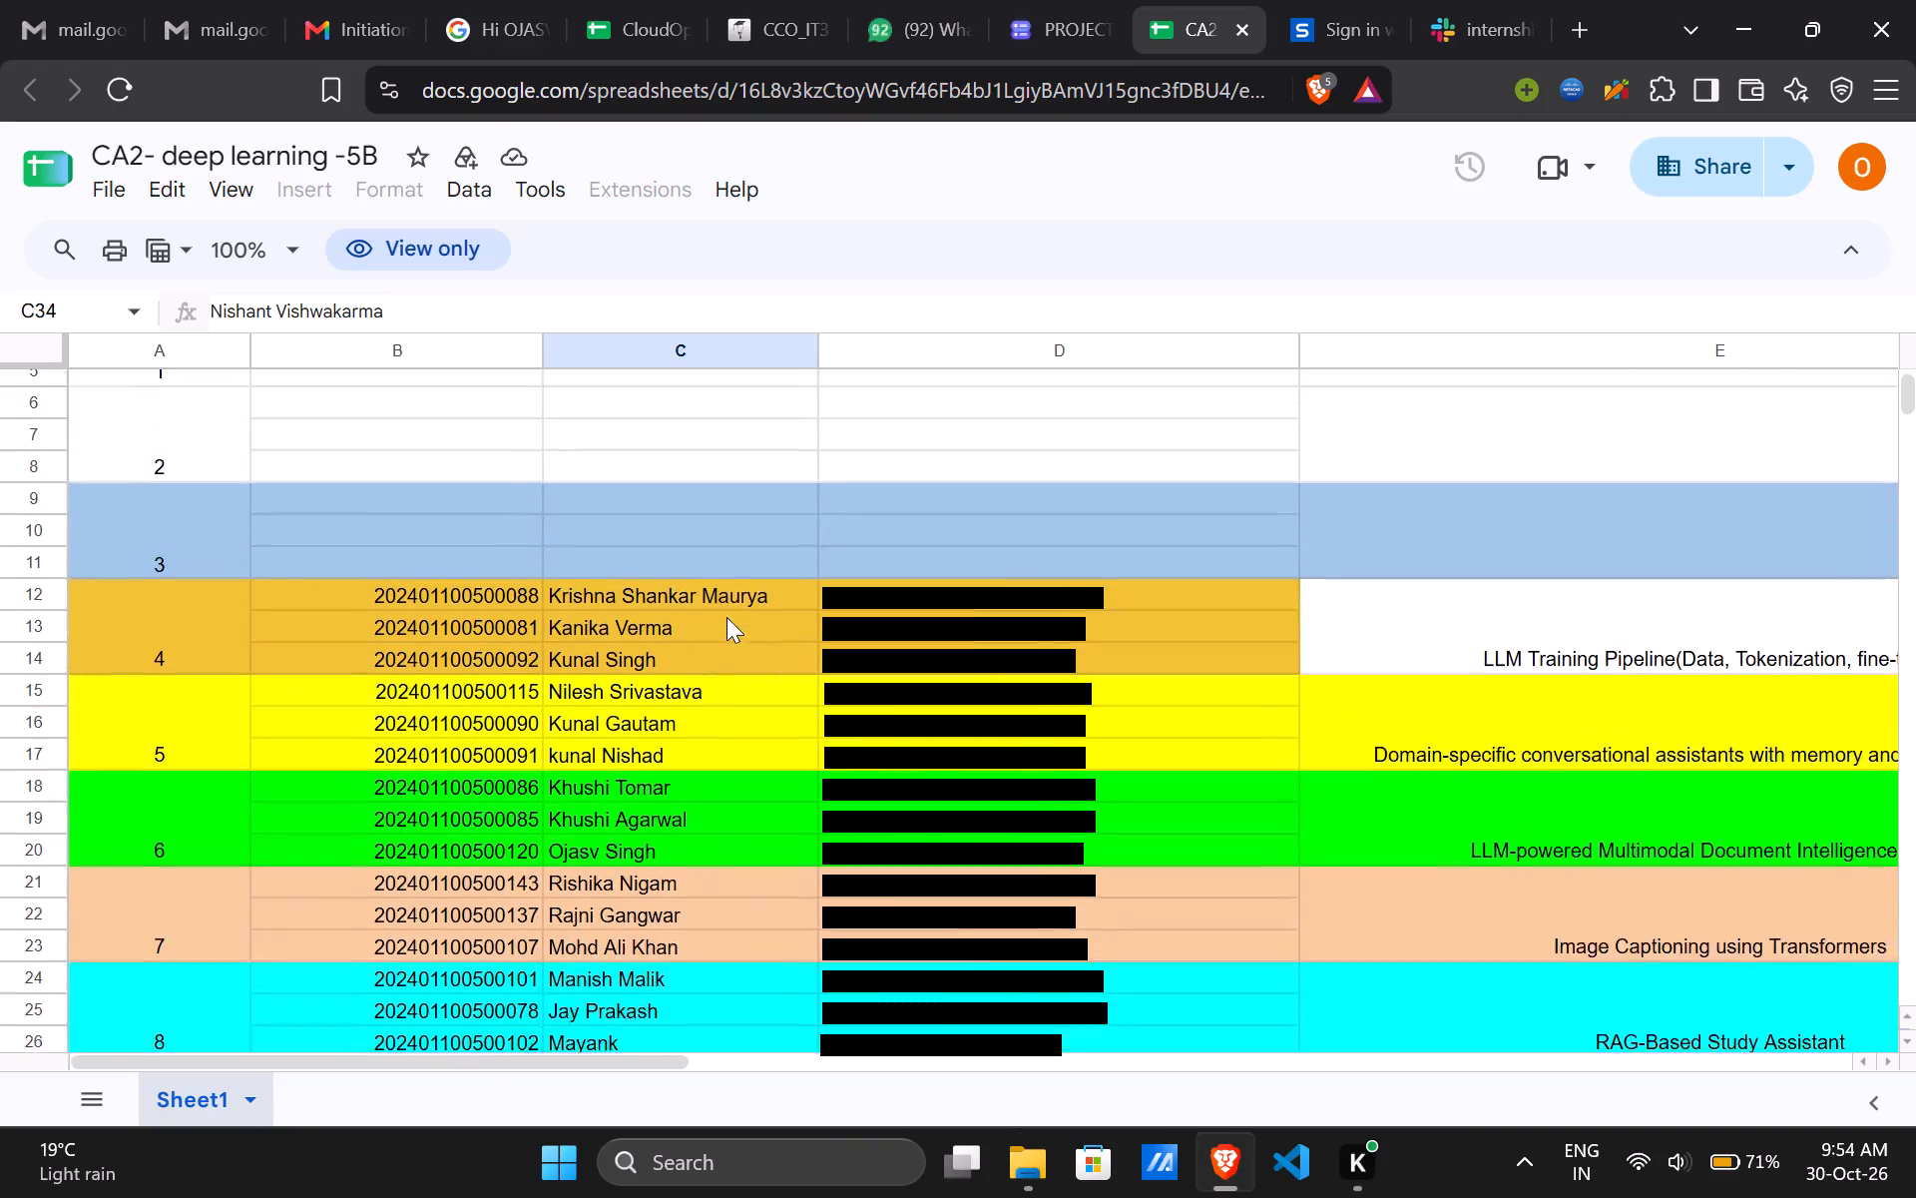
{"action": "scroll", "coordinate": [726, 617], "scroll_direction": "down", "scroll_amount": 6}
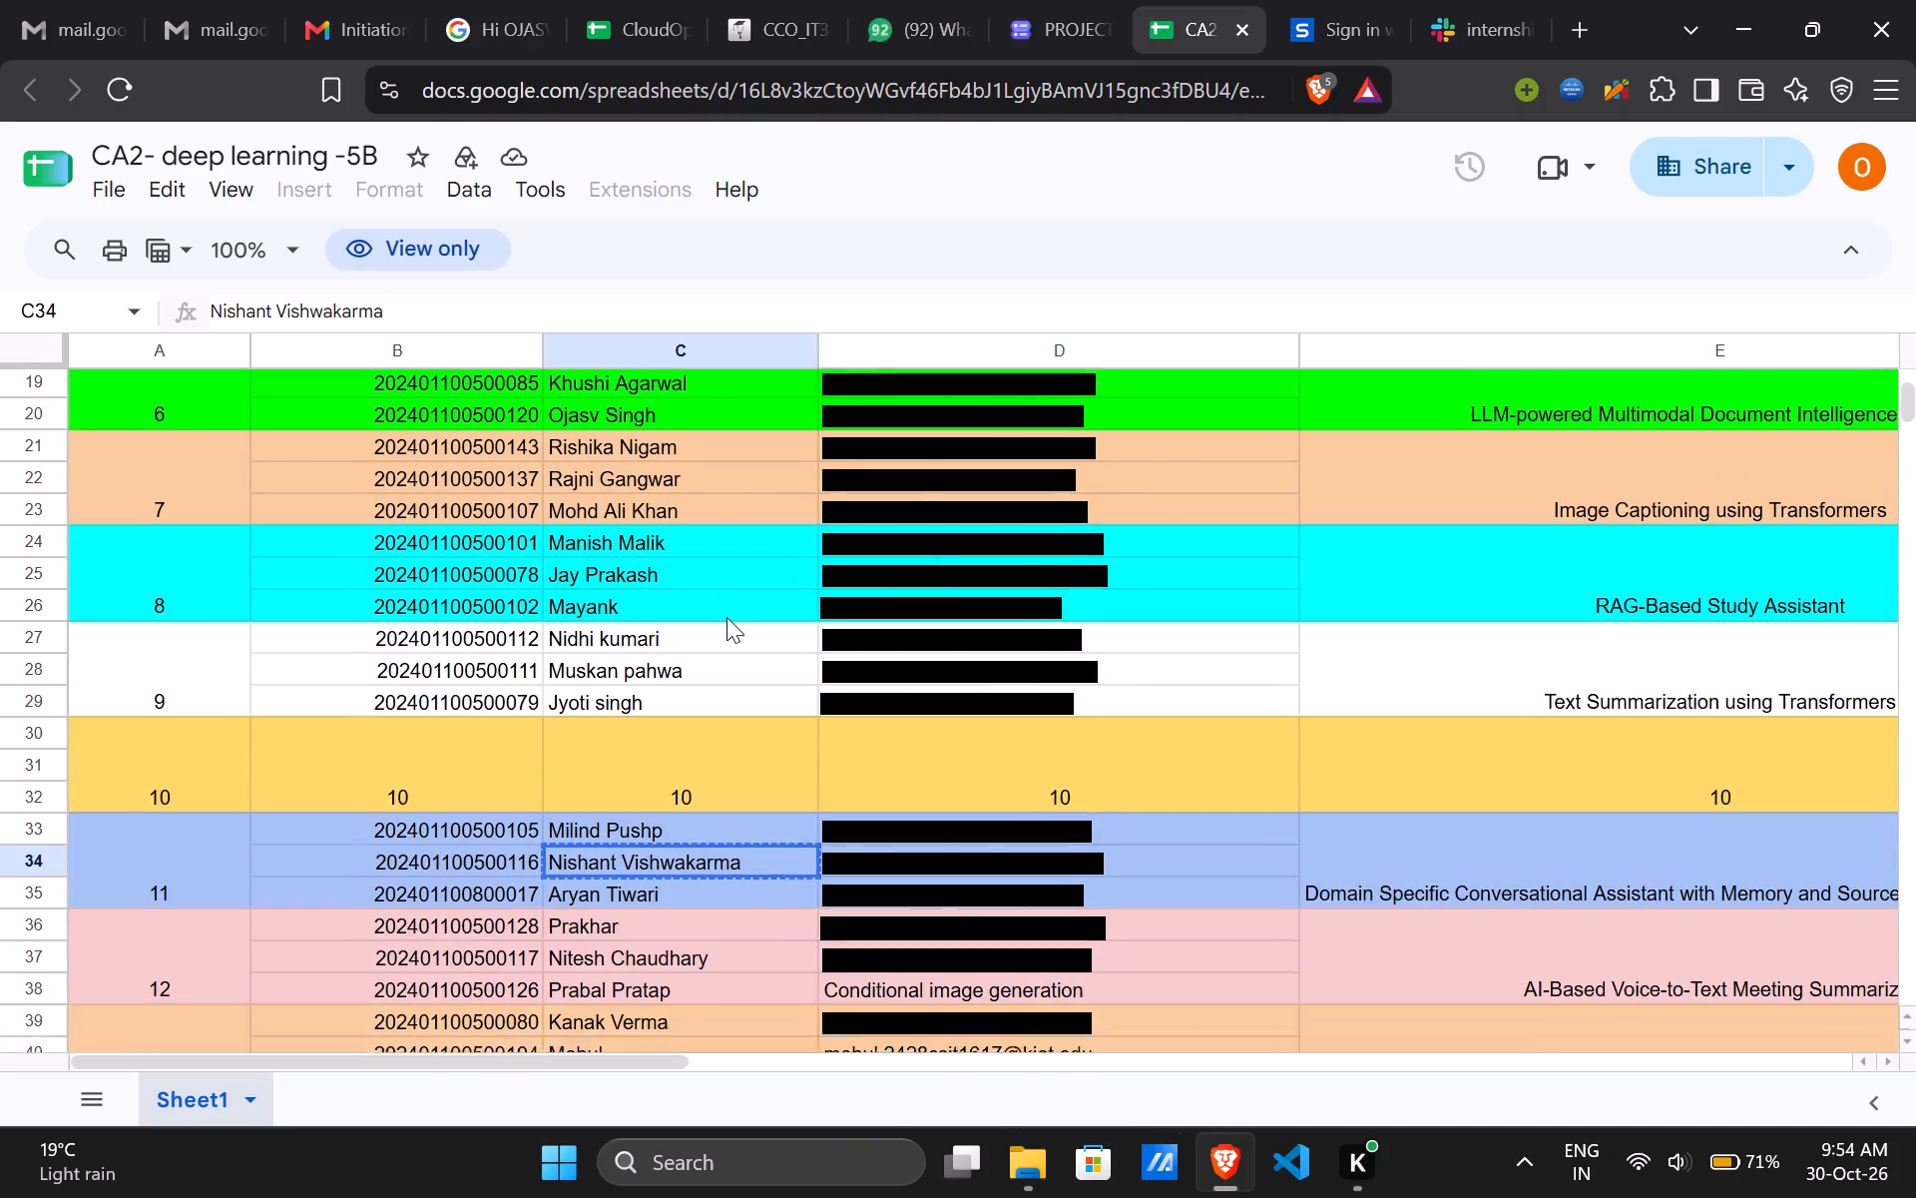
{"action": "left_click", "coordinate": [337, 314]}
{"action": "left_click_drag", "start_coordinate": [337, 314], "coordinate": [254, 307]}
{"action": "key", "text": "ctrl+c"}
{"action": "key", "text": "ctrl+c"}
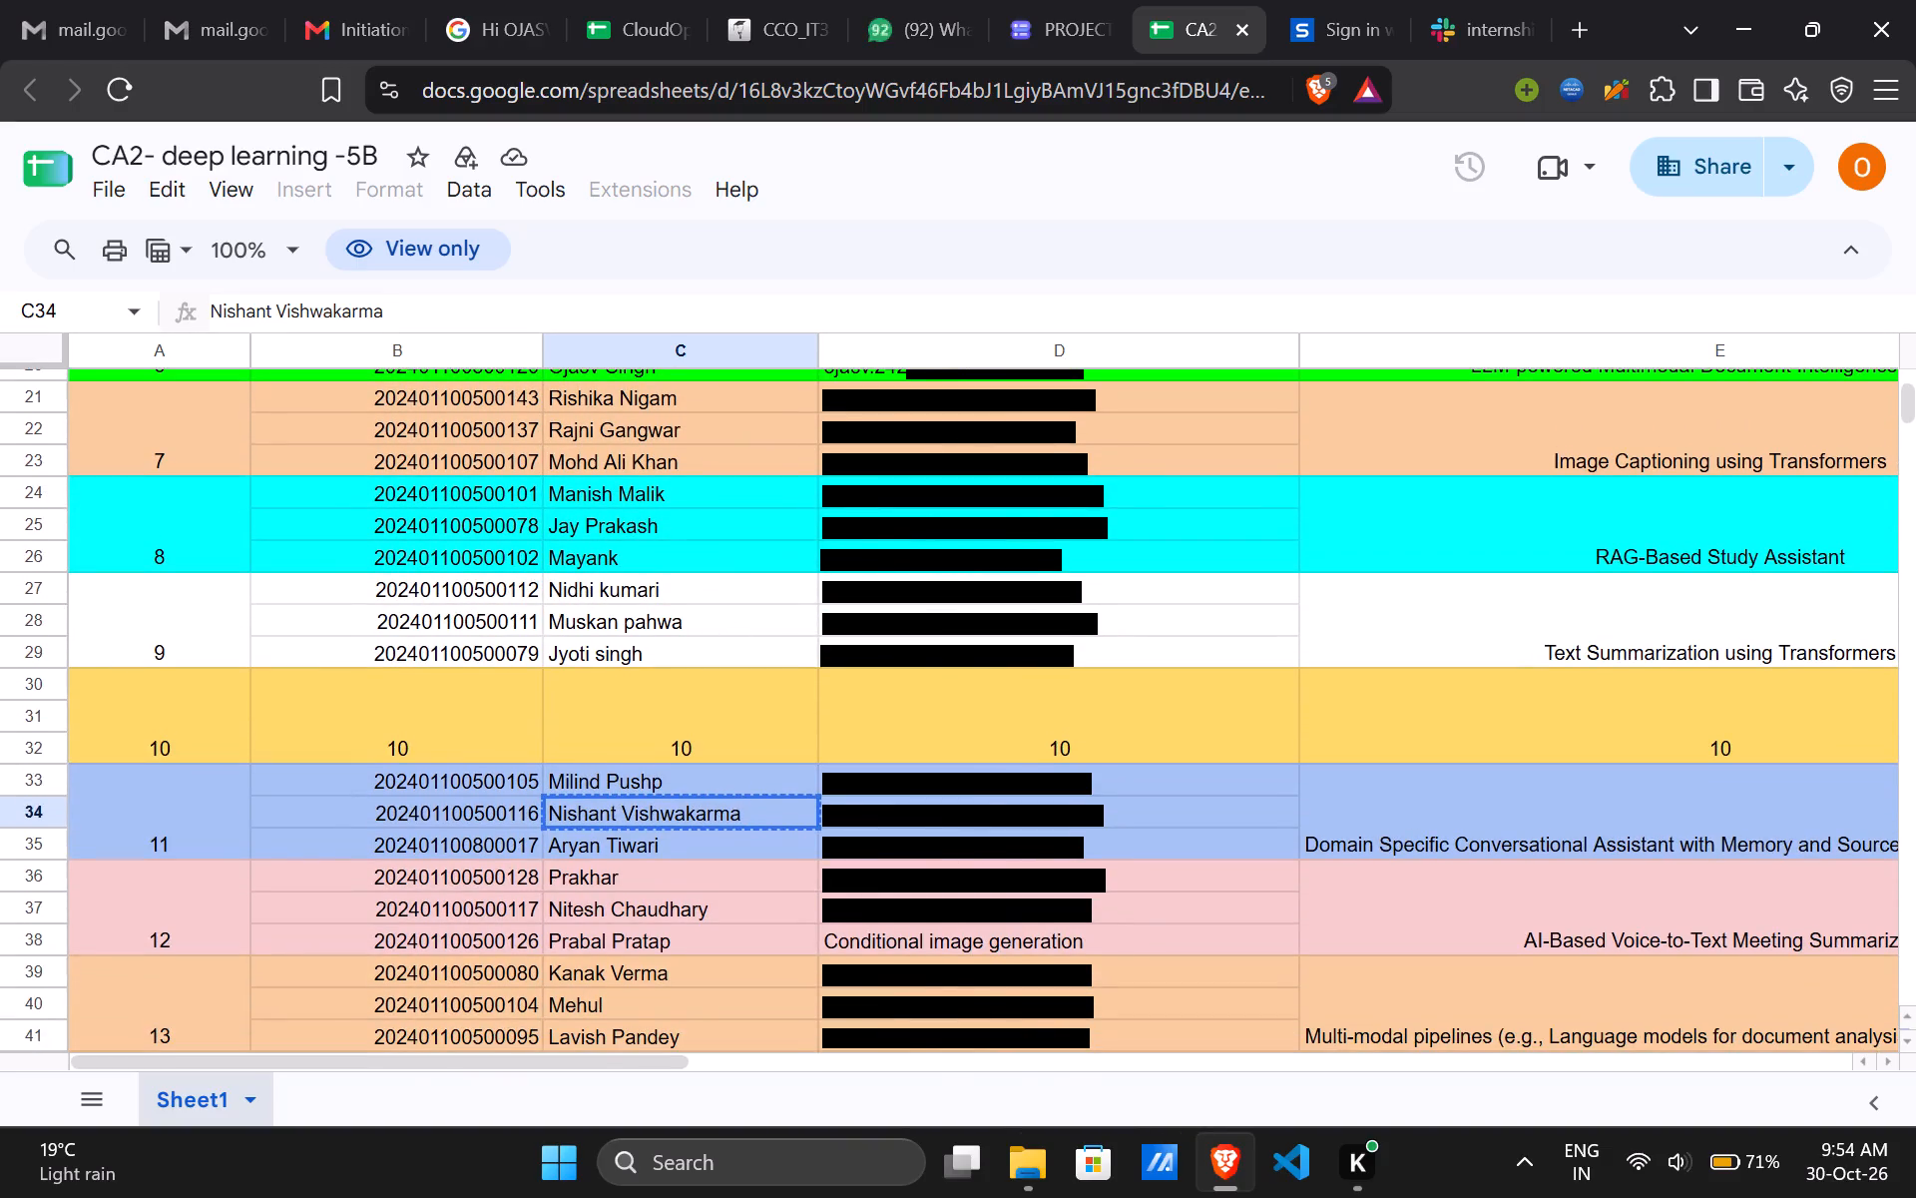
{"action": "left_click", "coordinate": [1083, 0]}
{"action": "key", "text": "ctrl+a"}
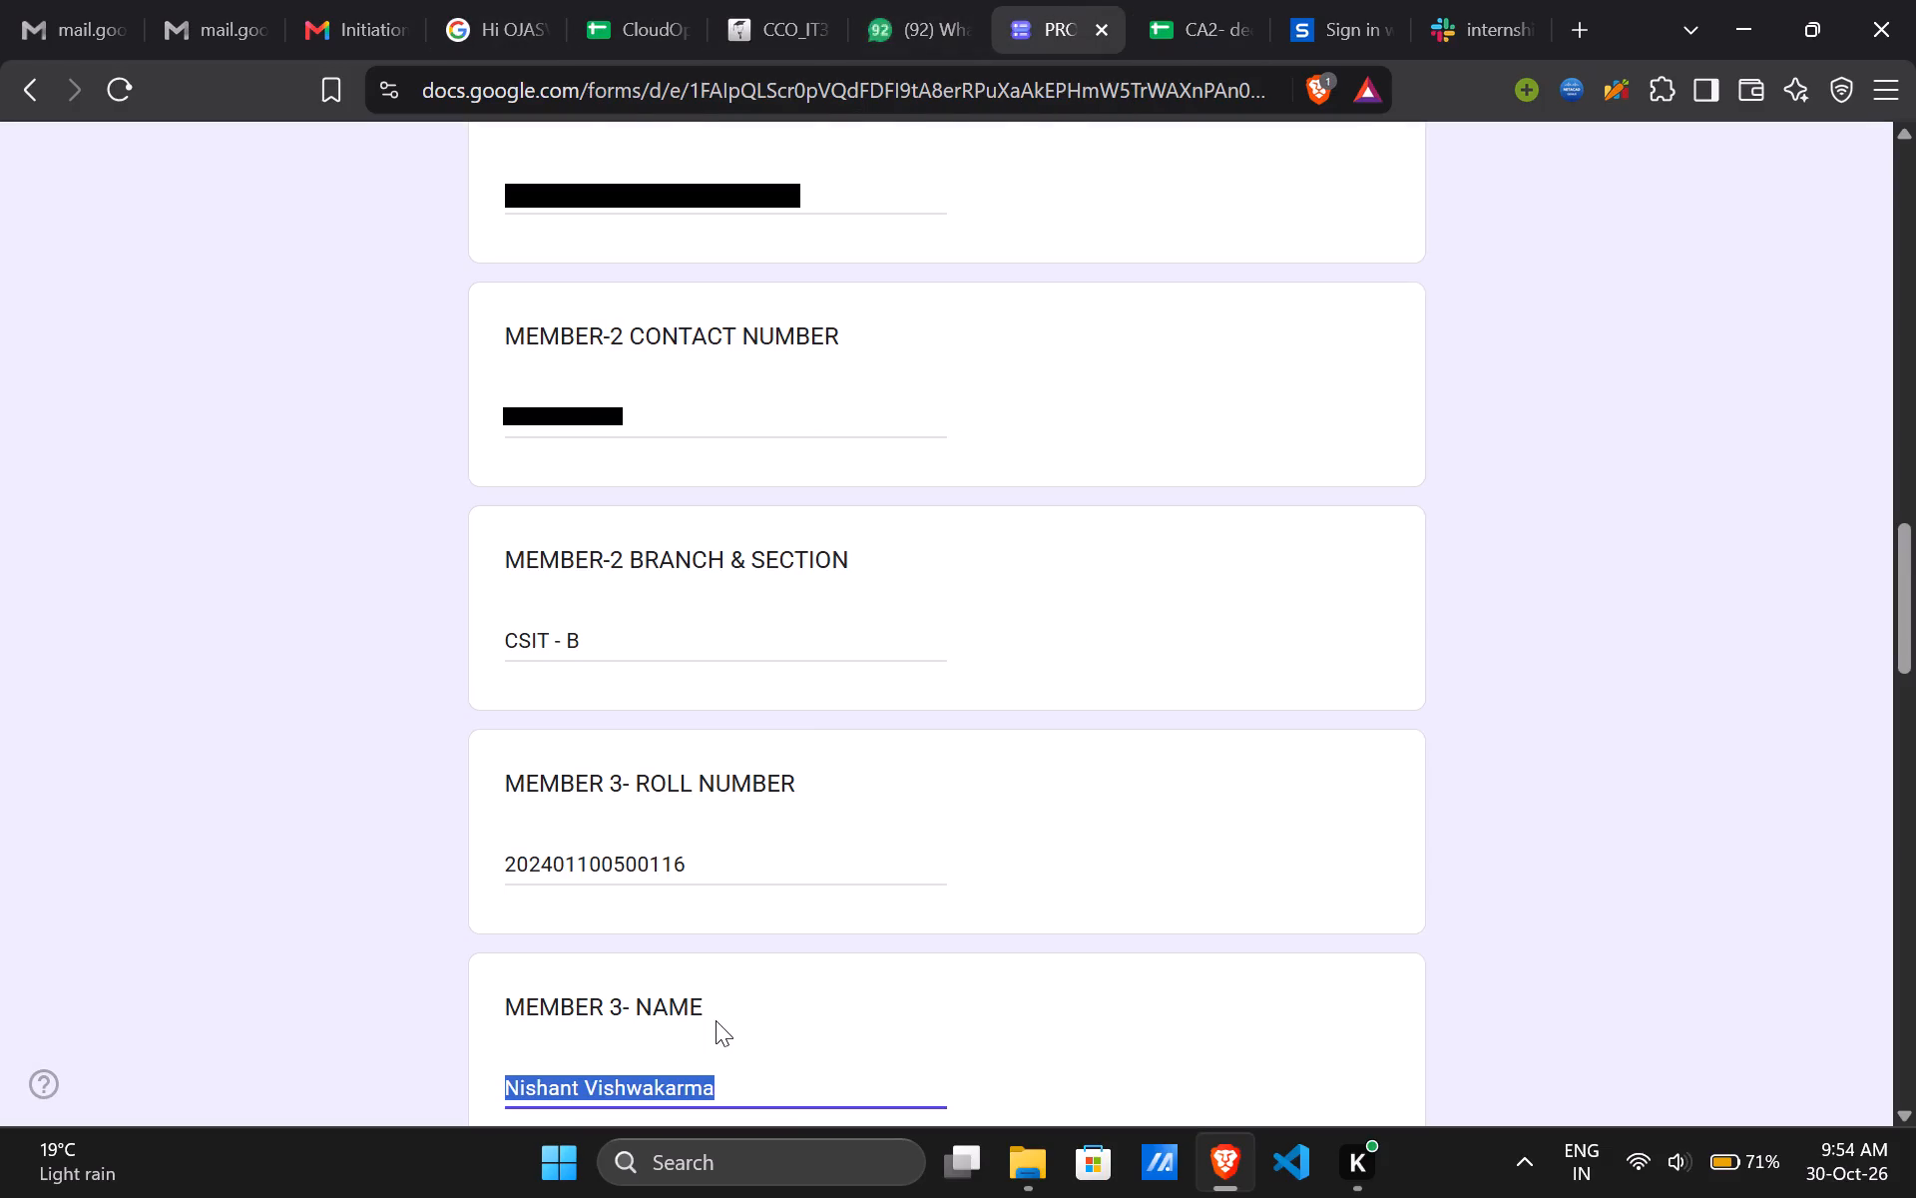
{"action": "key", "text": "ctrl+v"}
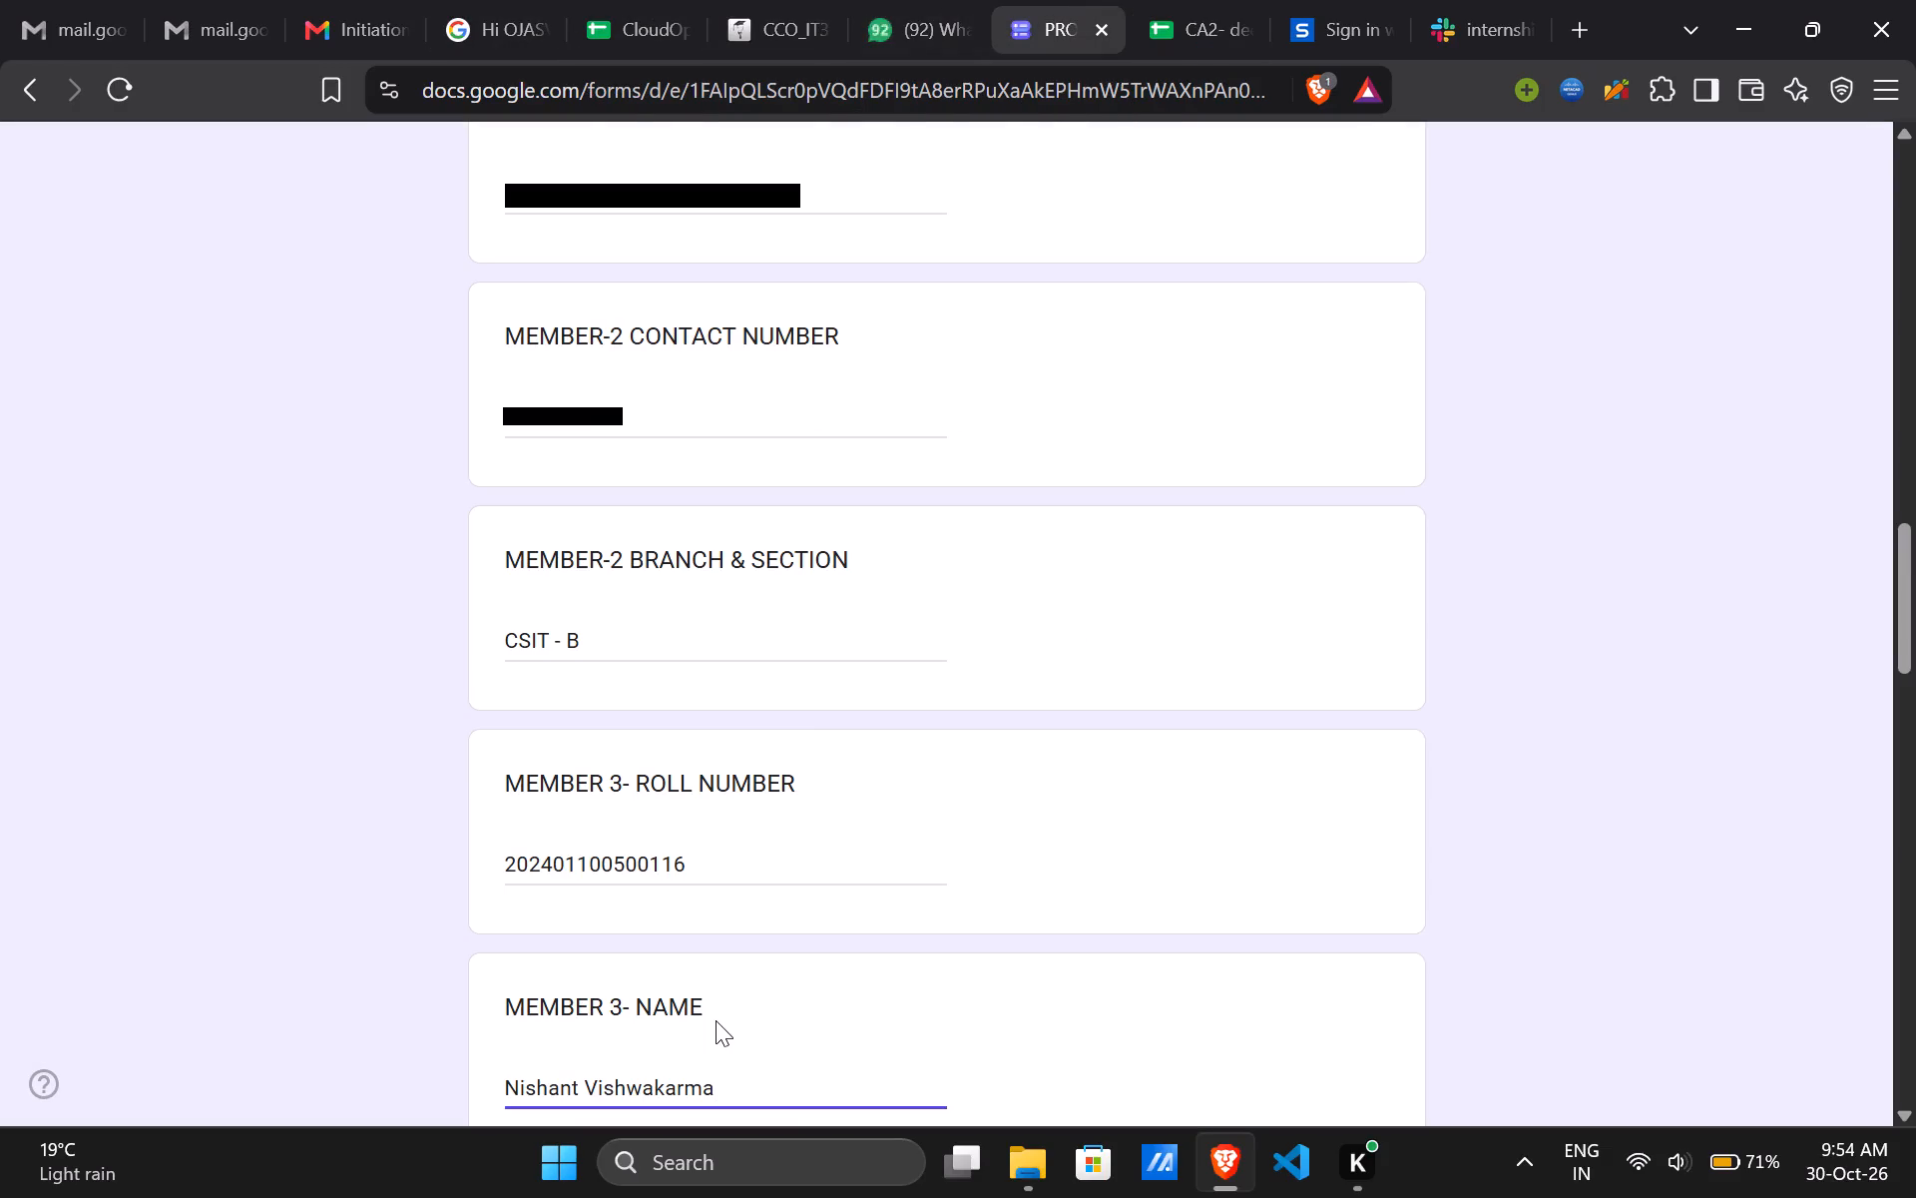
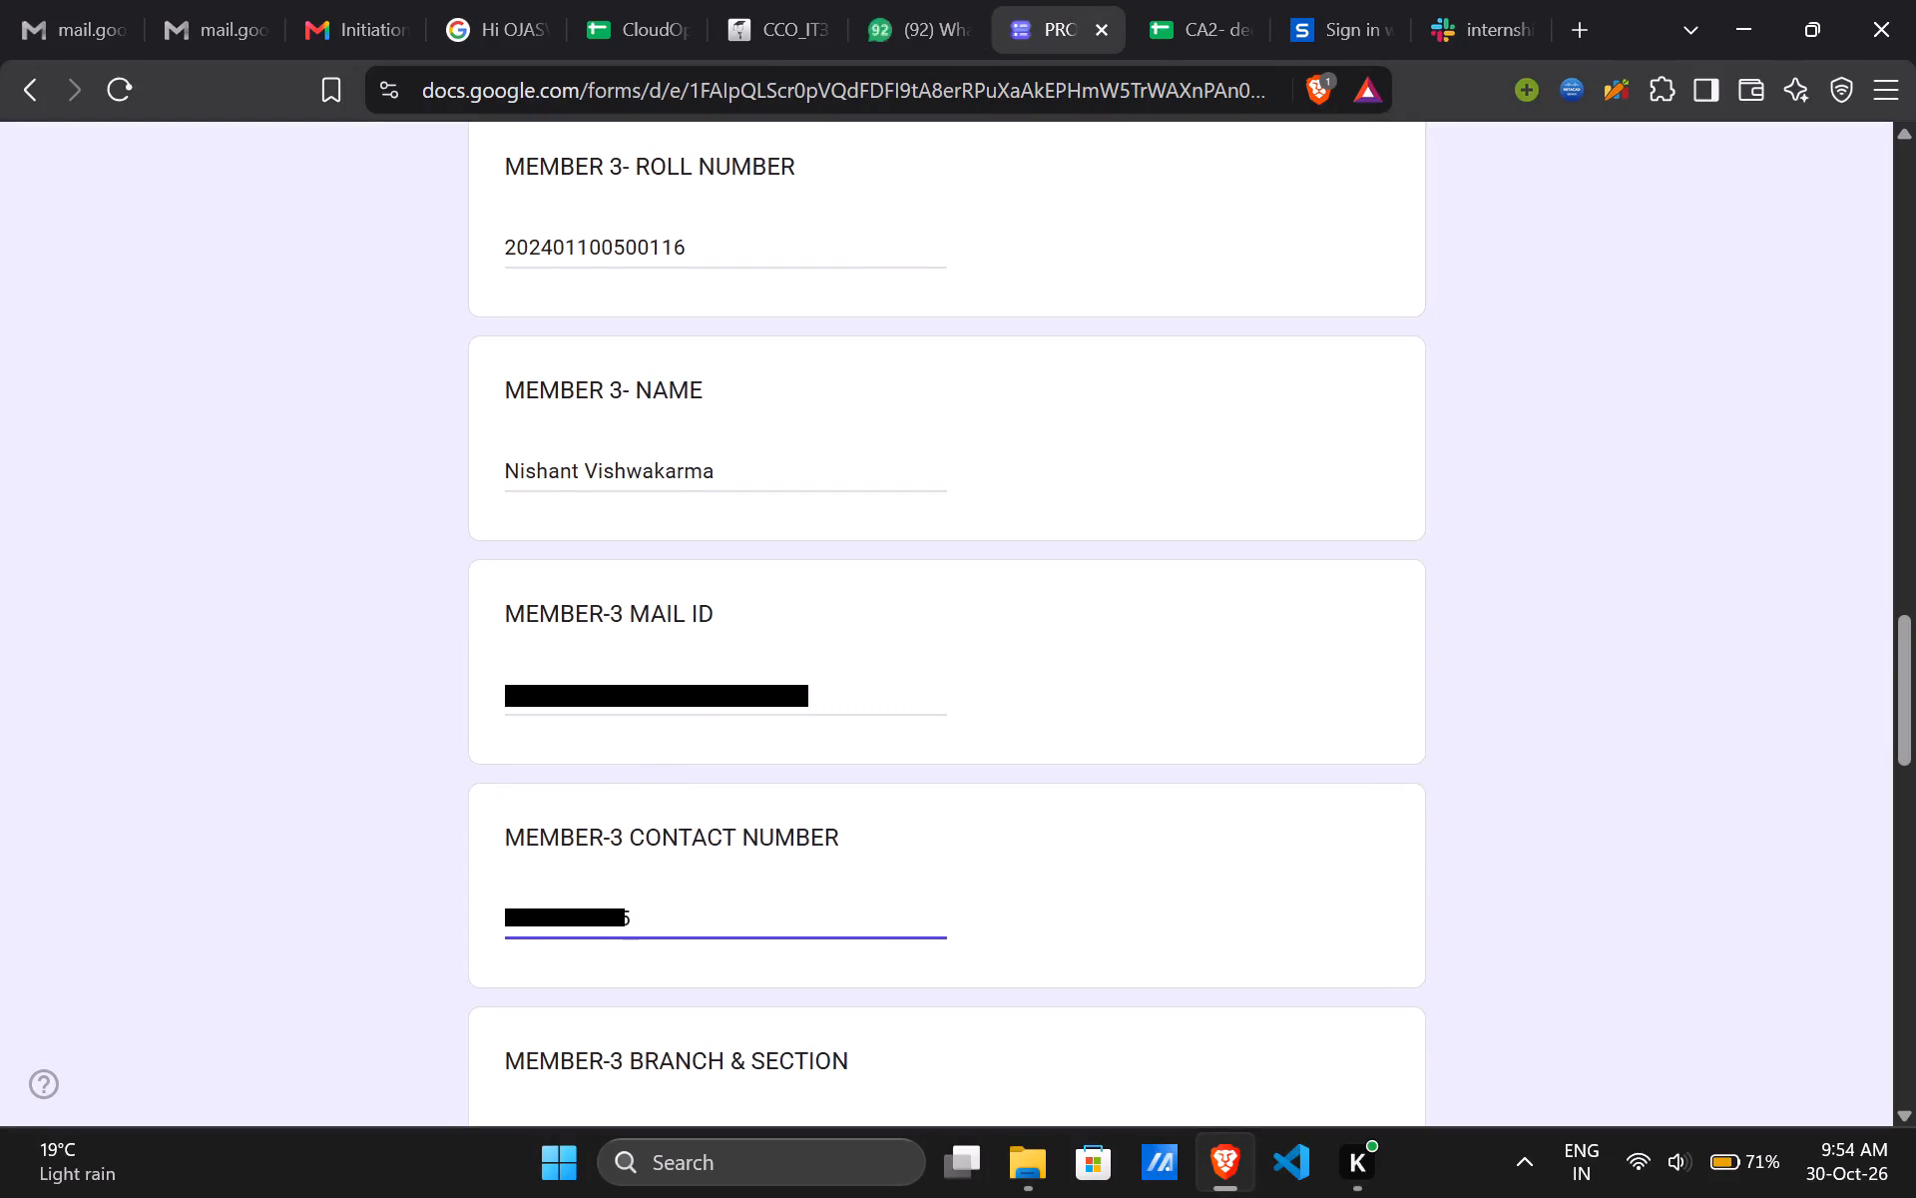
Correct the Member-3 Contact Number answer by deleting one character in the middle of the number.
{"action": "scroll", "coordinate": [686, 906], "scroll_direction": "up", "scroll_amount": 6}
{"action": "scroll", "coordinate": [686, 906], "scroll_direction": "down", "scroll_amount": 5}
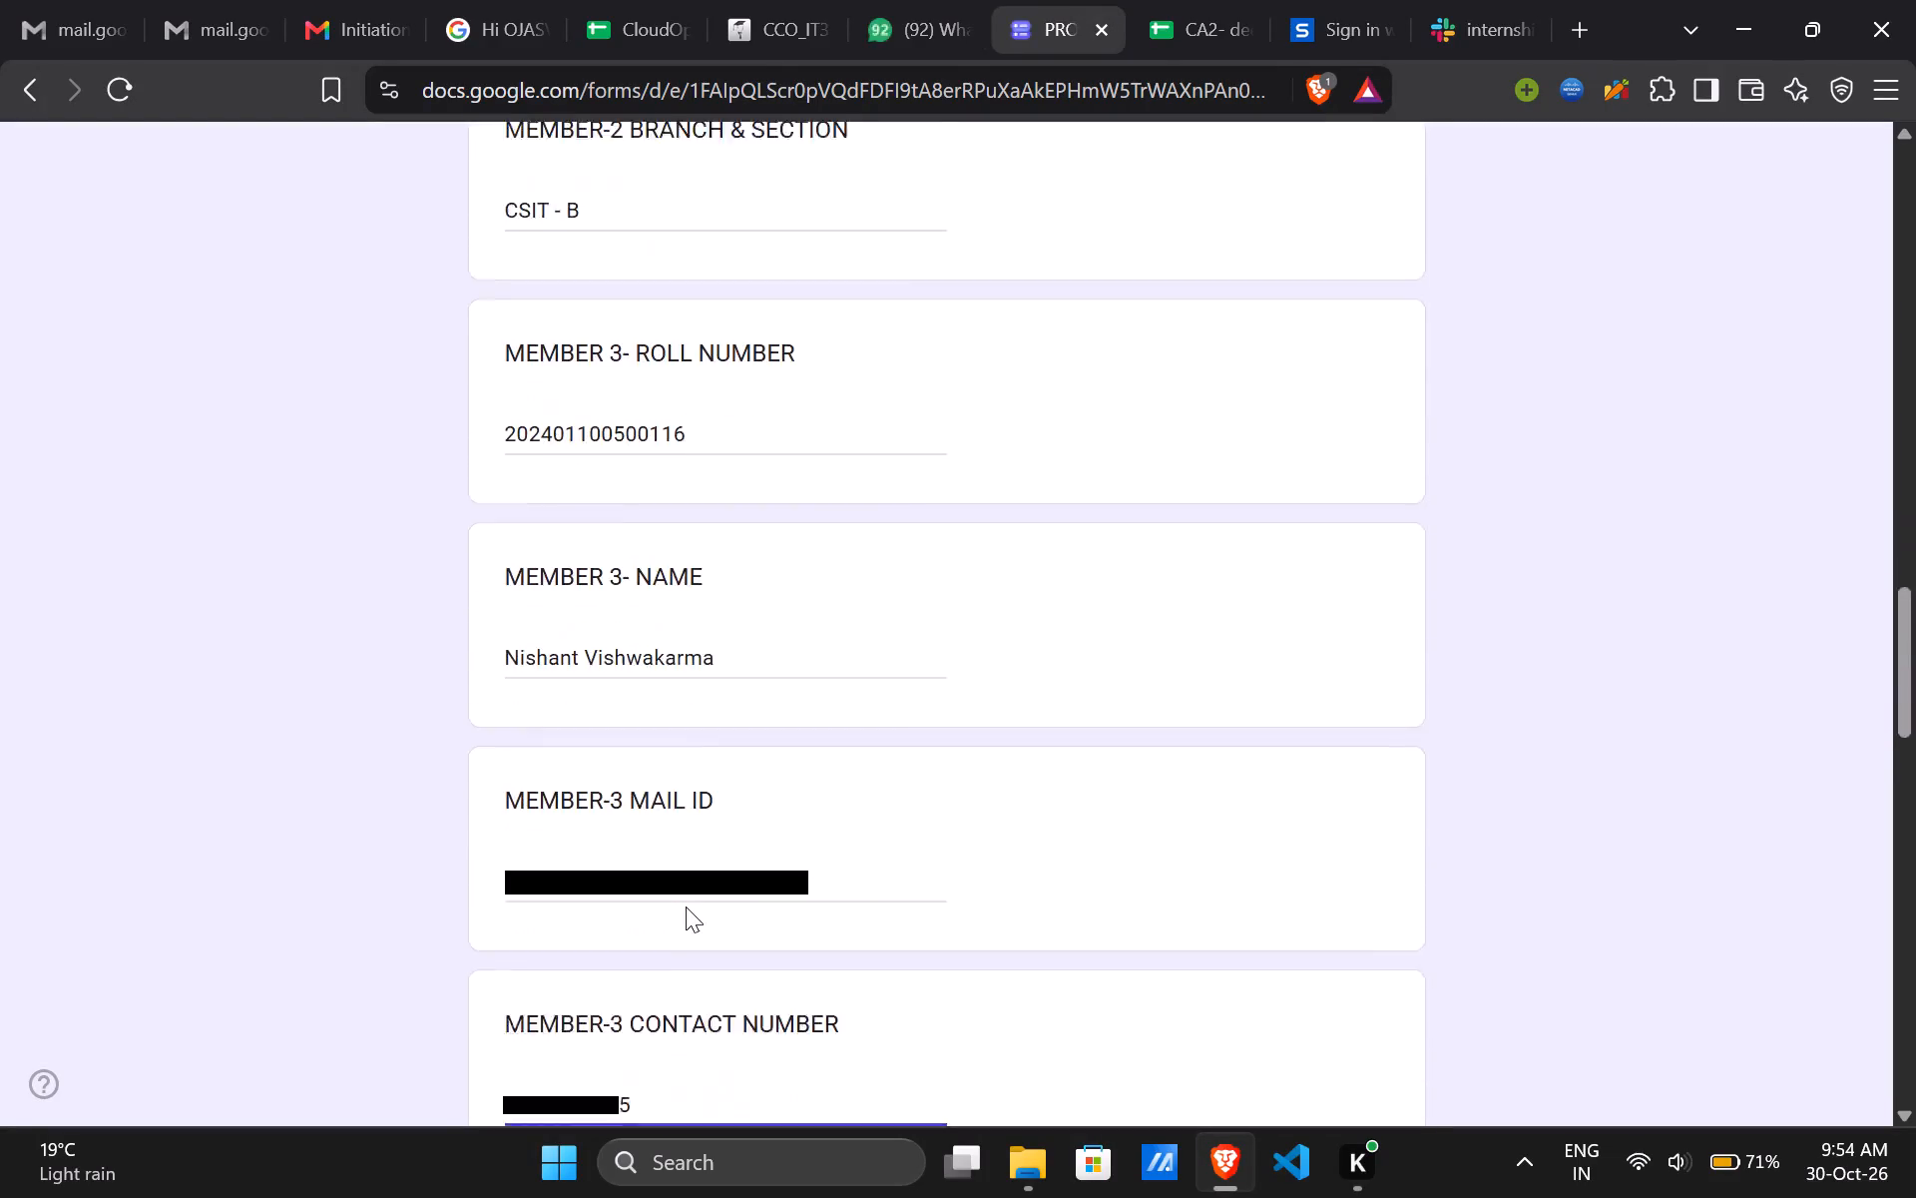
{"action": "scroll", "coordinate": [686, 906], "scroll_direction": "down", "scroll_amount": 1}
{"action": "left_click", "coordinate": [570, 860]}
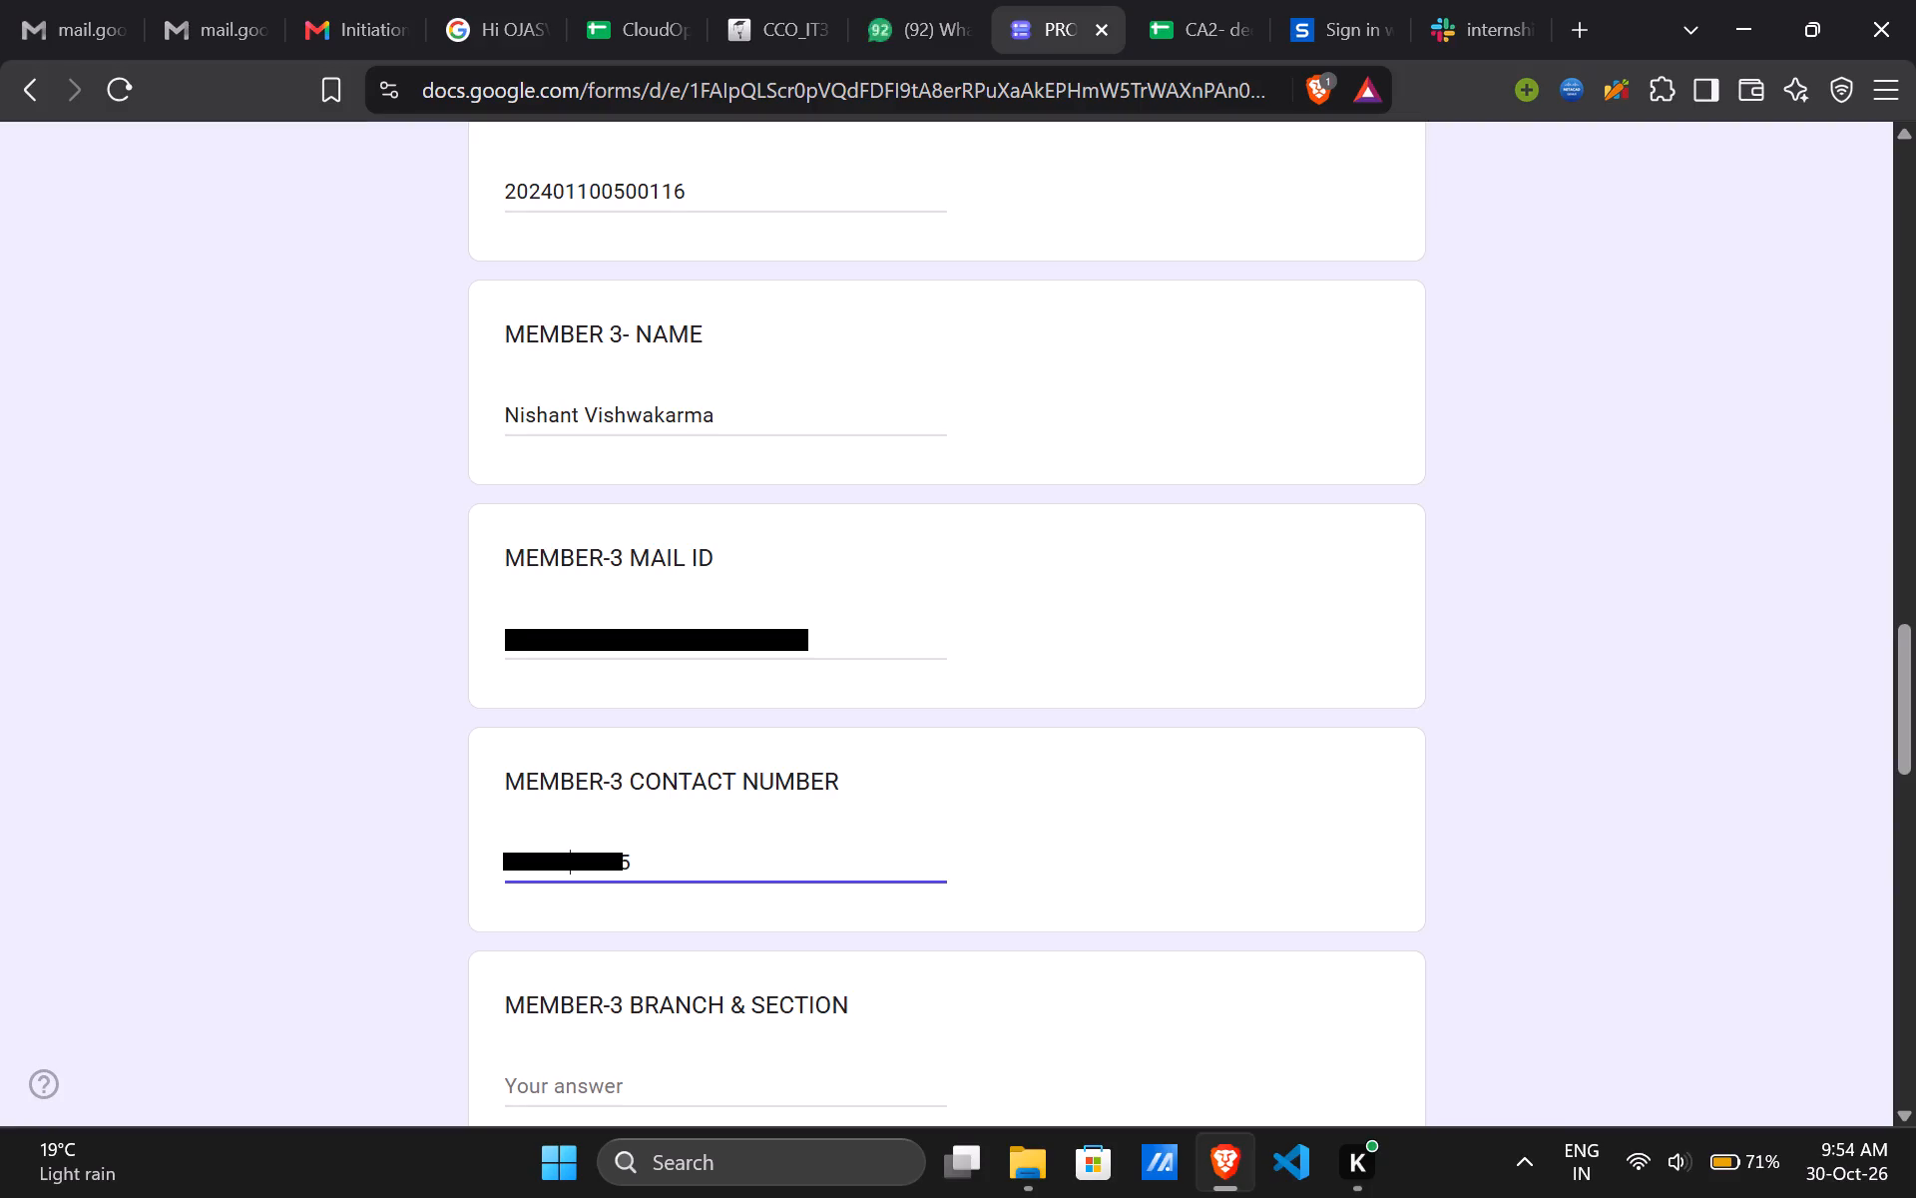
{"action": "key", "text": "BackSpace"}
Enter CSIT - B in the Member-3 Branch & Section question, matching the second member's answer.
{"action": "scroll", "coordinate": [649, 898], "scroll_direction": "down", "scroll_amount": 1}
{"action": "left_click", "coordinate": [617, 916]}
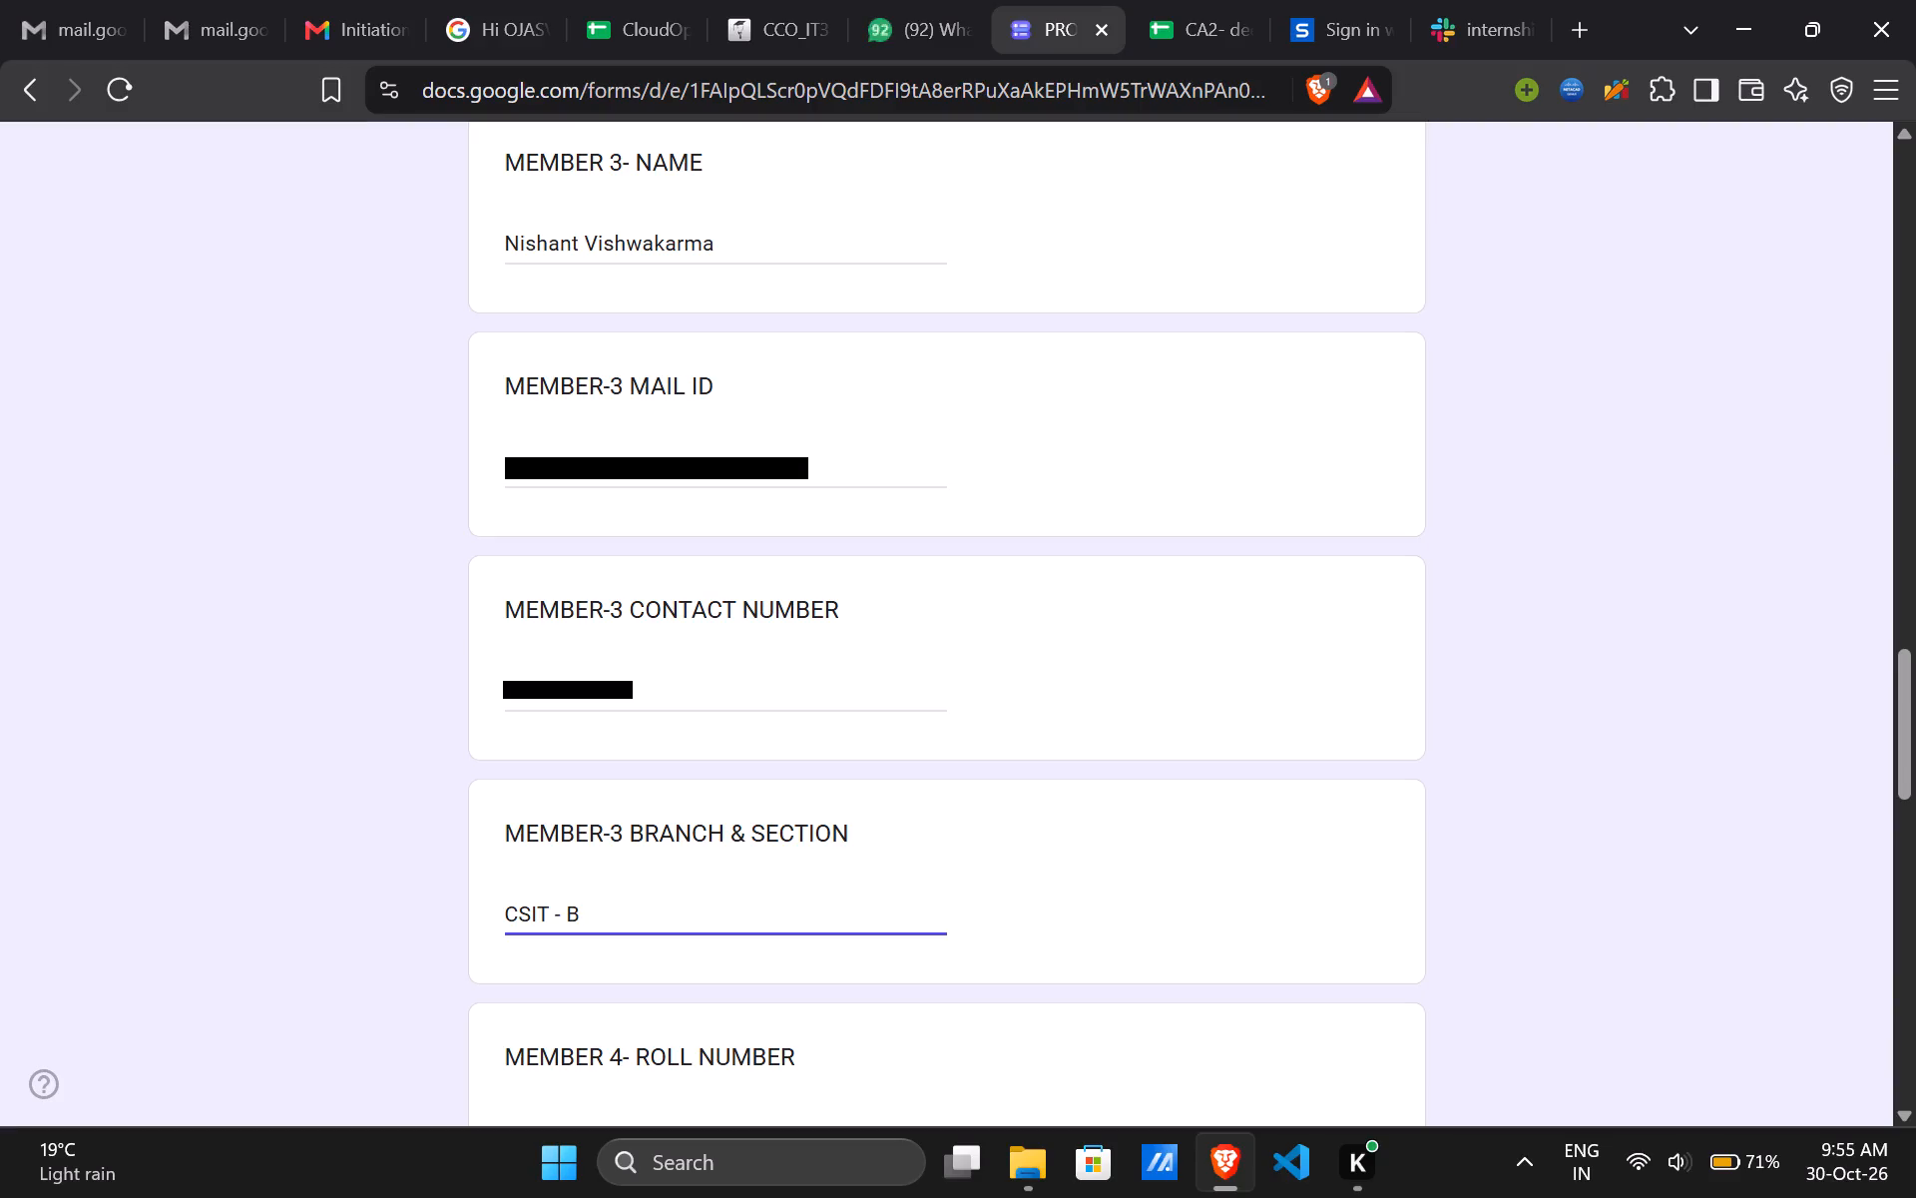
{"action": "scroll", "coordinate": [617, 916], "scroll_direction": "down", "scroll_amount": 2}
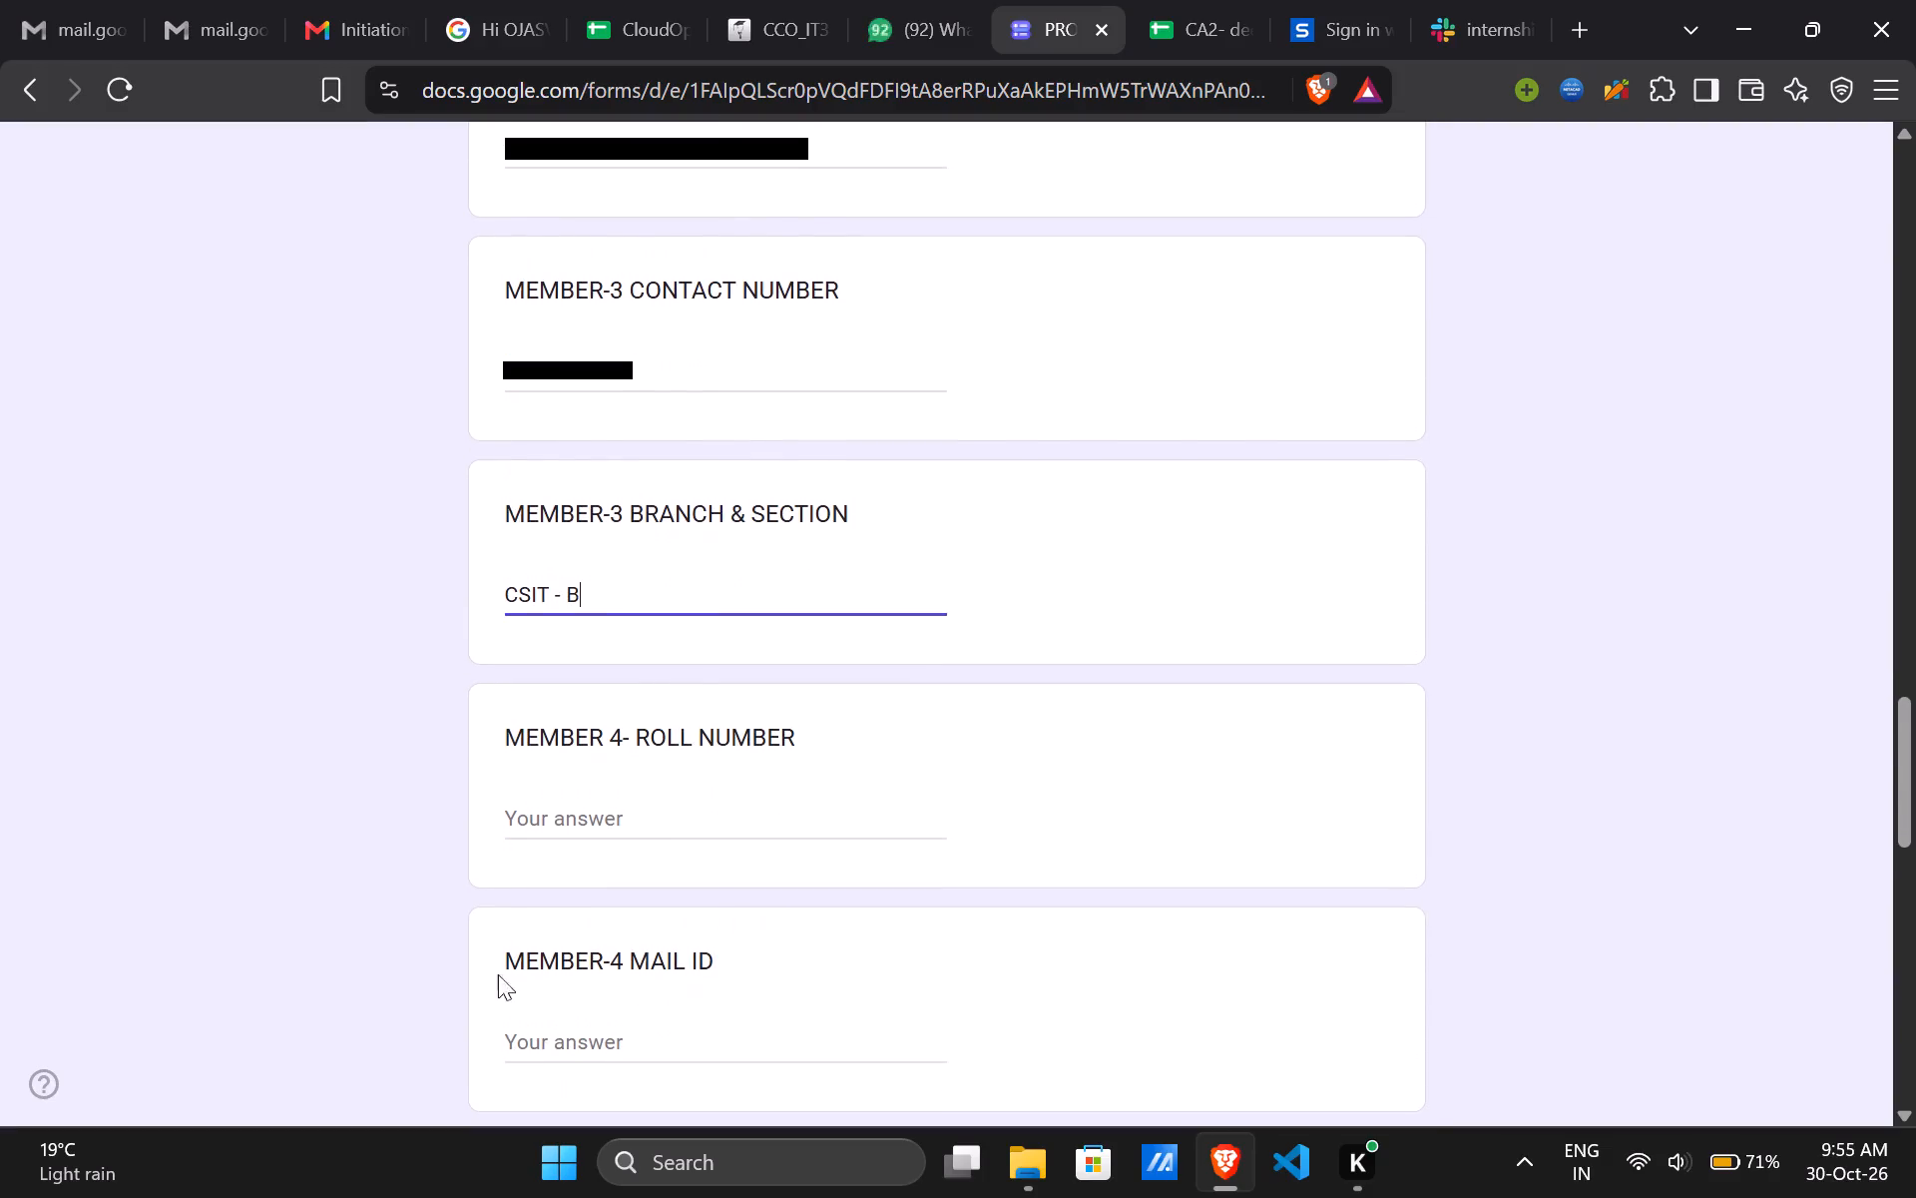
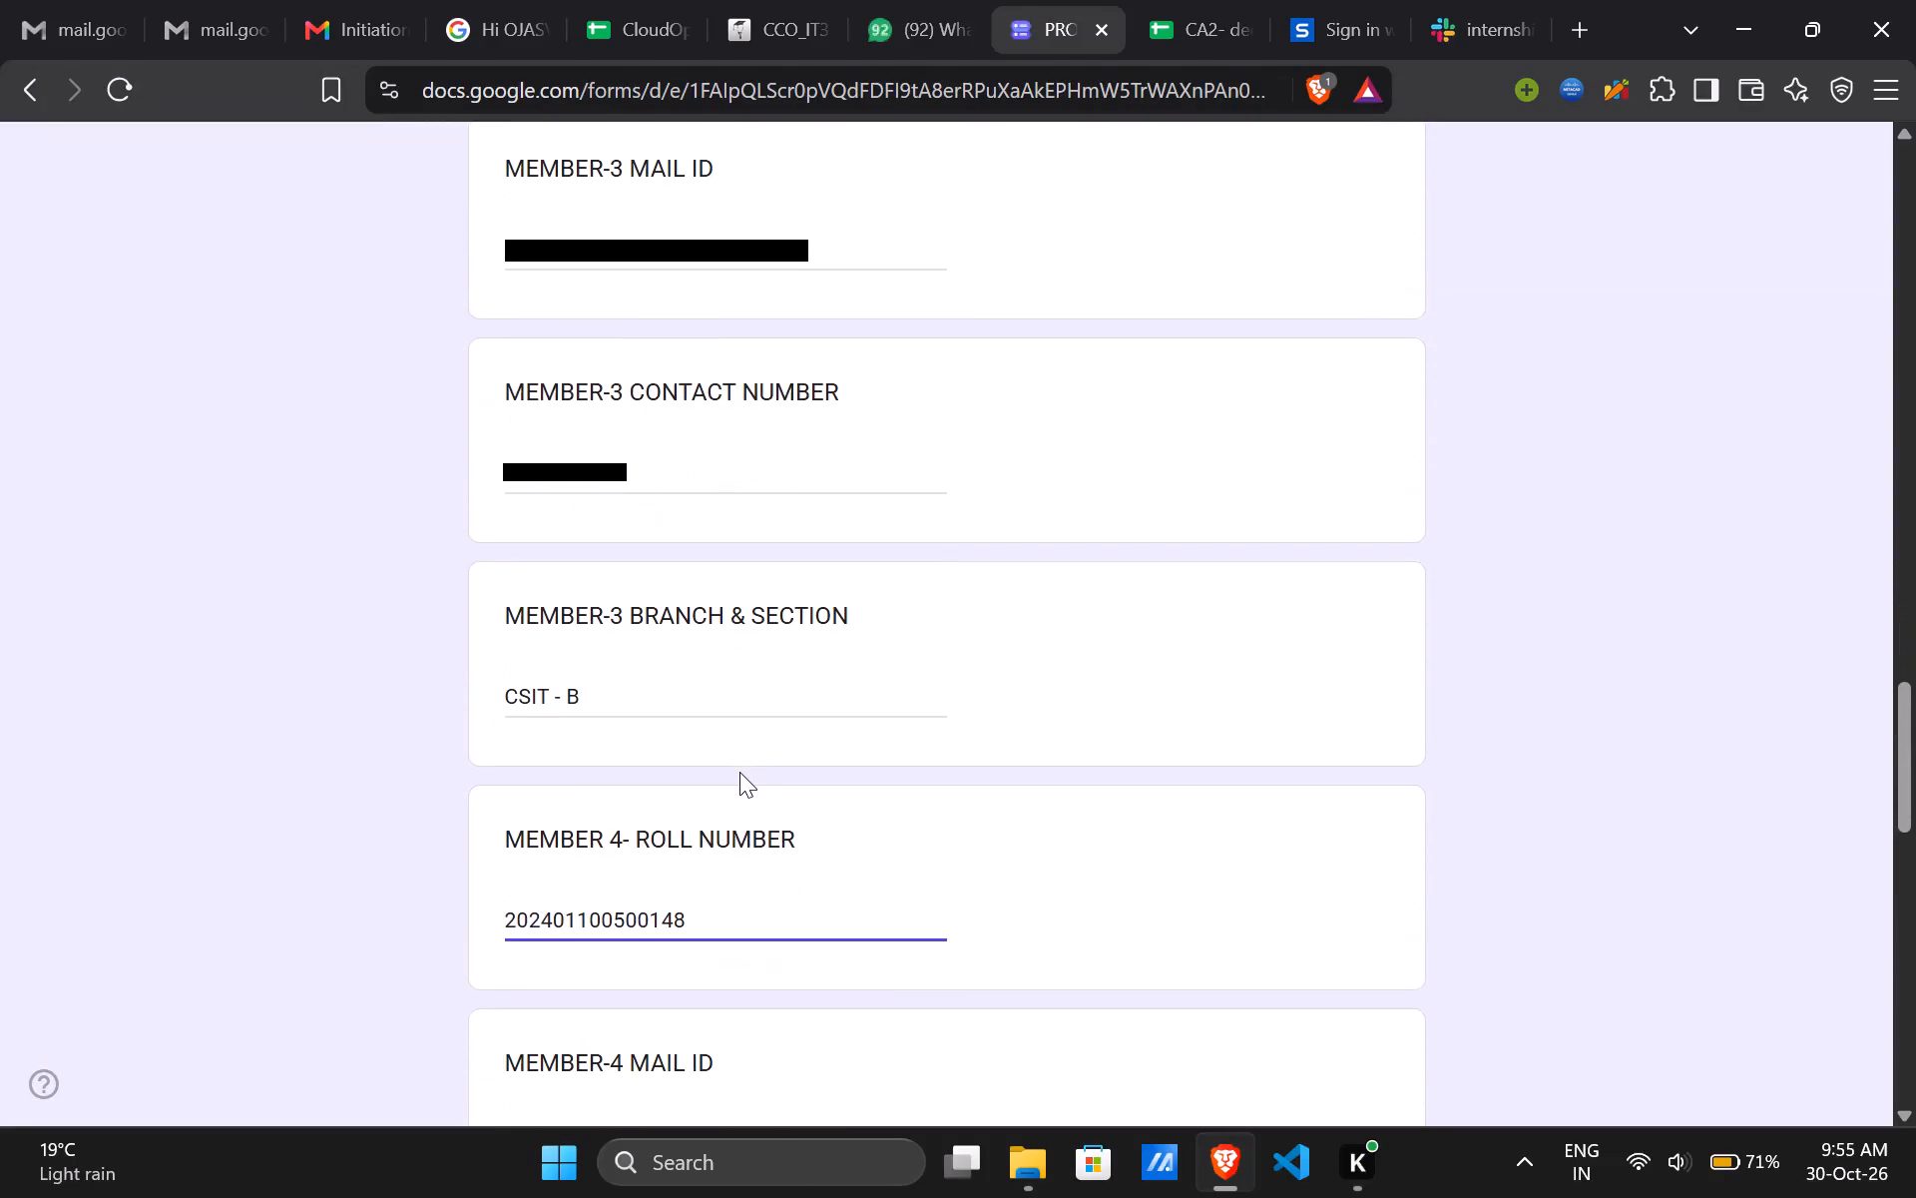
Open the Member-4 Mail ID answer for entry, following the fourth team member's roll number.
{"action": "scroll", "coordinate": [739, 772], "scroll_direction": "down", "scroll_amount": 1}
{"action": "left_click", "coordinate": [569, 1006]}
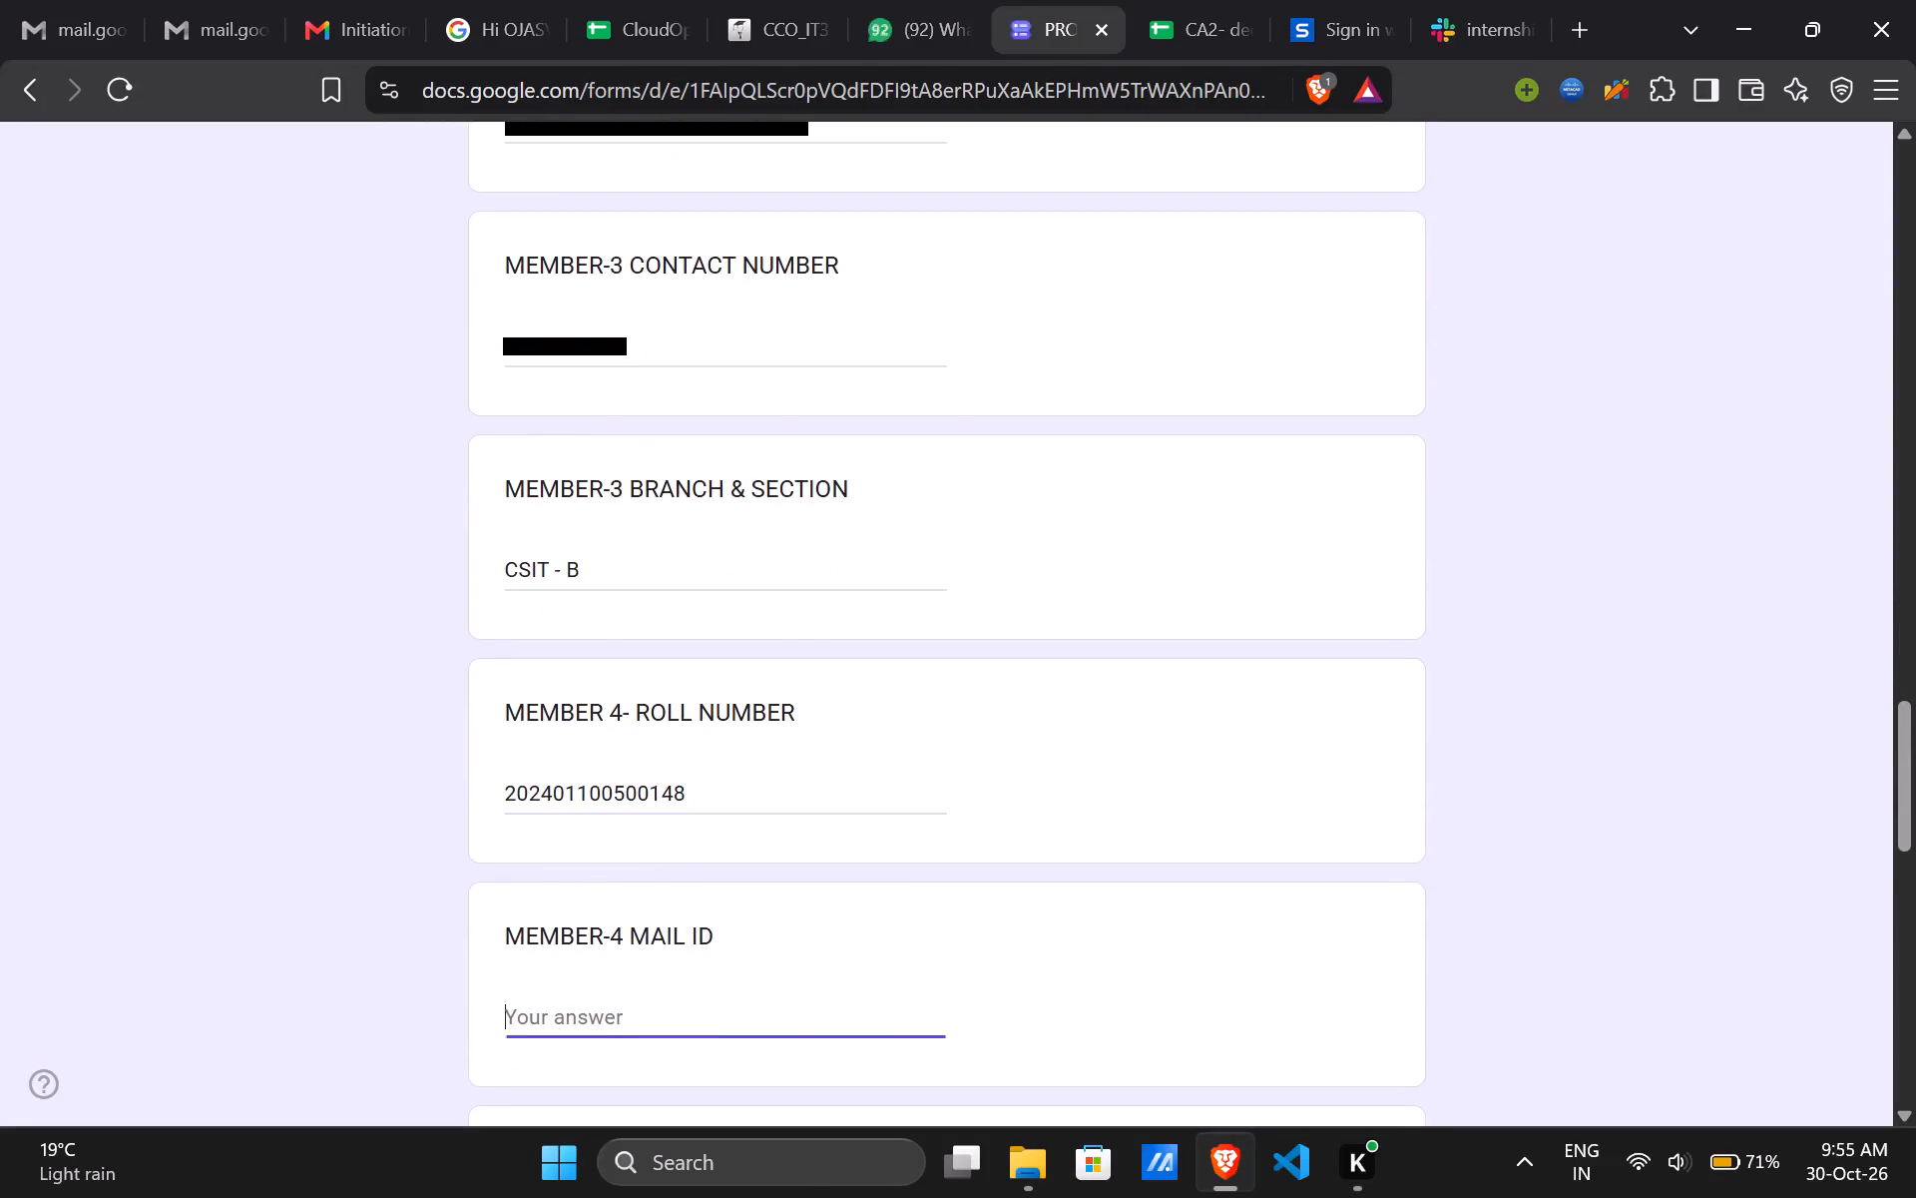
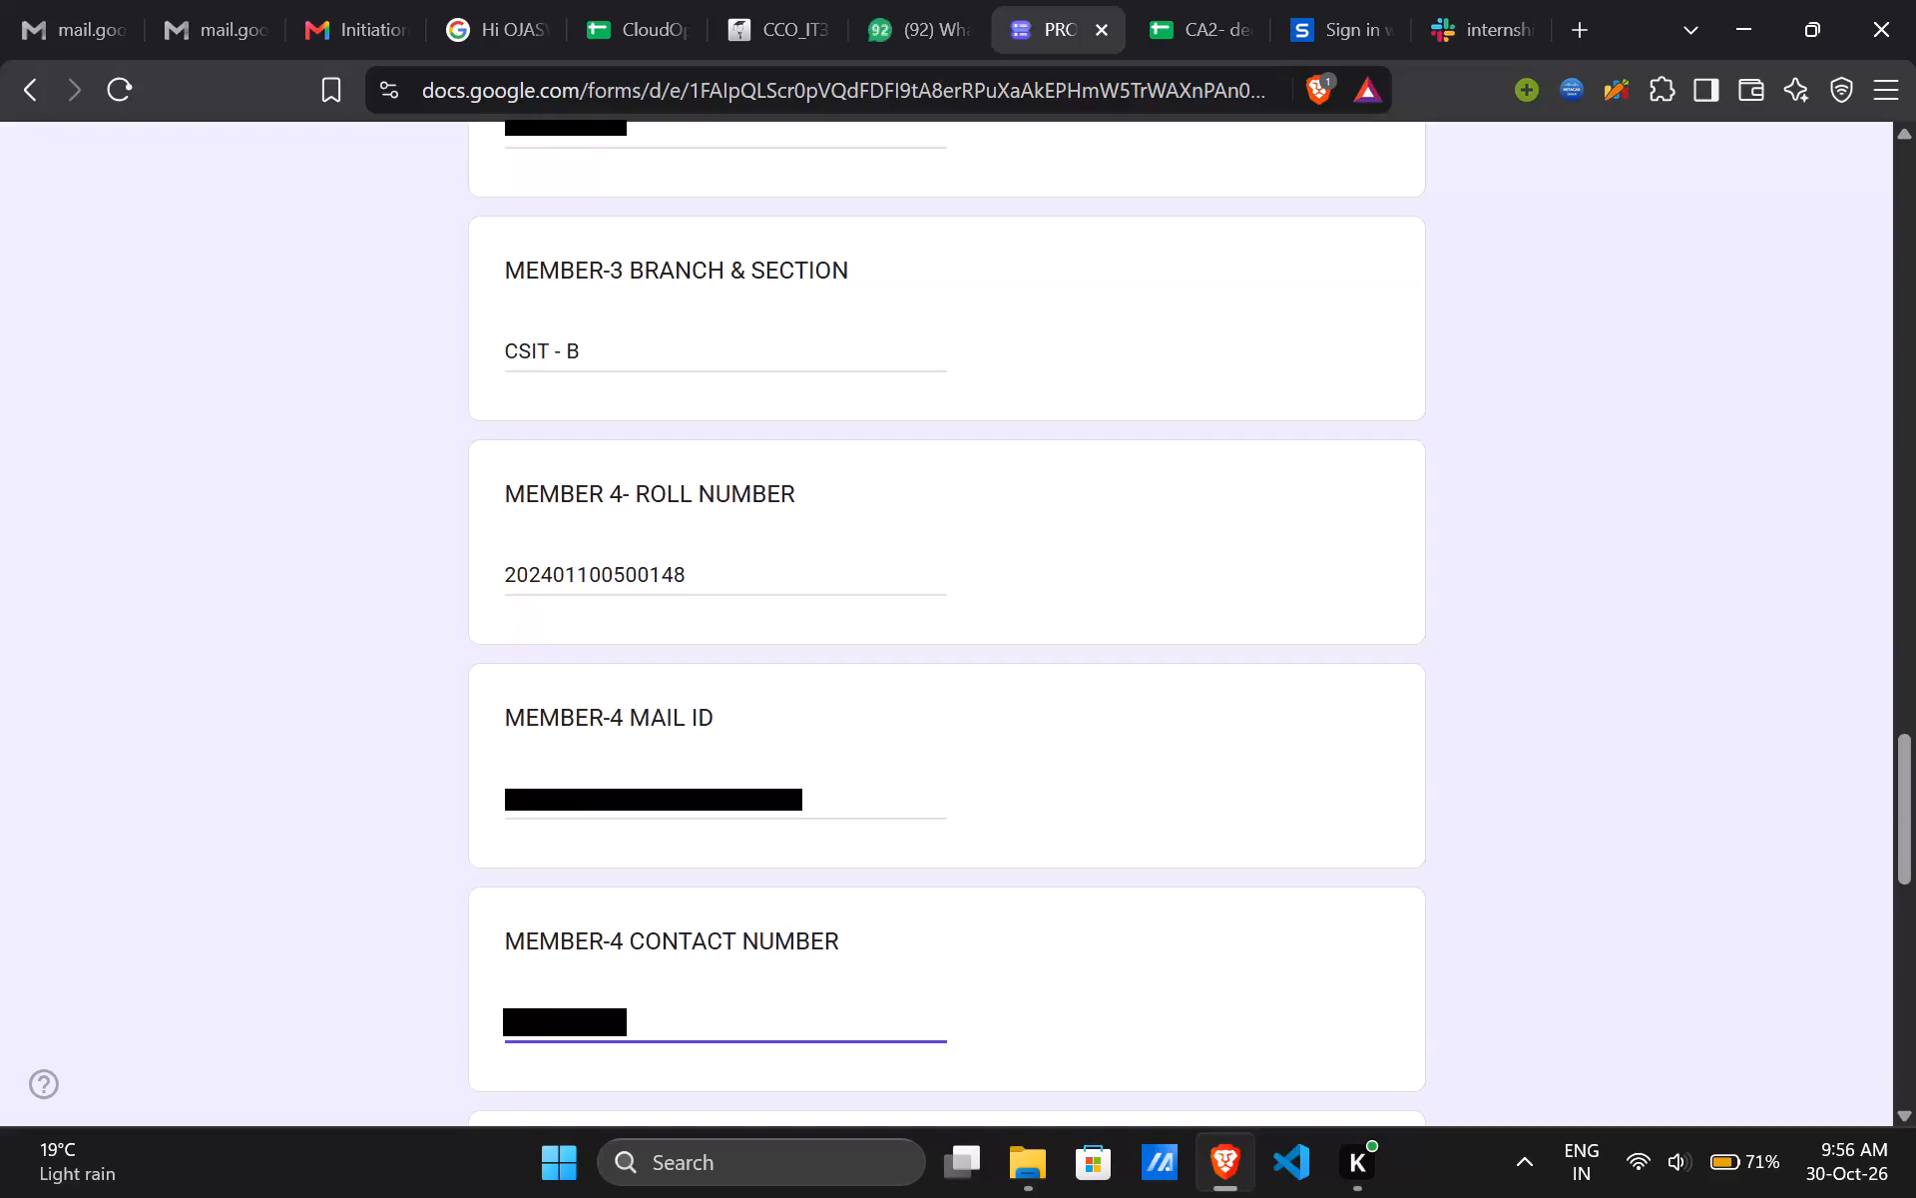
Enter CSIT - B as the answer to the Member-4 Branch & Section question.
{"action": "scroll", "coordinate": [668, 990], "scroll_direction": "down", "scroll_amount": 2}
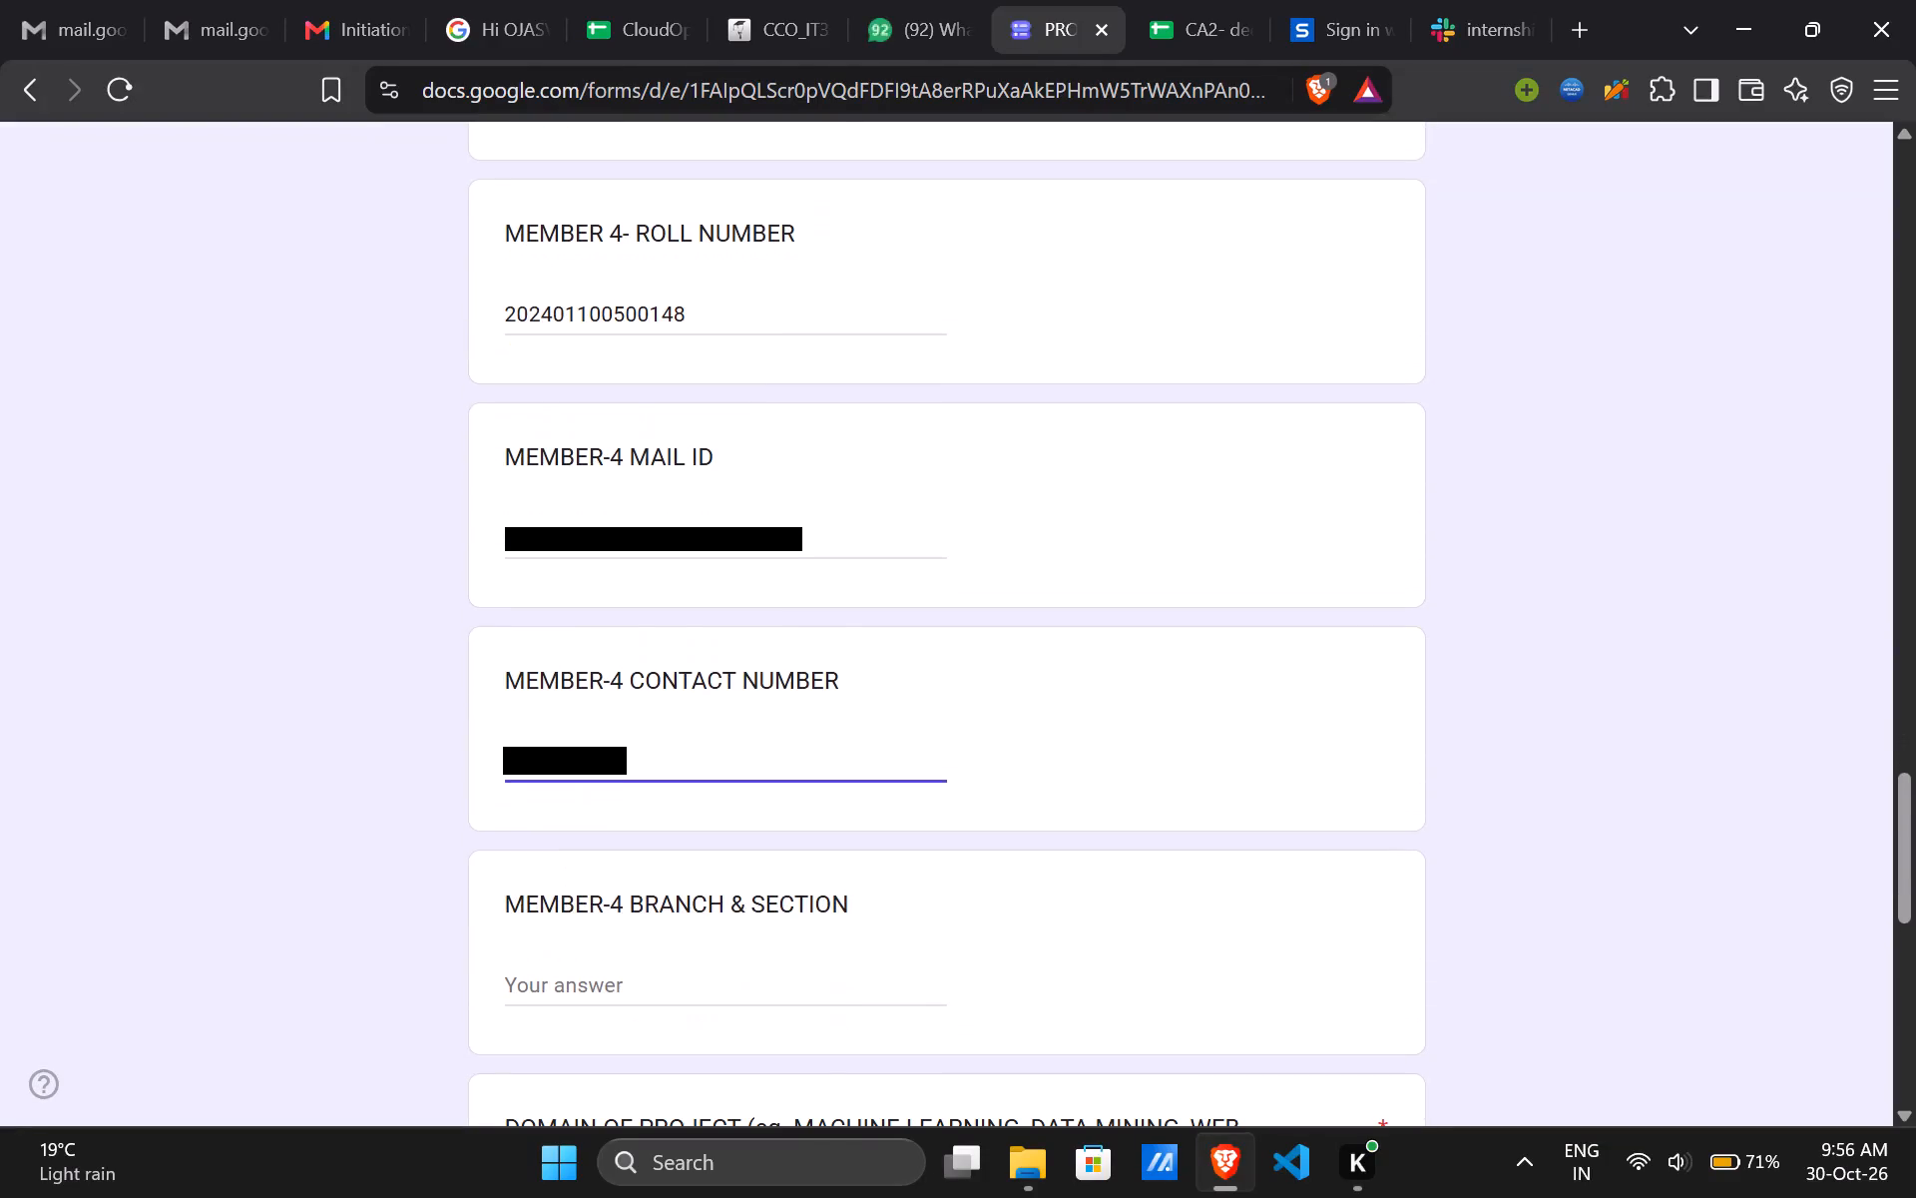
{"action": "left_click", "coordinate": [655, 988]}
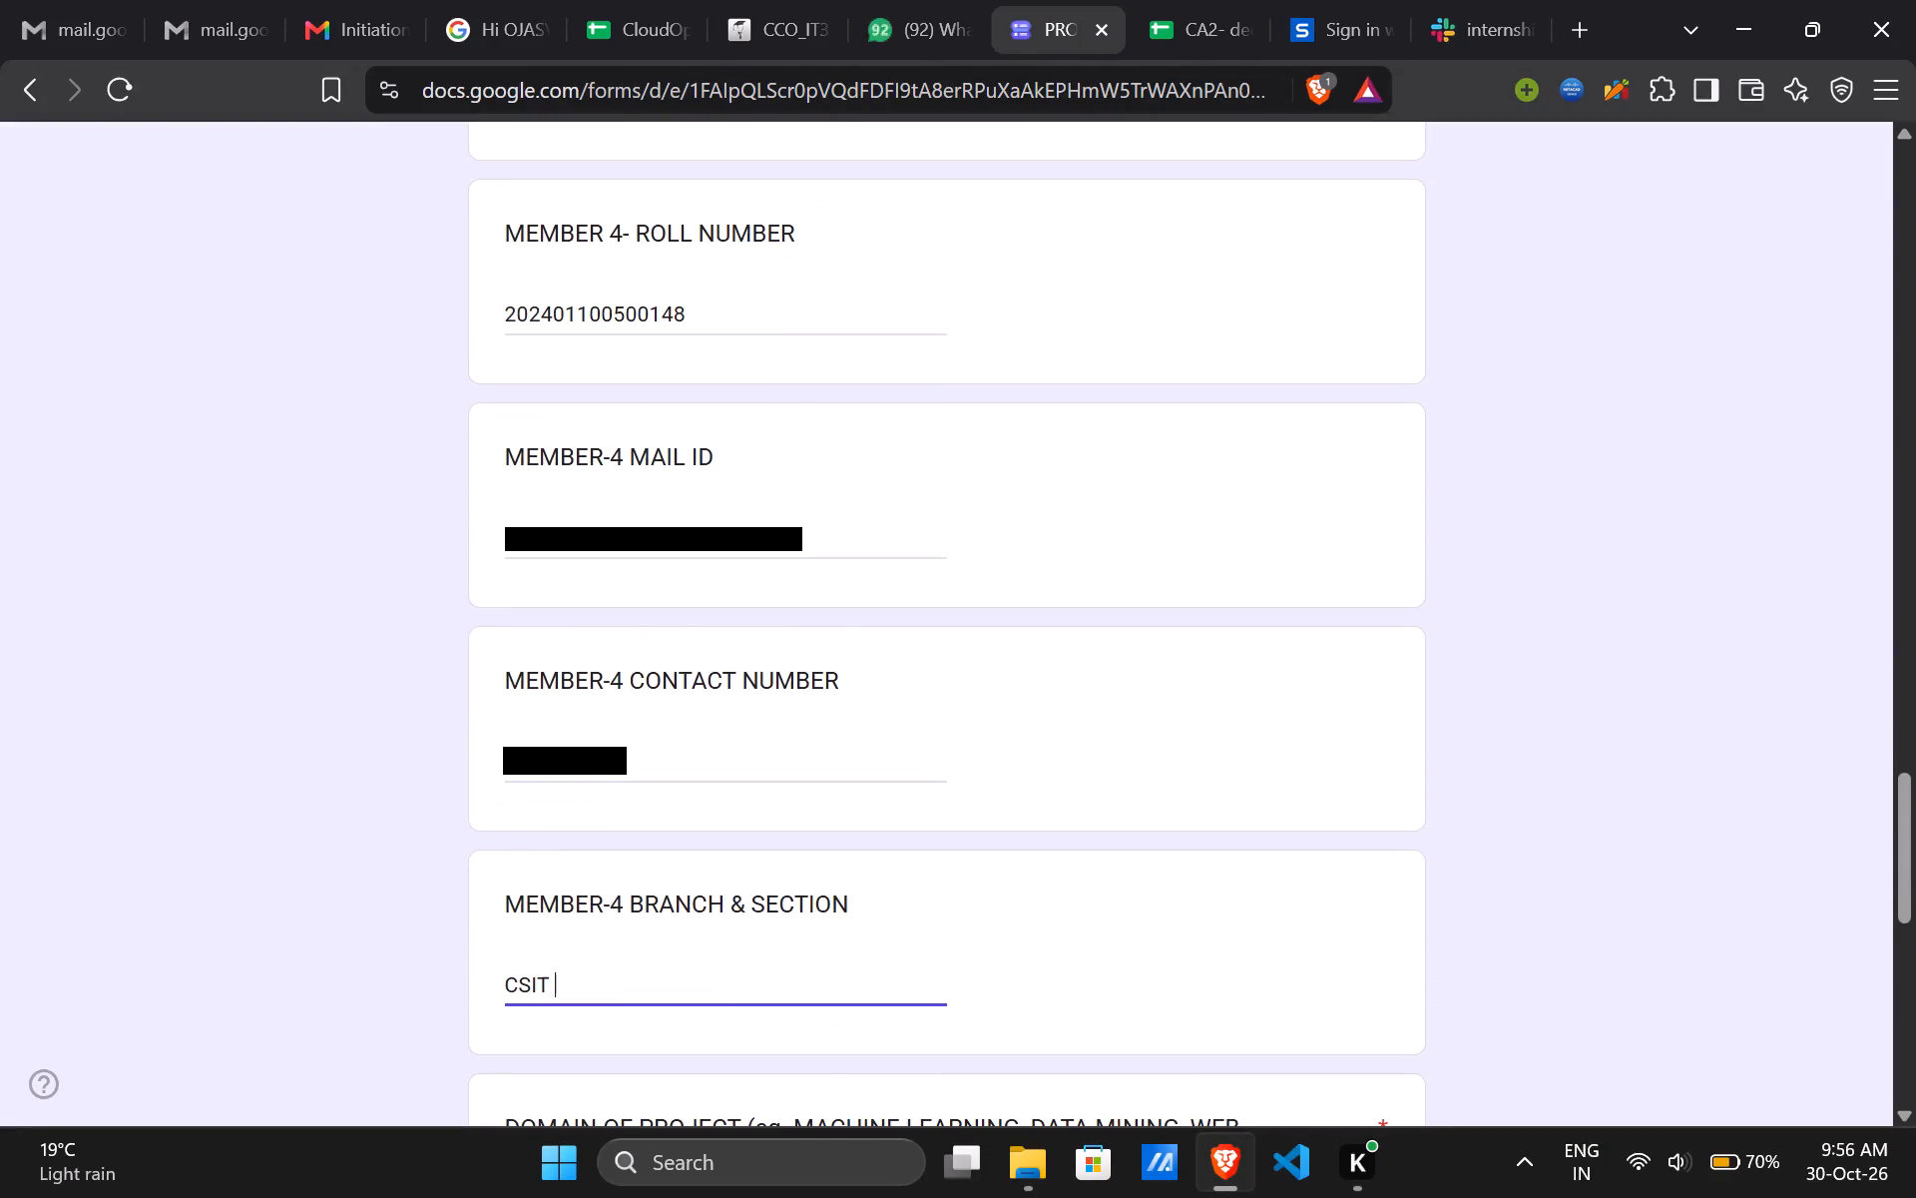
Select the Domain of Project question for answering and view the Title of Project and Abstract questions that follow.
{"action": "scroll", "coordinate": [655, 988], "scroll_direction": "down", "scroll_amount": 3}
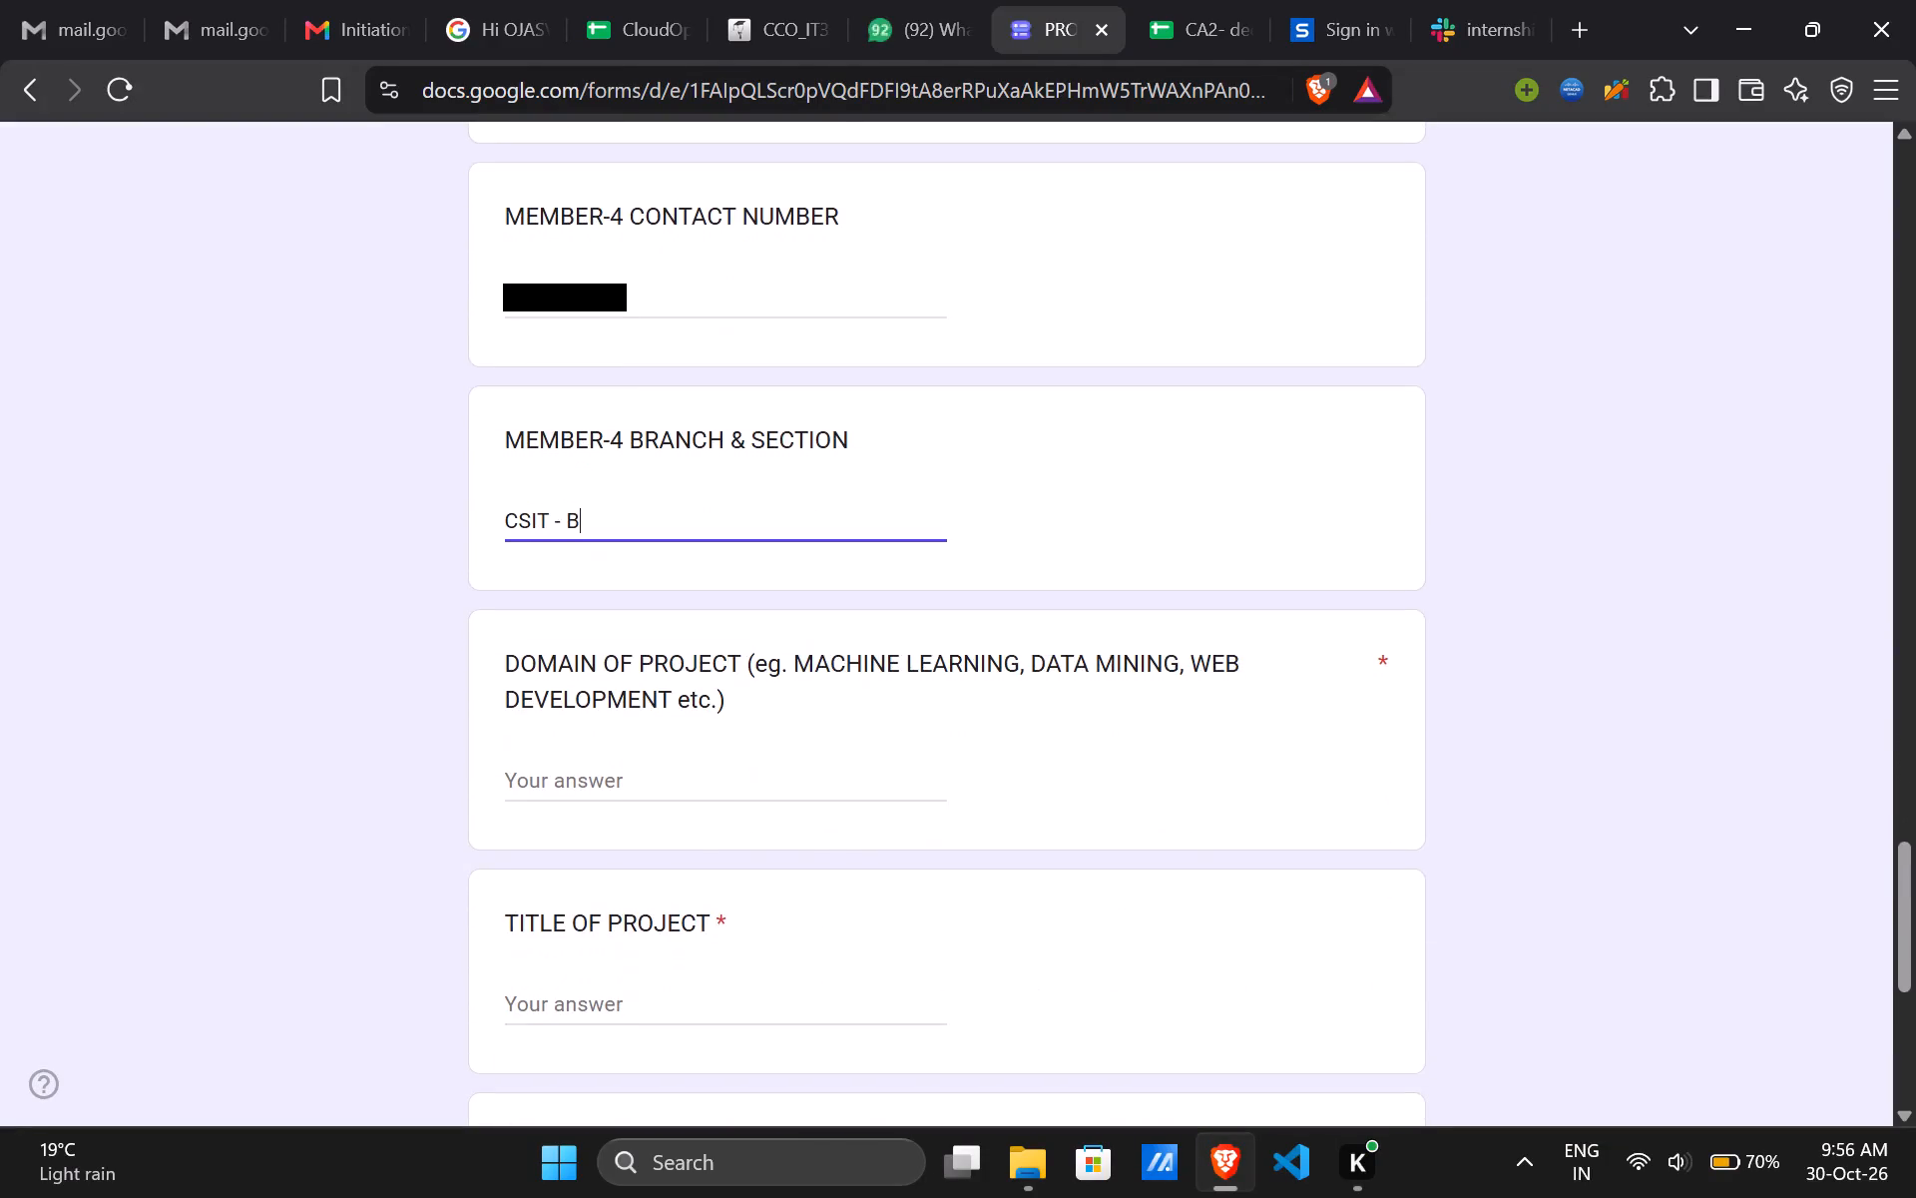
{"action": "left_click", "coordinate": [557, 796]}
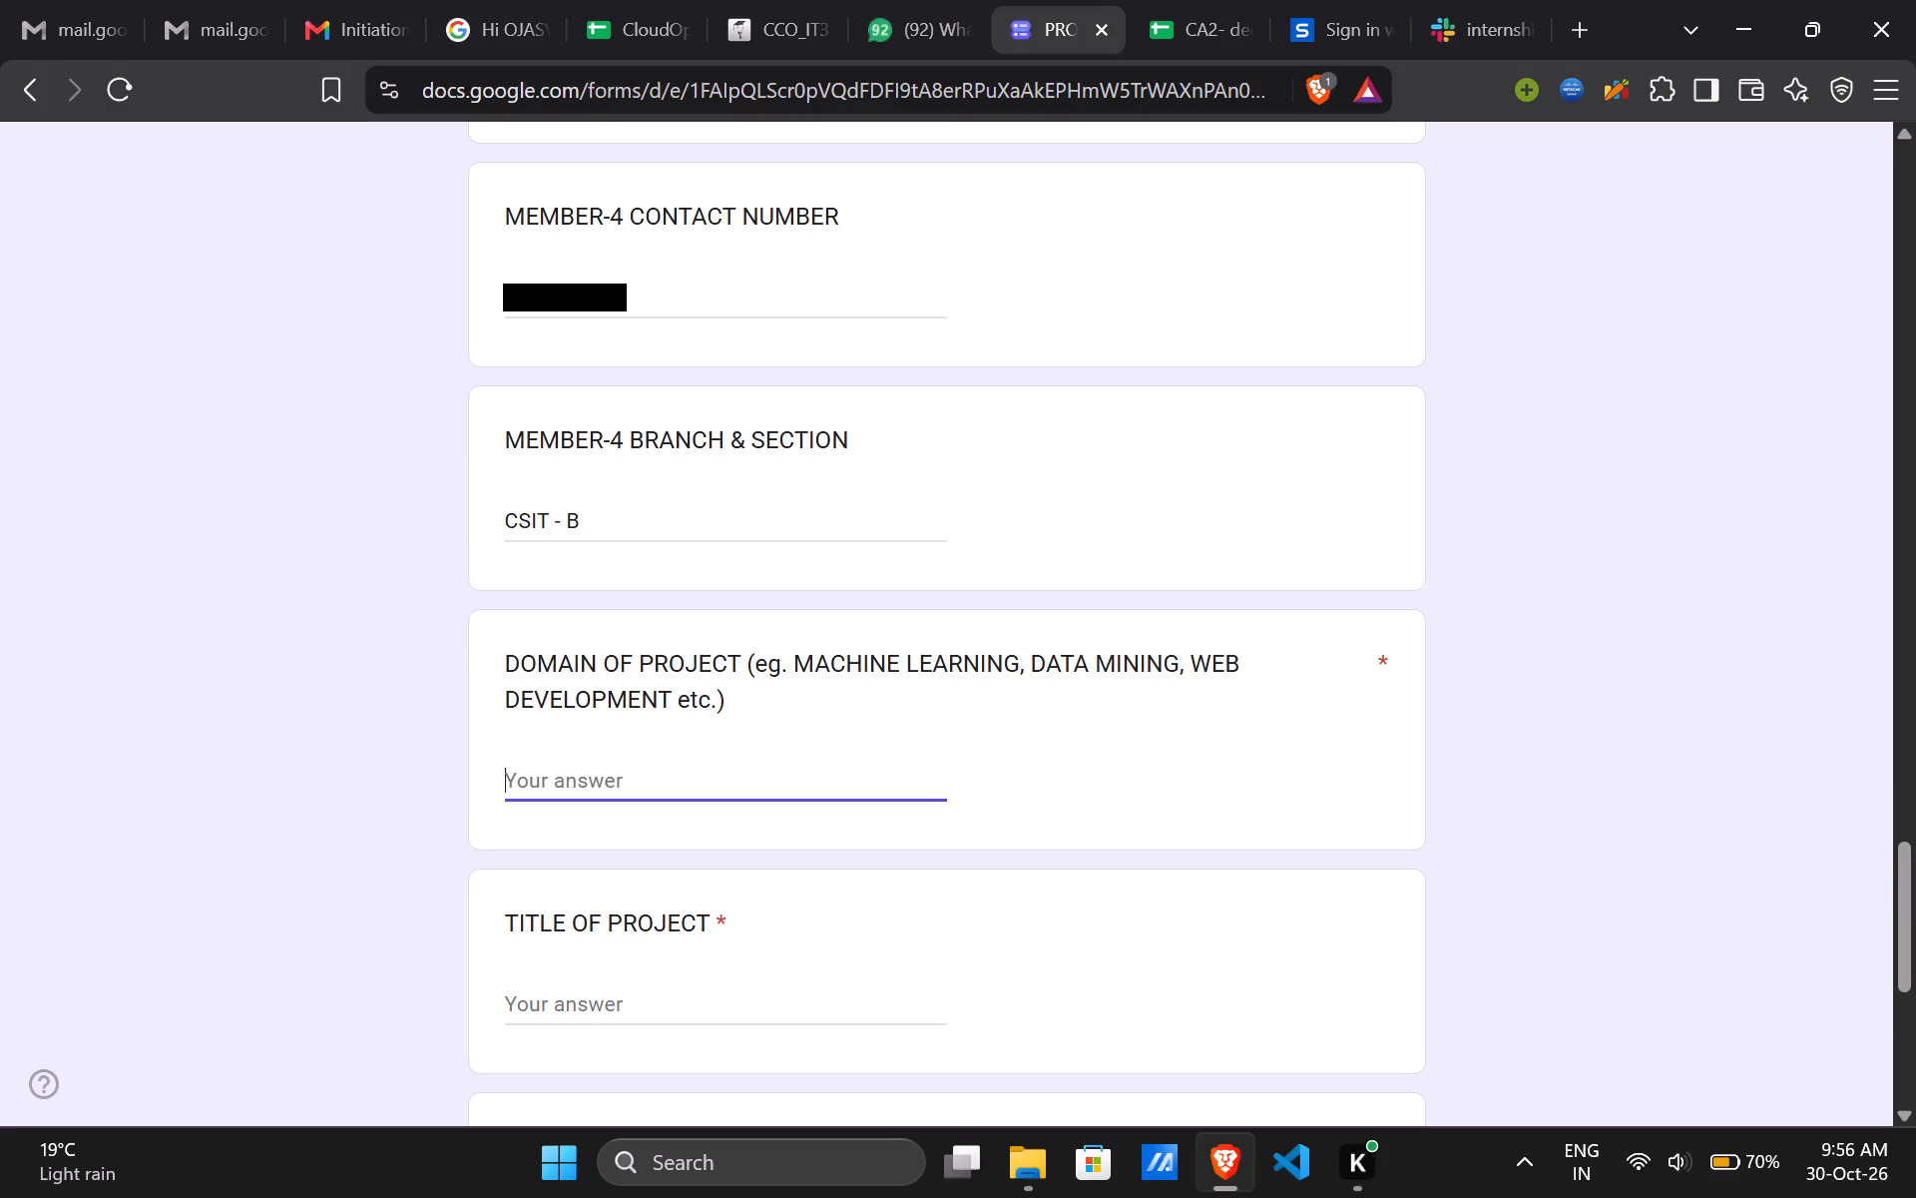
{"action": "scroll", "coordinate": [557, 796], "scroll_direction": "down", "scroll_amount": 1}
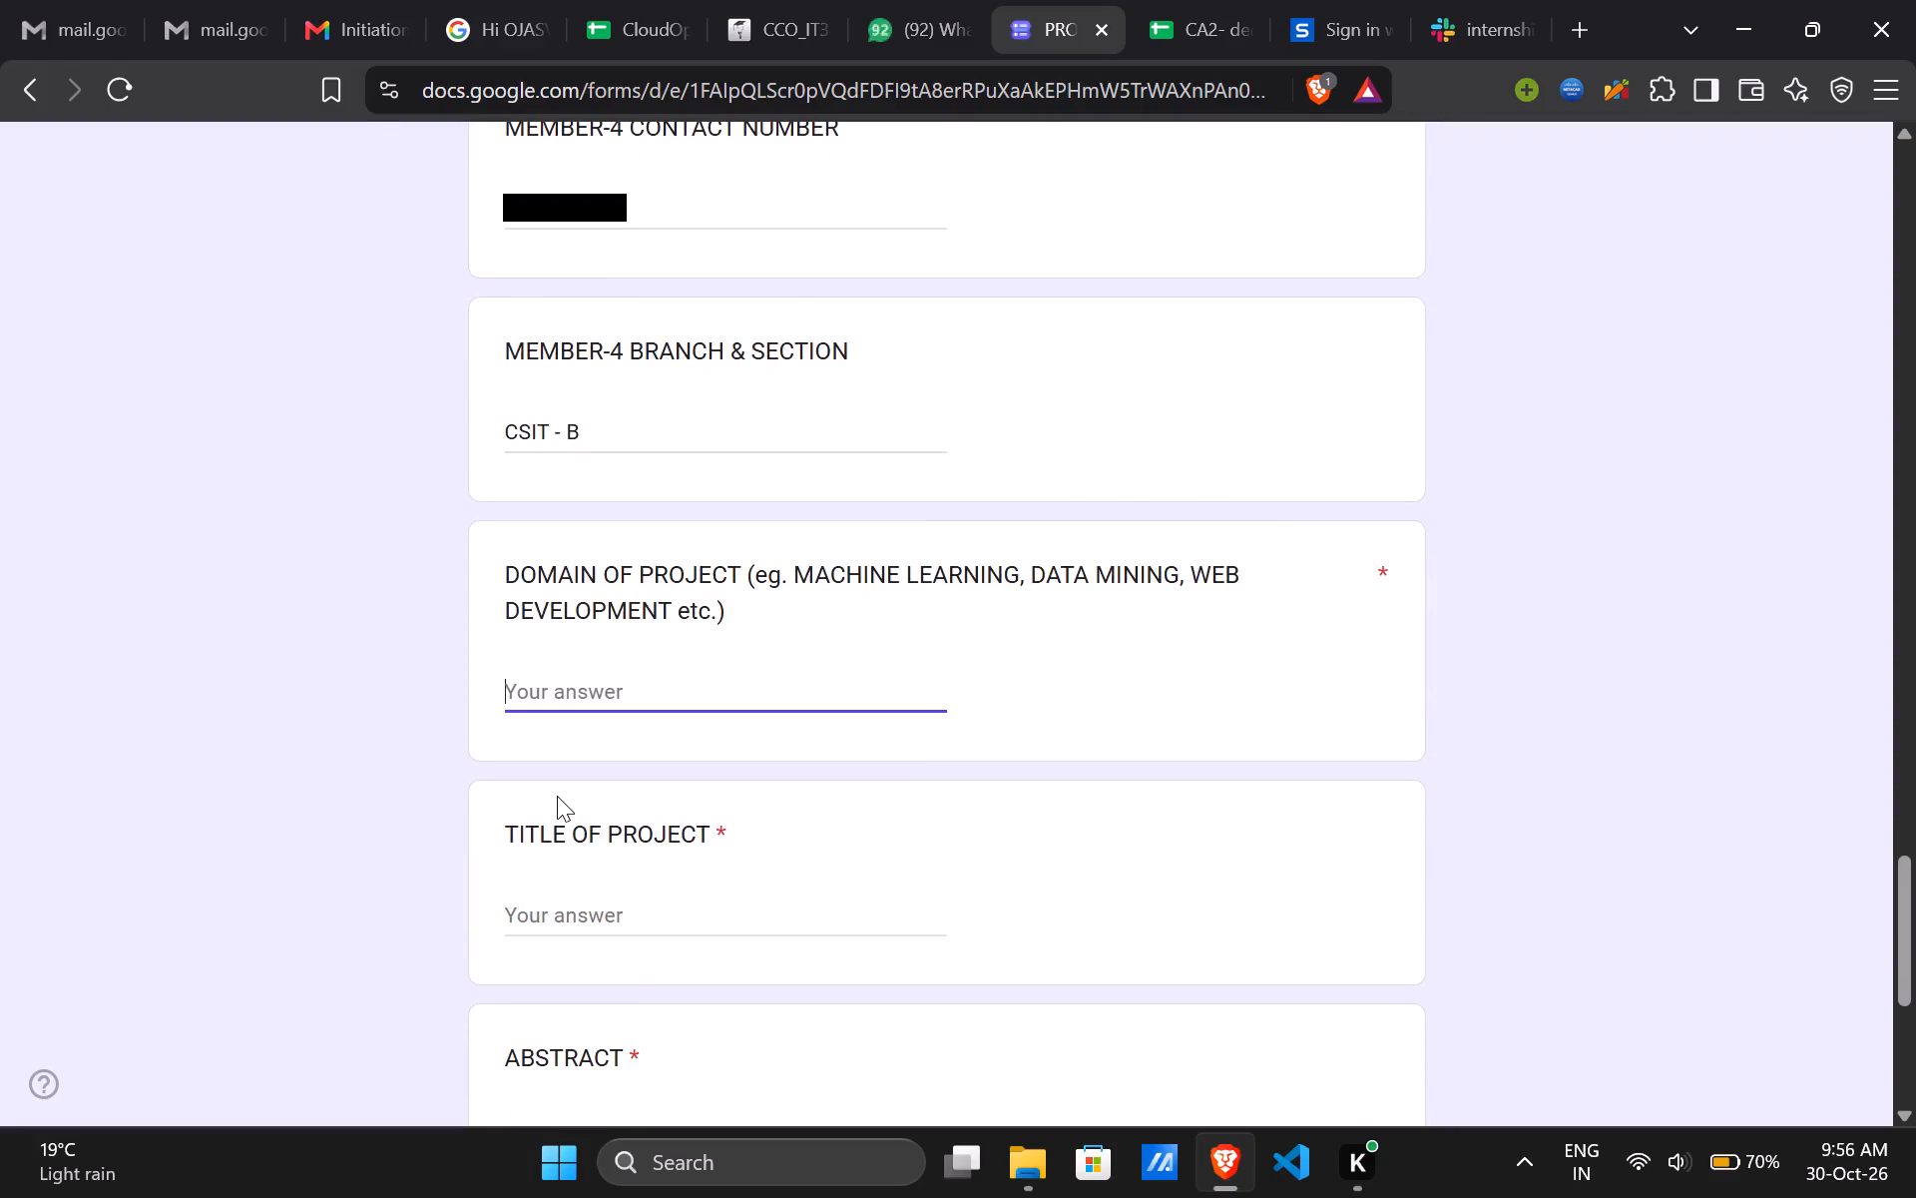
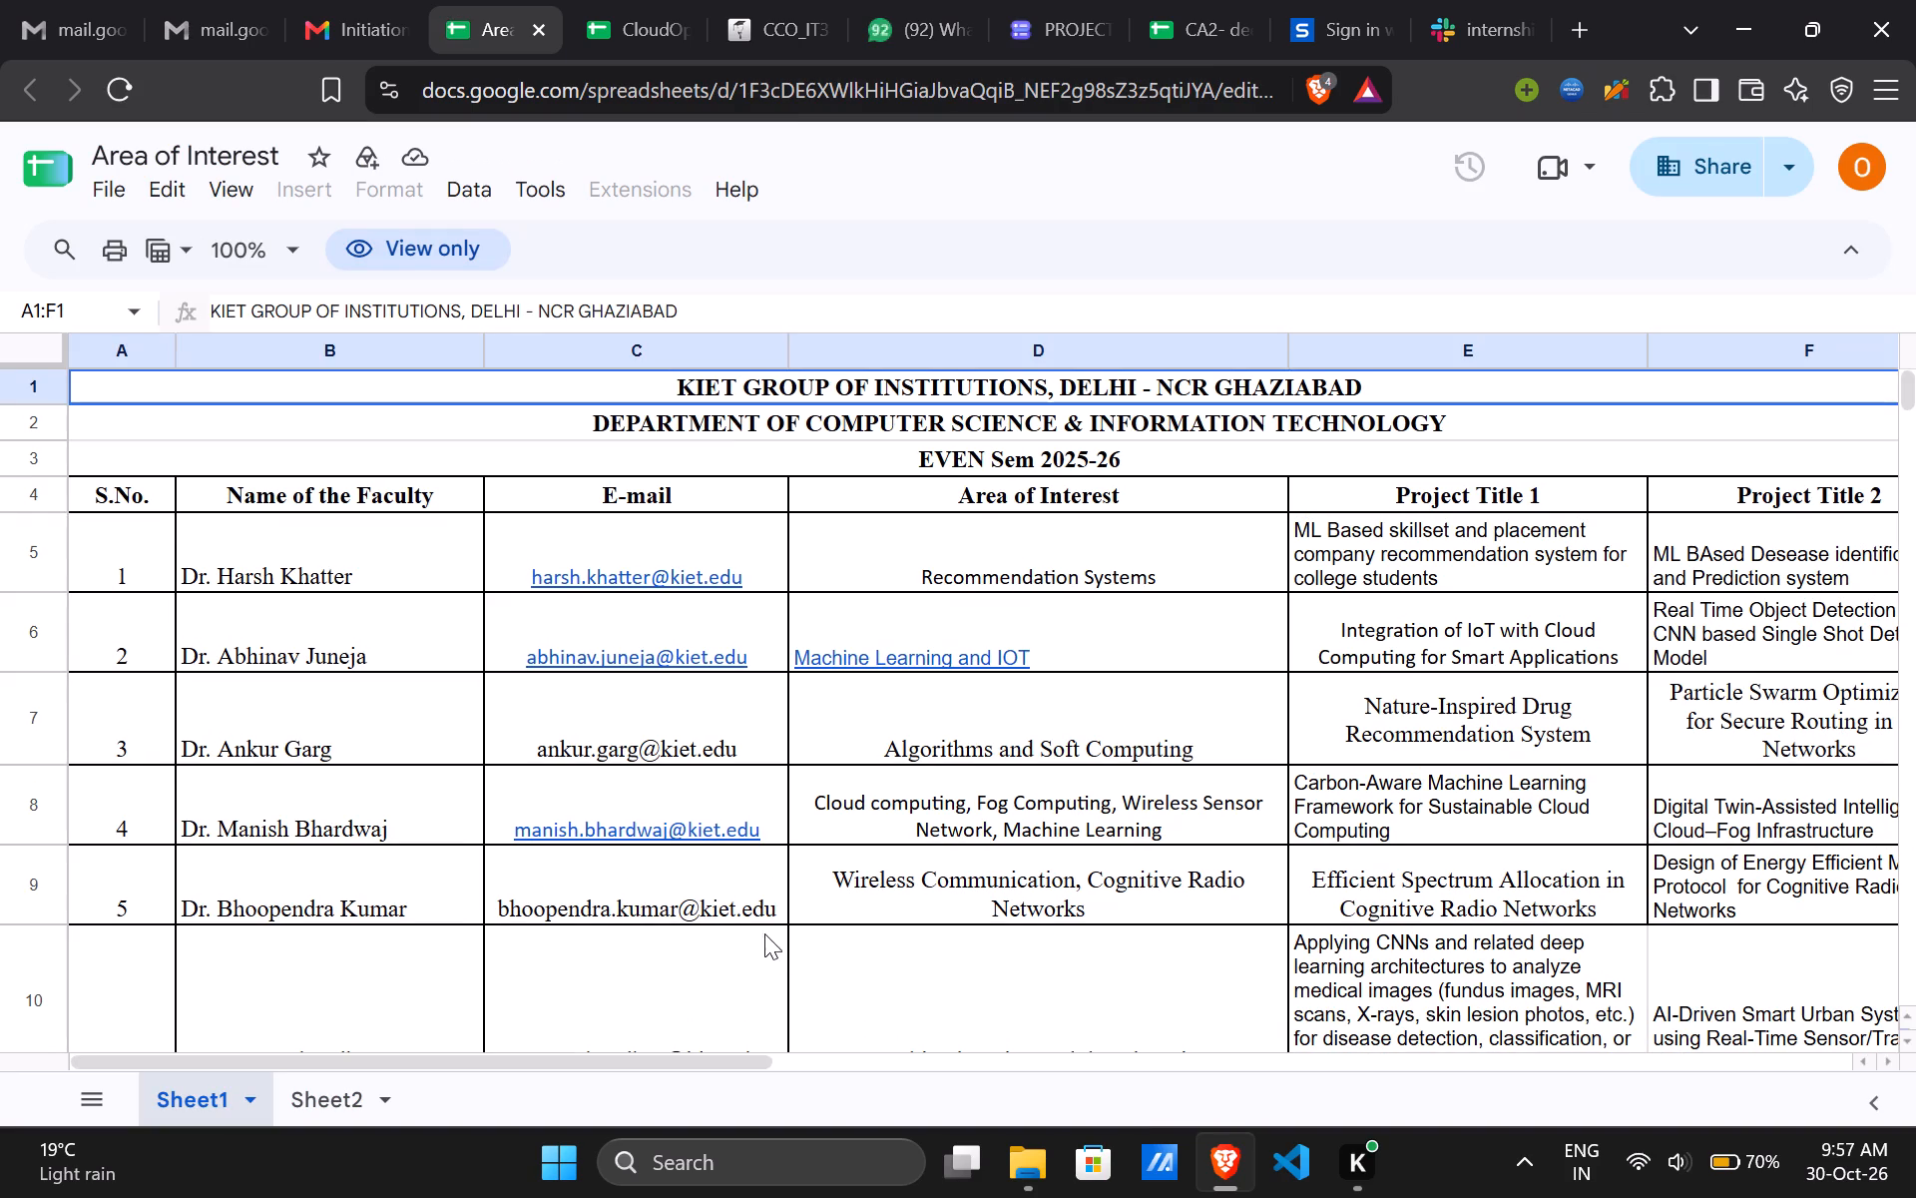
{"action": "scroll", "coordinate": [762, 926], "scroll_direction": "down", "scroll_amount": 5}
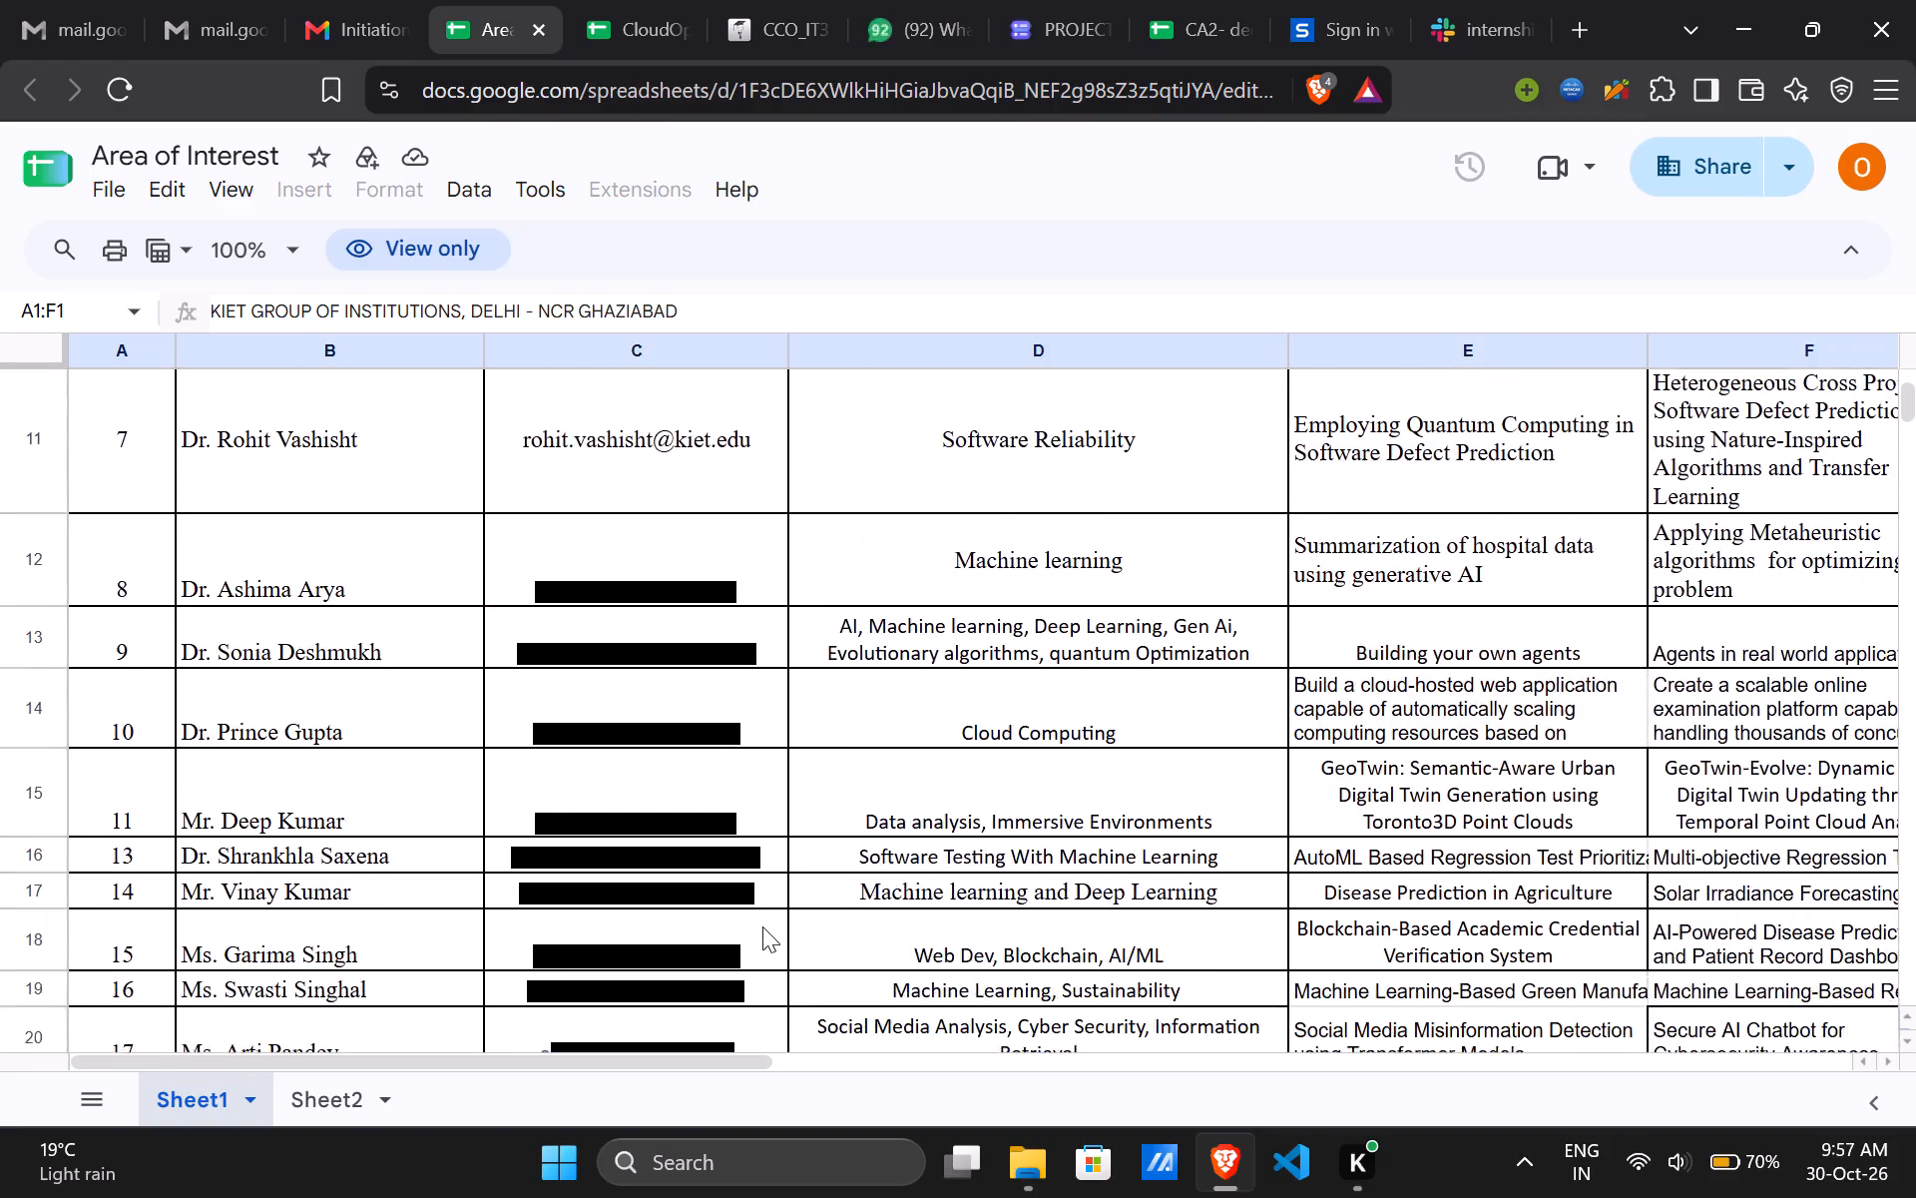
{"action": "scroll", "coordinate": [762, 926], "scroll_direction": "down", "scroll_amount": 7}
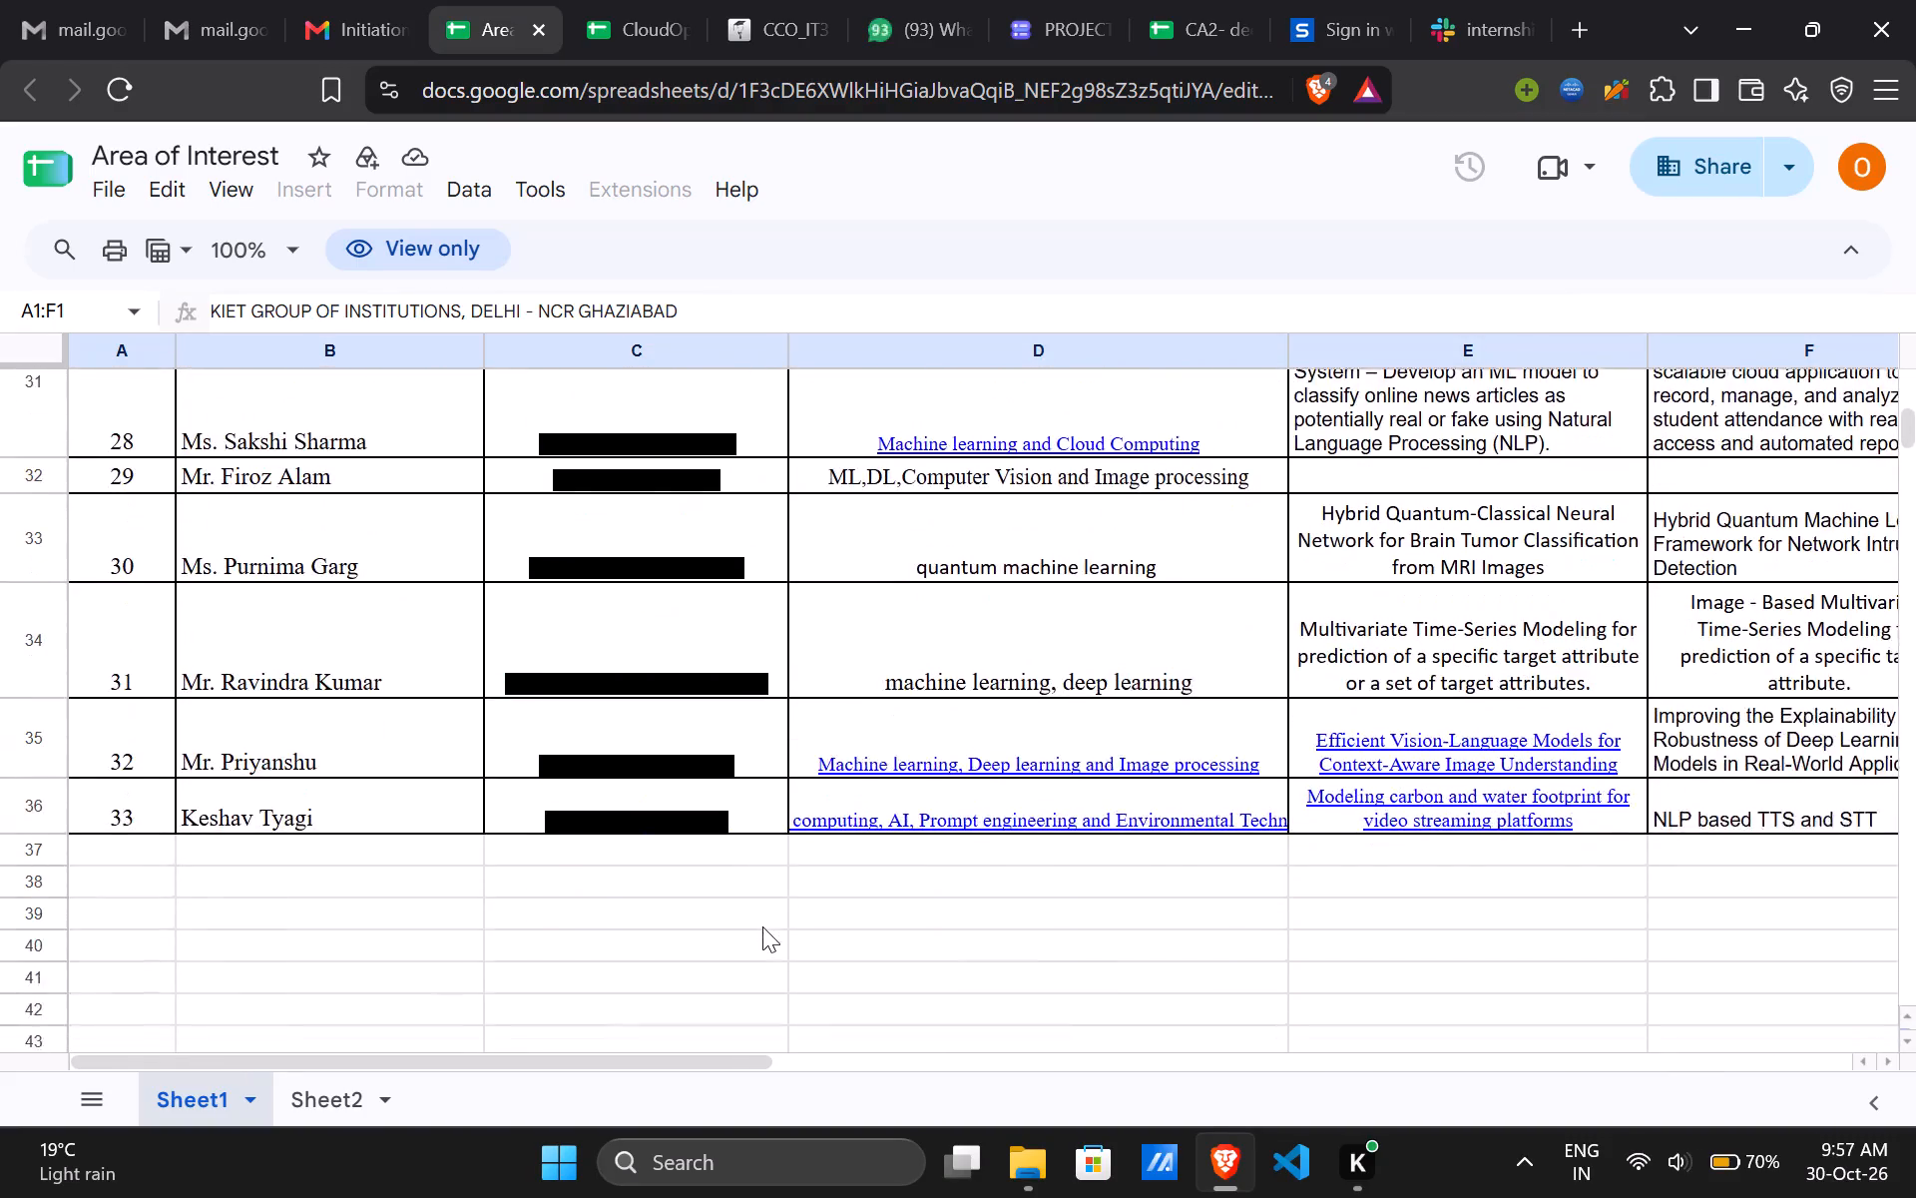
{"action": "scroll", "coordinate": [762, 926], "scroll_direction": "left", "scroll_amount": 4}
{"action": "left_click", "coordinate": [348, 1112]}
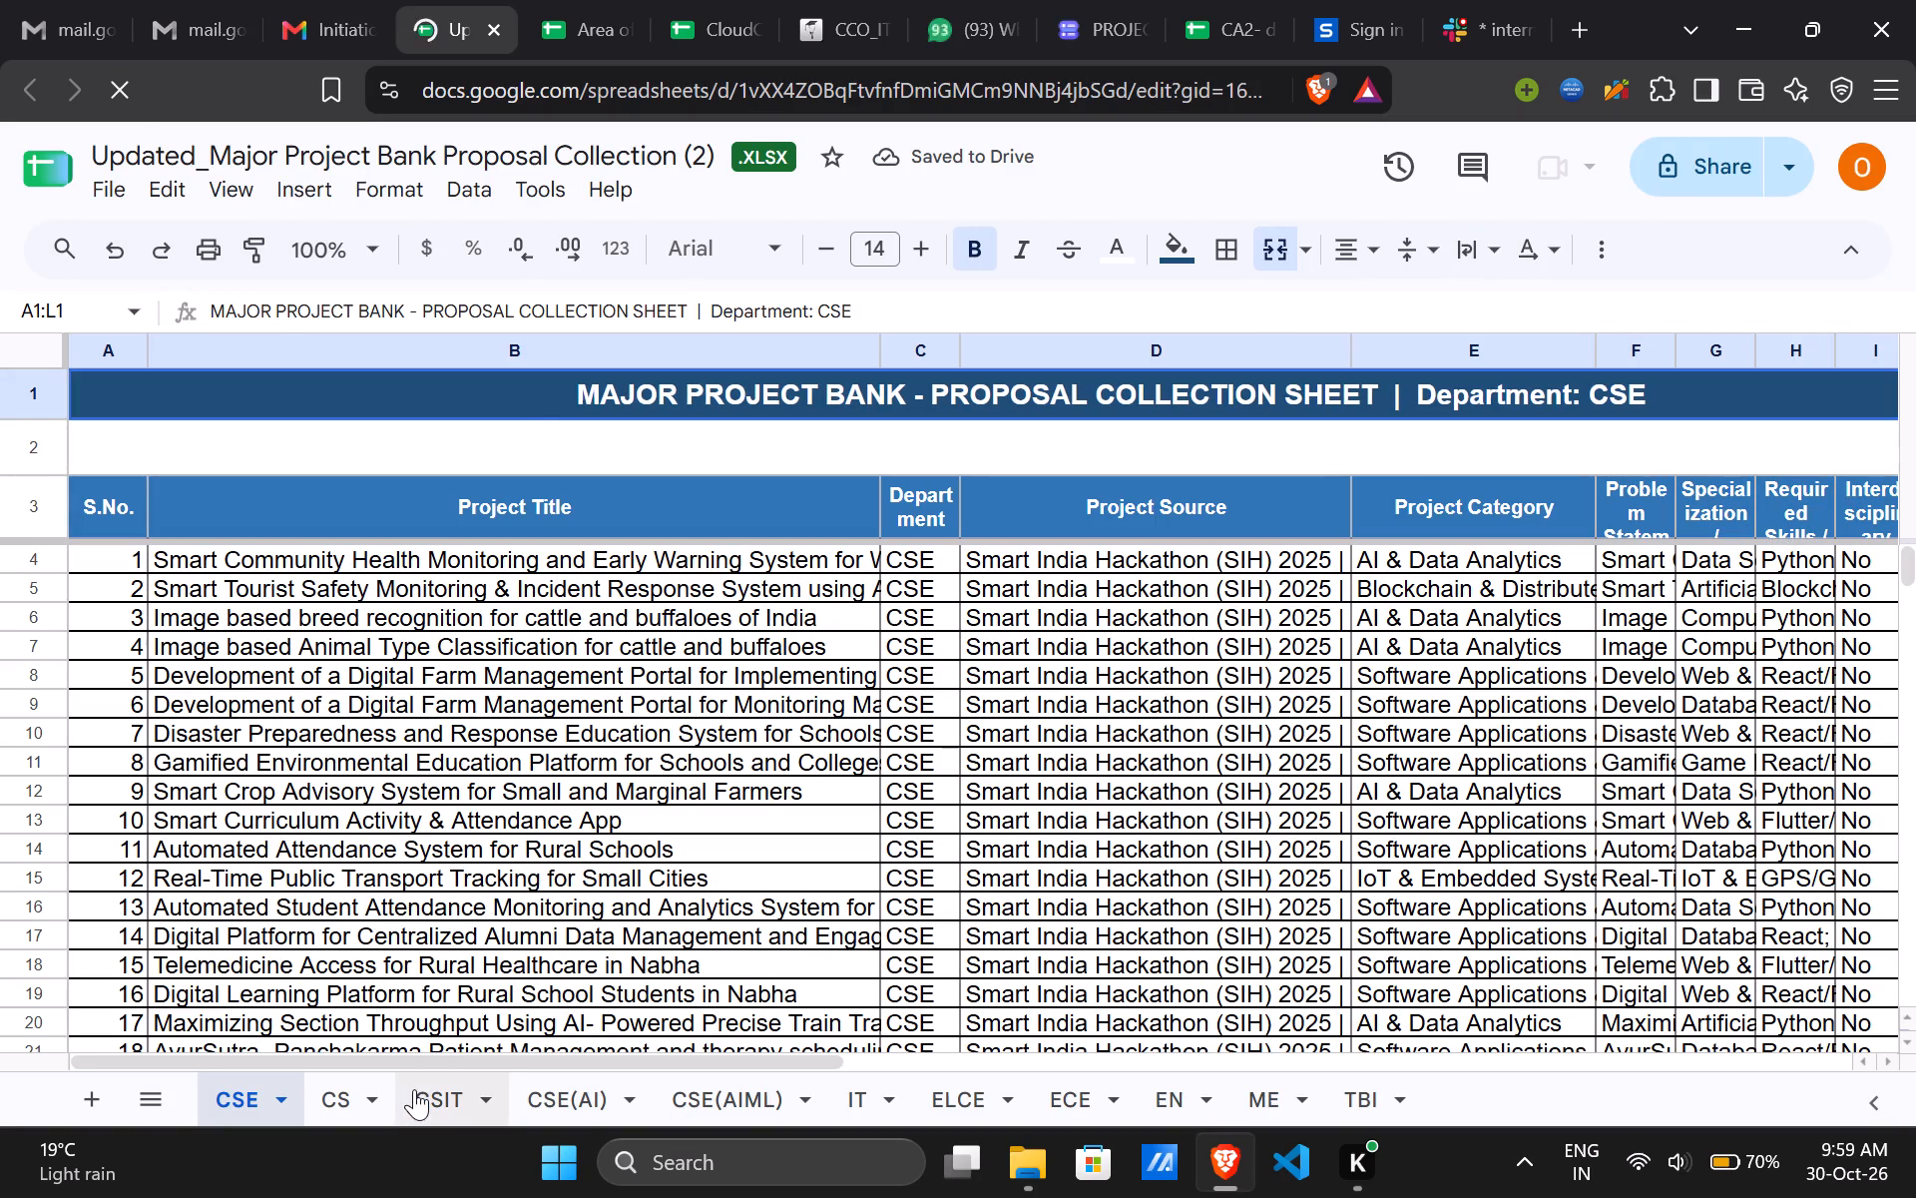
{"action": "left_click", "coordinate": [414, 1089]}
Search the CSIT sheet for AGENTS and go through the matches to the agent-building project.
{"action": "key", "text": "ctrl+f"}
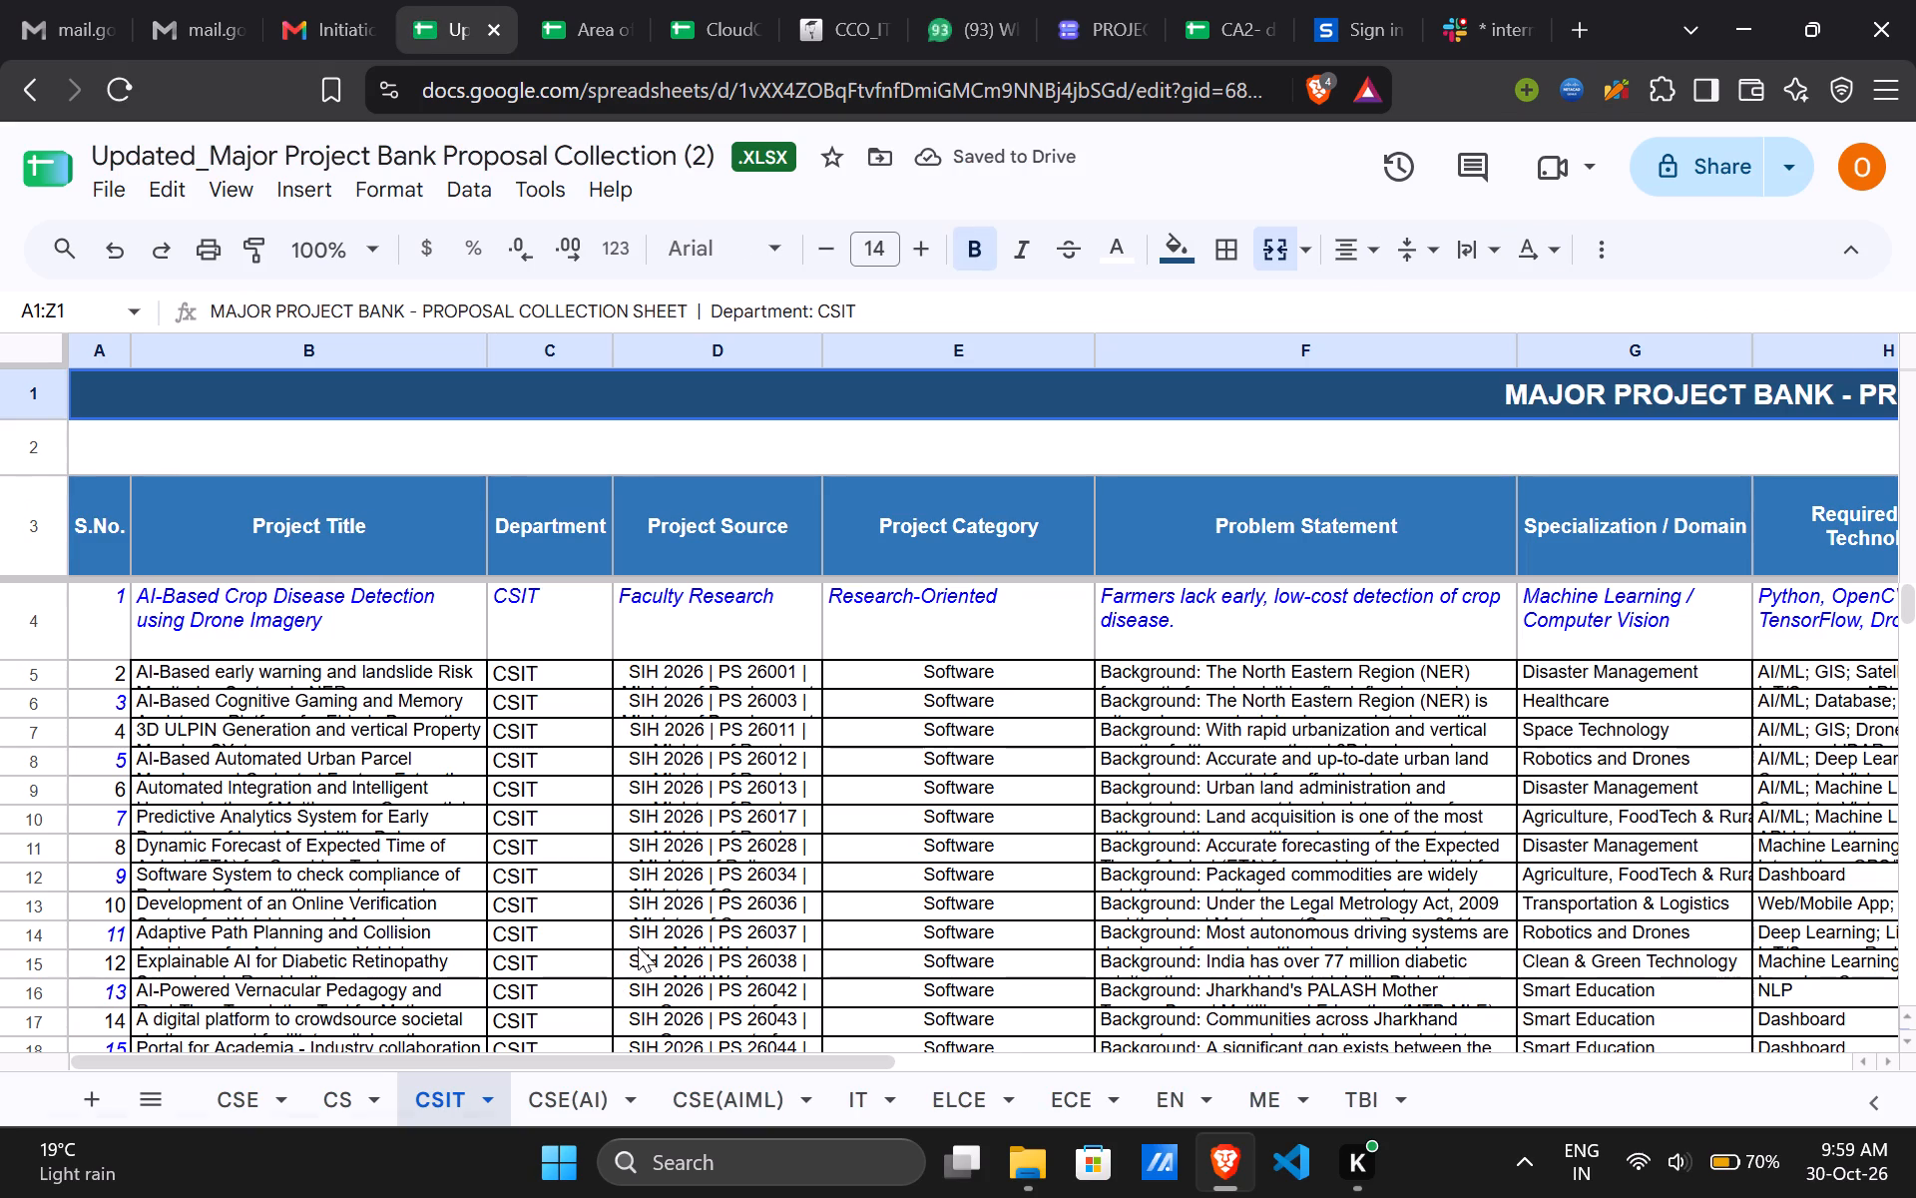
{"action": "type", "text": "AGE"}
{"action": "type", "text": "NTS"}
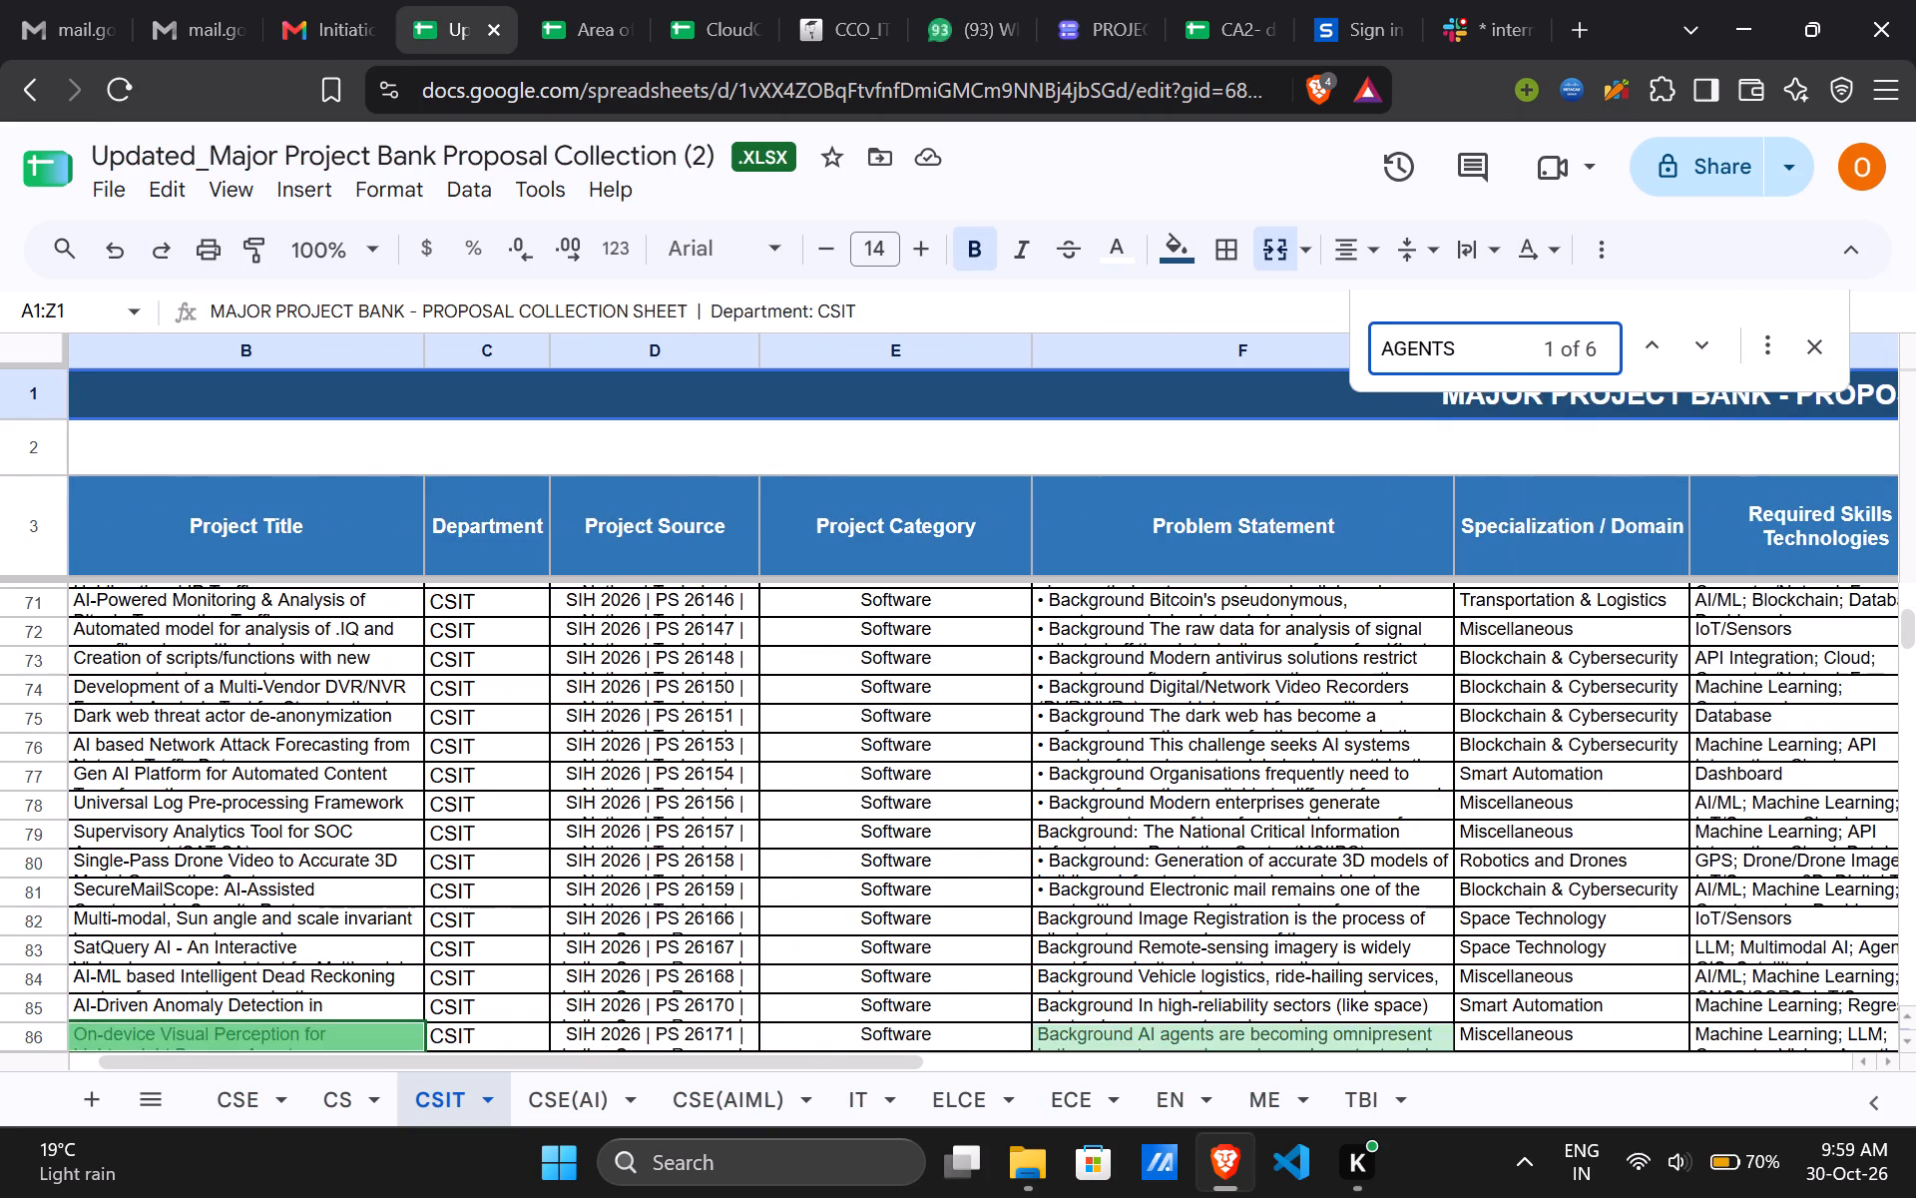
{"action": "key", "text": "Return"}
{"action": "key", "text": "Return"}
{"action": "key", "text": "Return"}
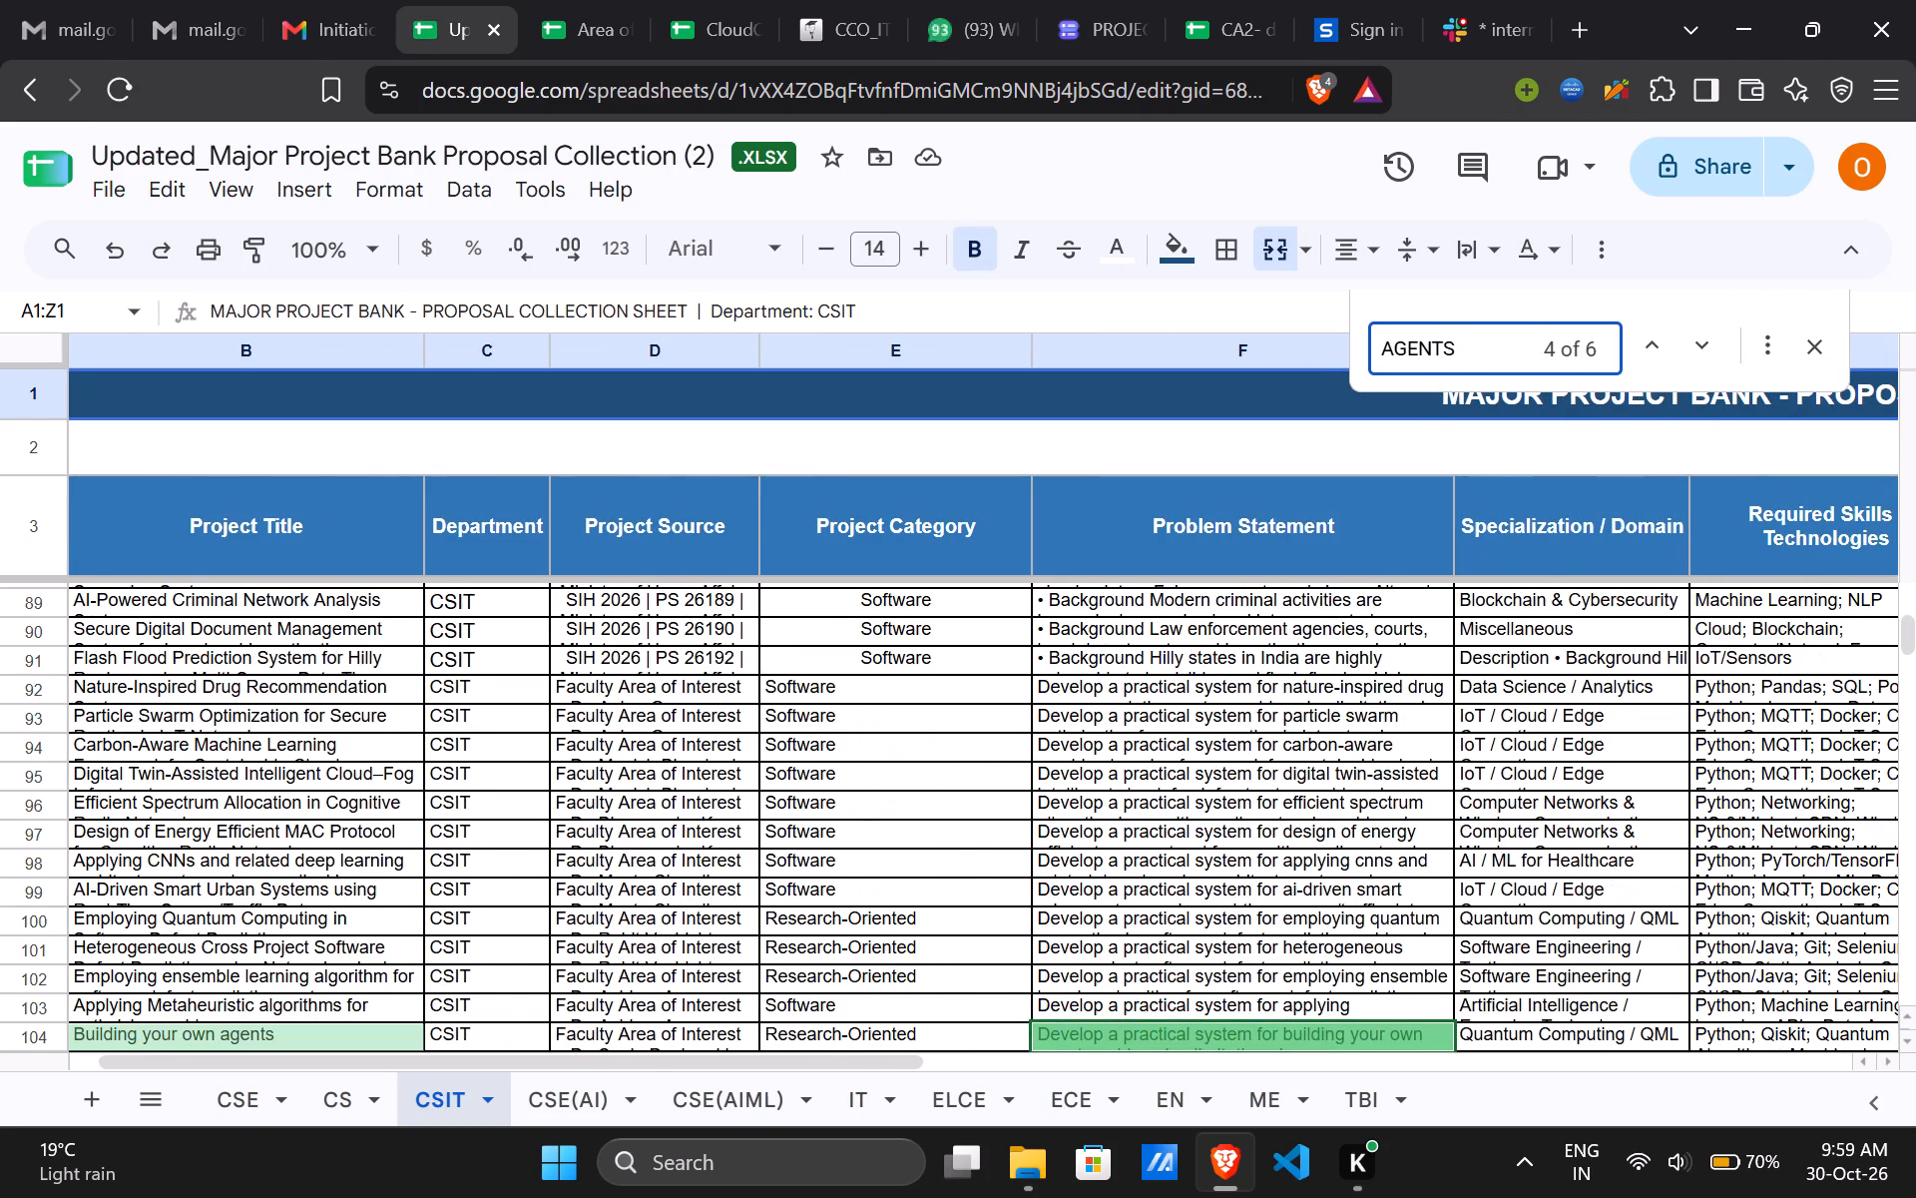
Compare the titles and full problem statements of the agent-related projects in rows 104 and 105 of the CSIT project bank sheet.
{"action": "scroll", "coordinate": [617, 907], "scroll_direction": "down", "scroll_amount": 1}
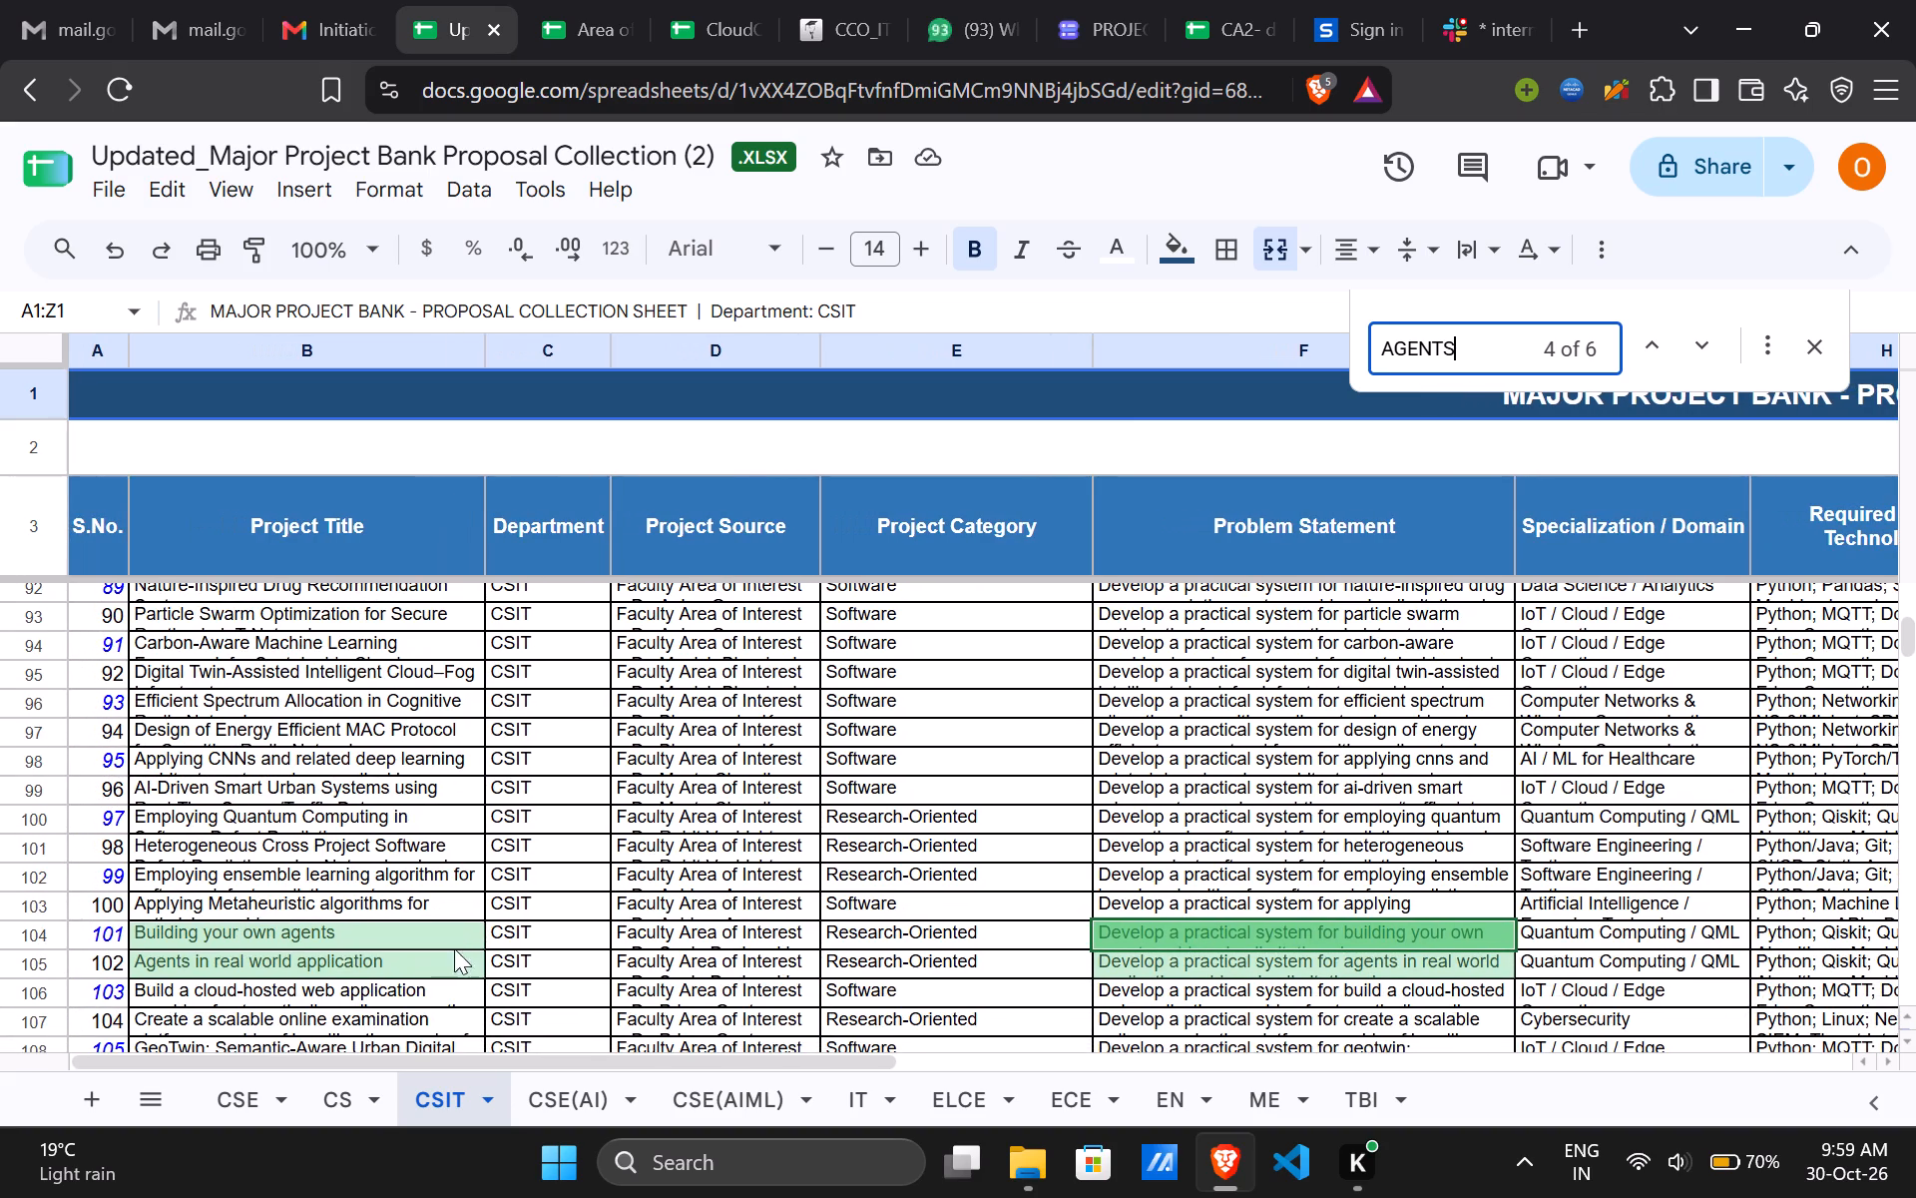
{"action": "left_click", "coordinate": [416, 963]}
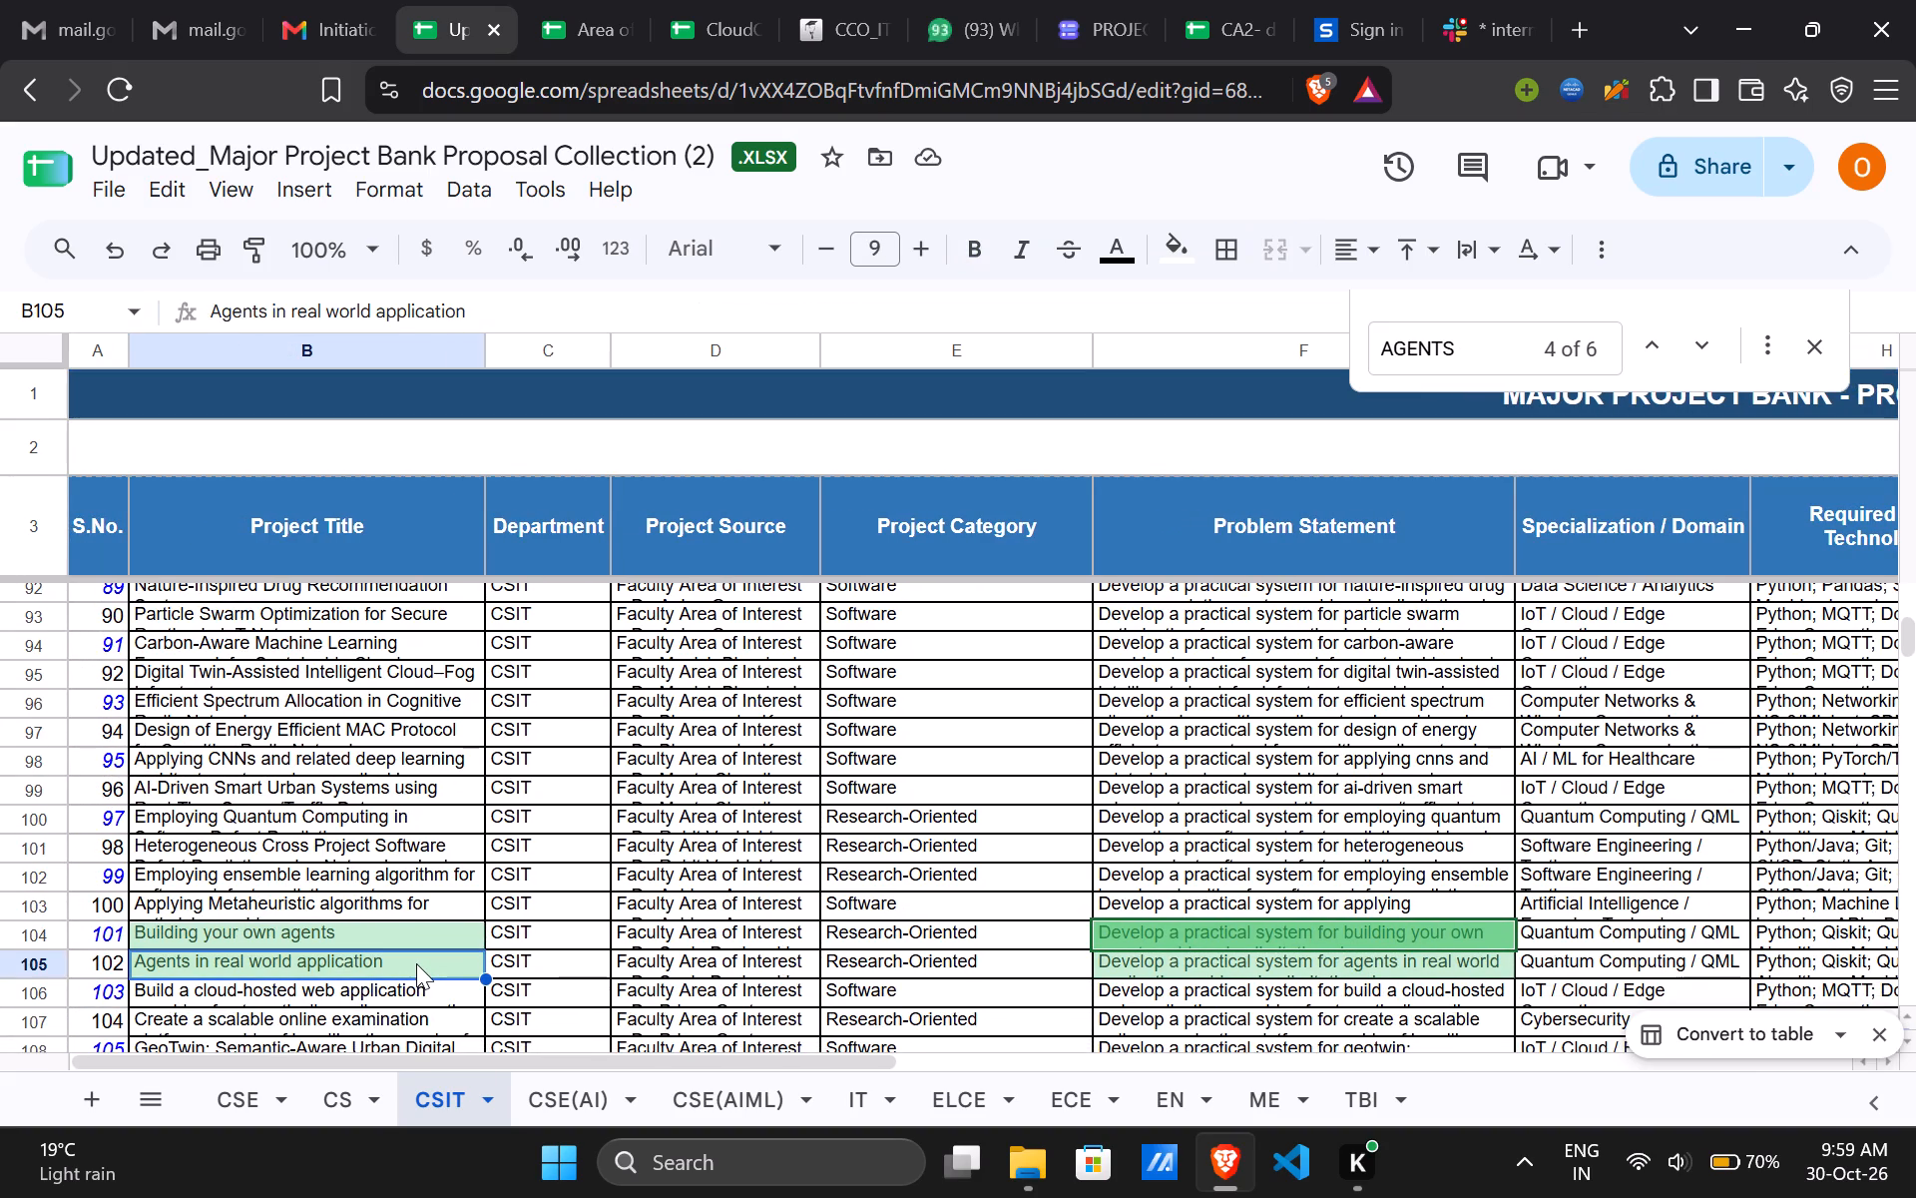
{"action": "left_click", "coordinate": [410, 947]}
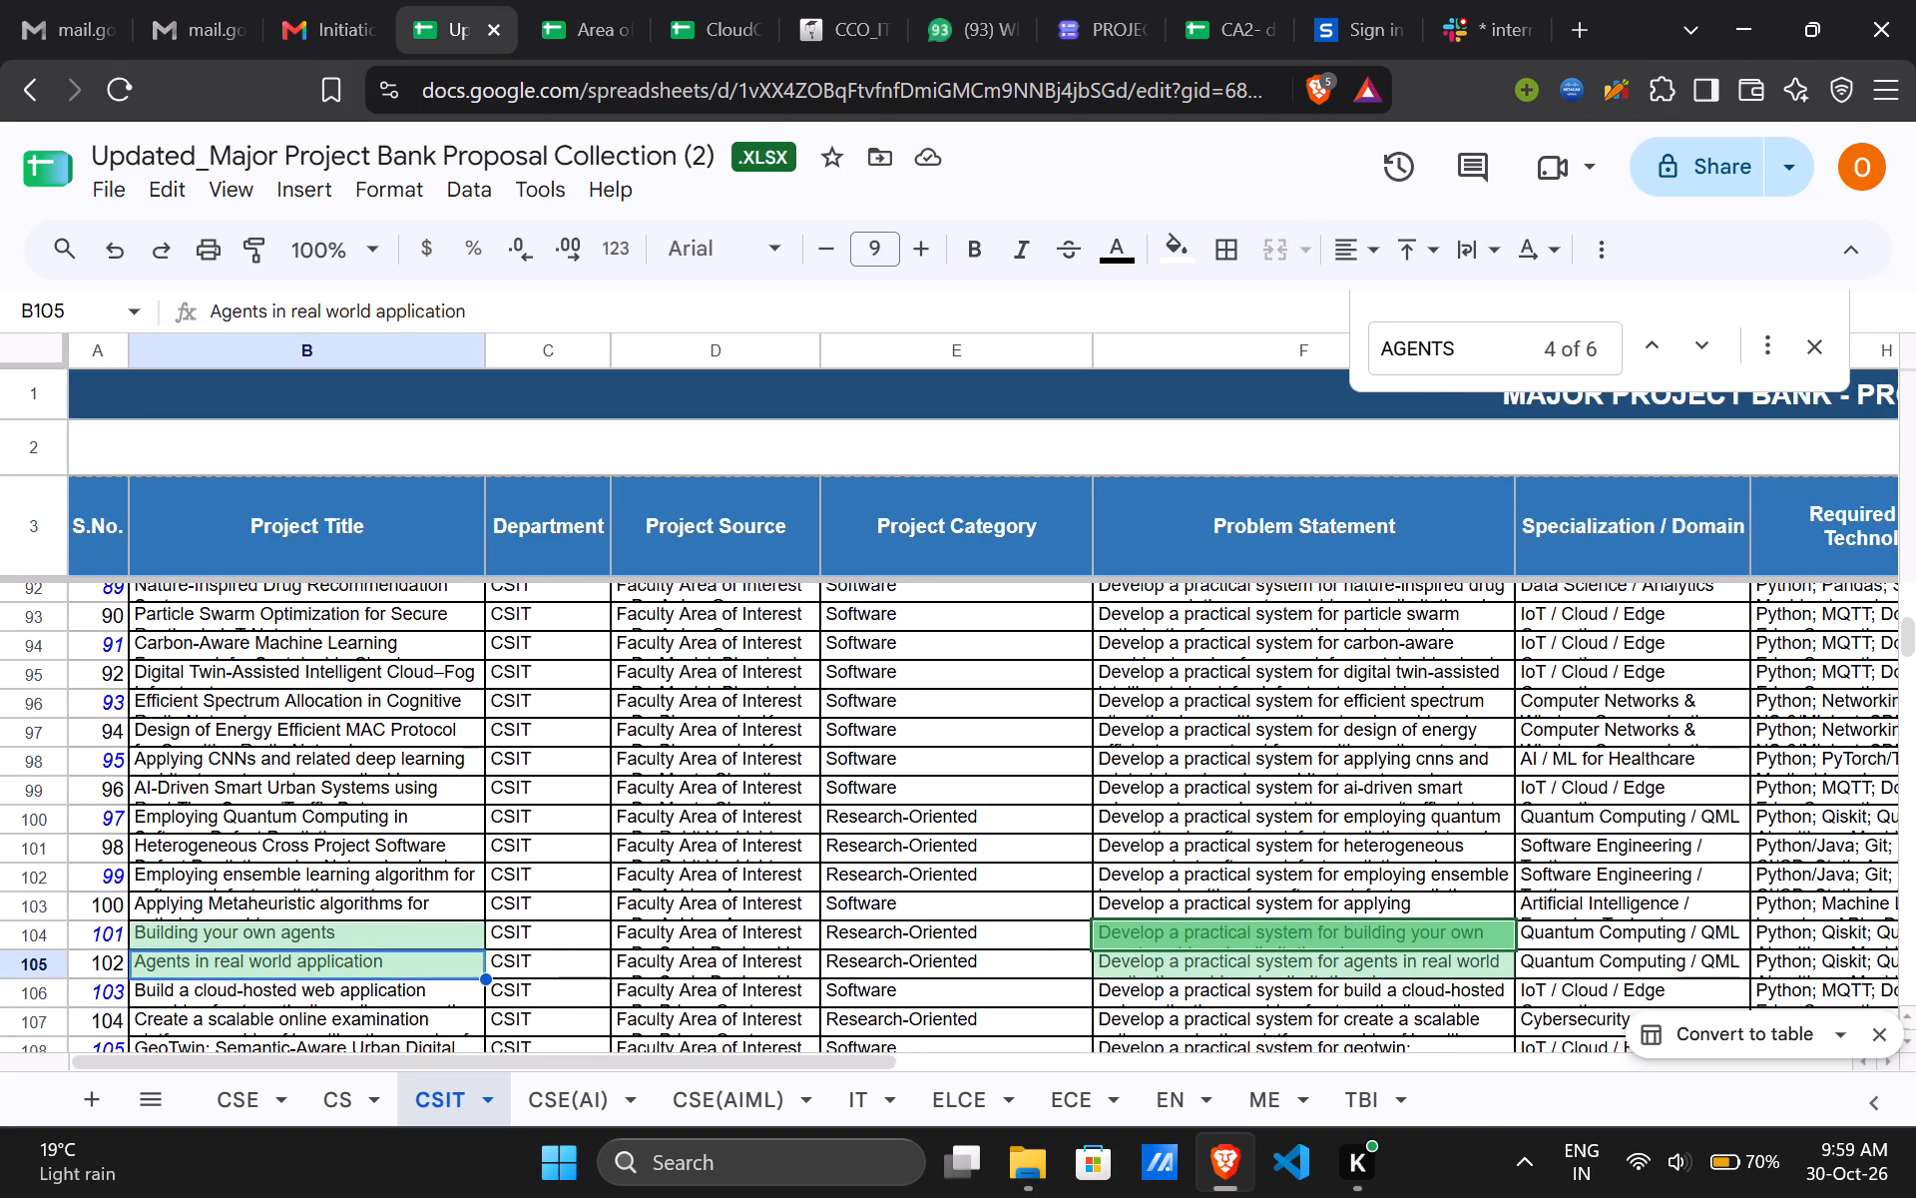
{"action": "left_click", "coordinate": [1176, 939]}
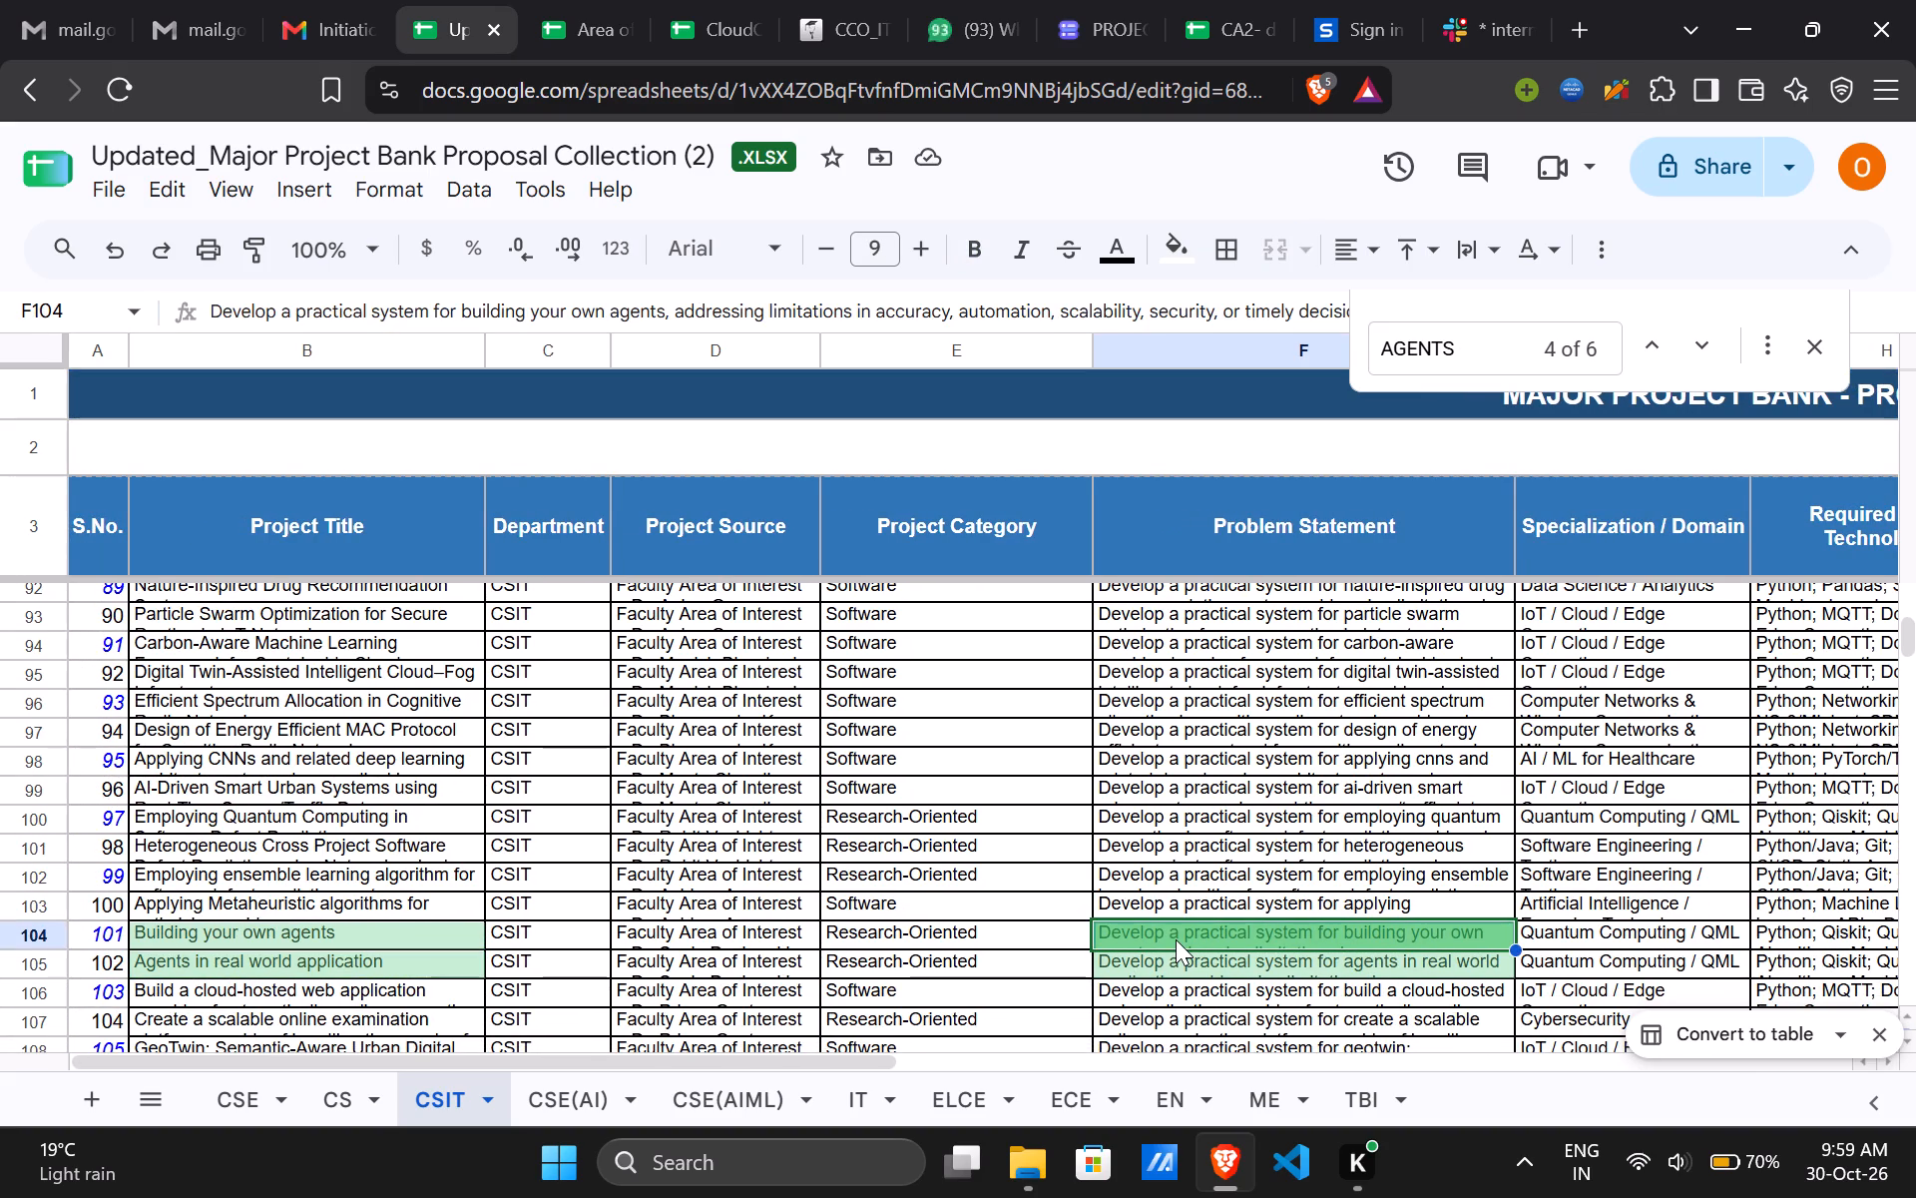
{"action": "left_click", "coordinate": [1177, 963]}
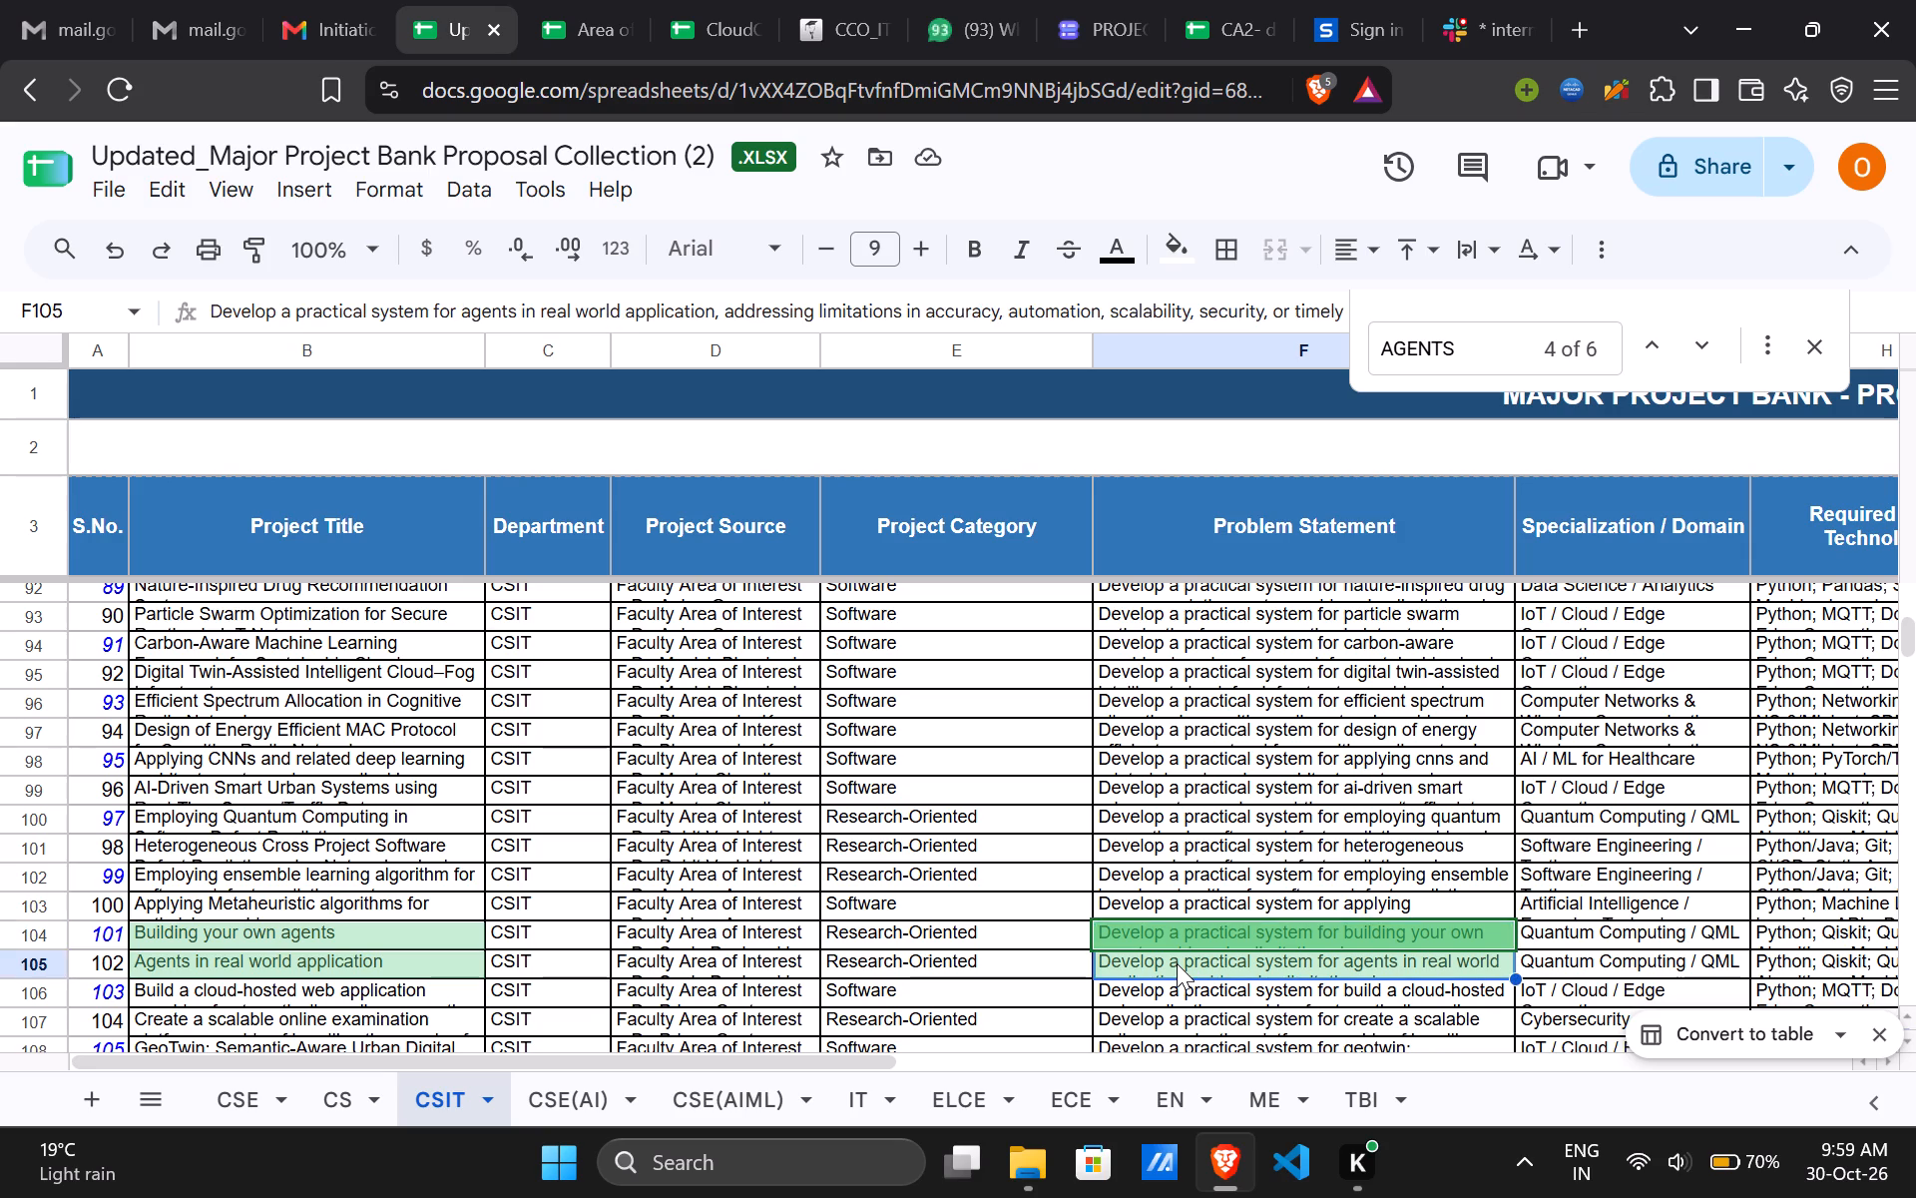
{"action": "left_click", "coordinate": [1788, 347]}
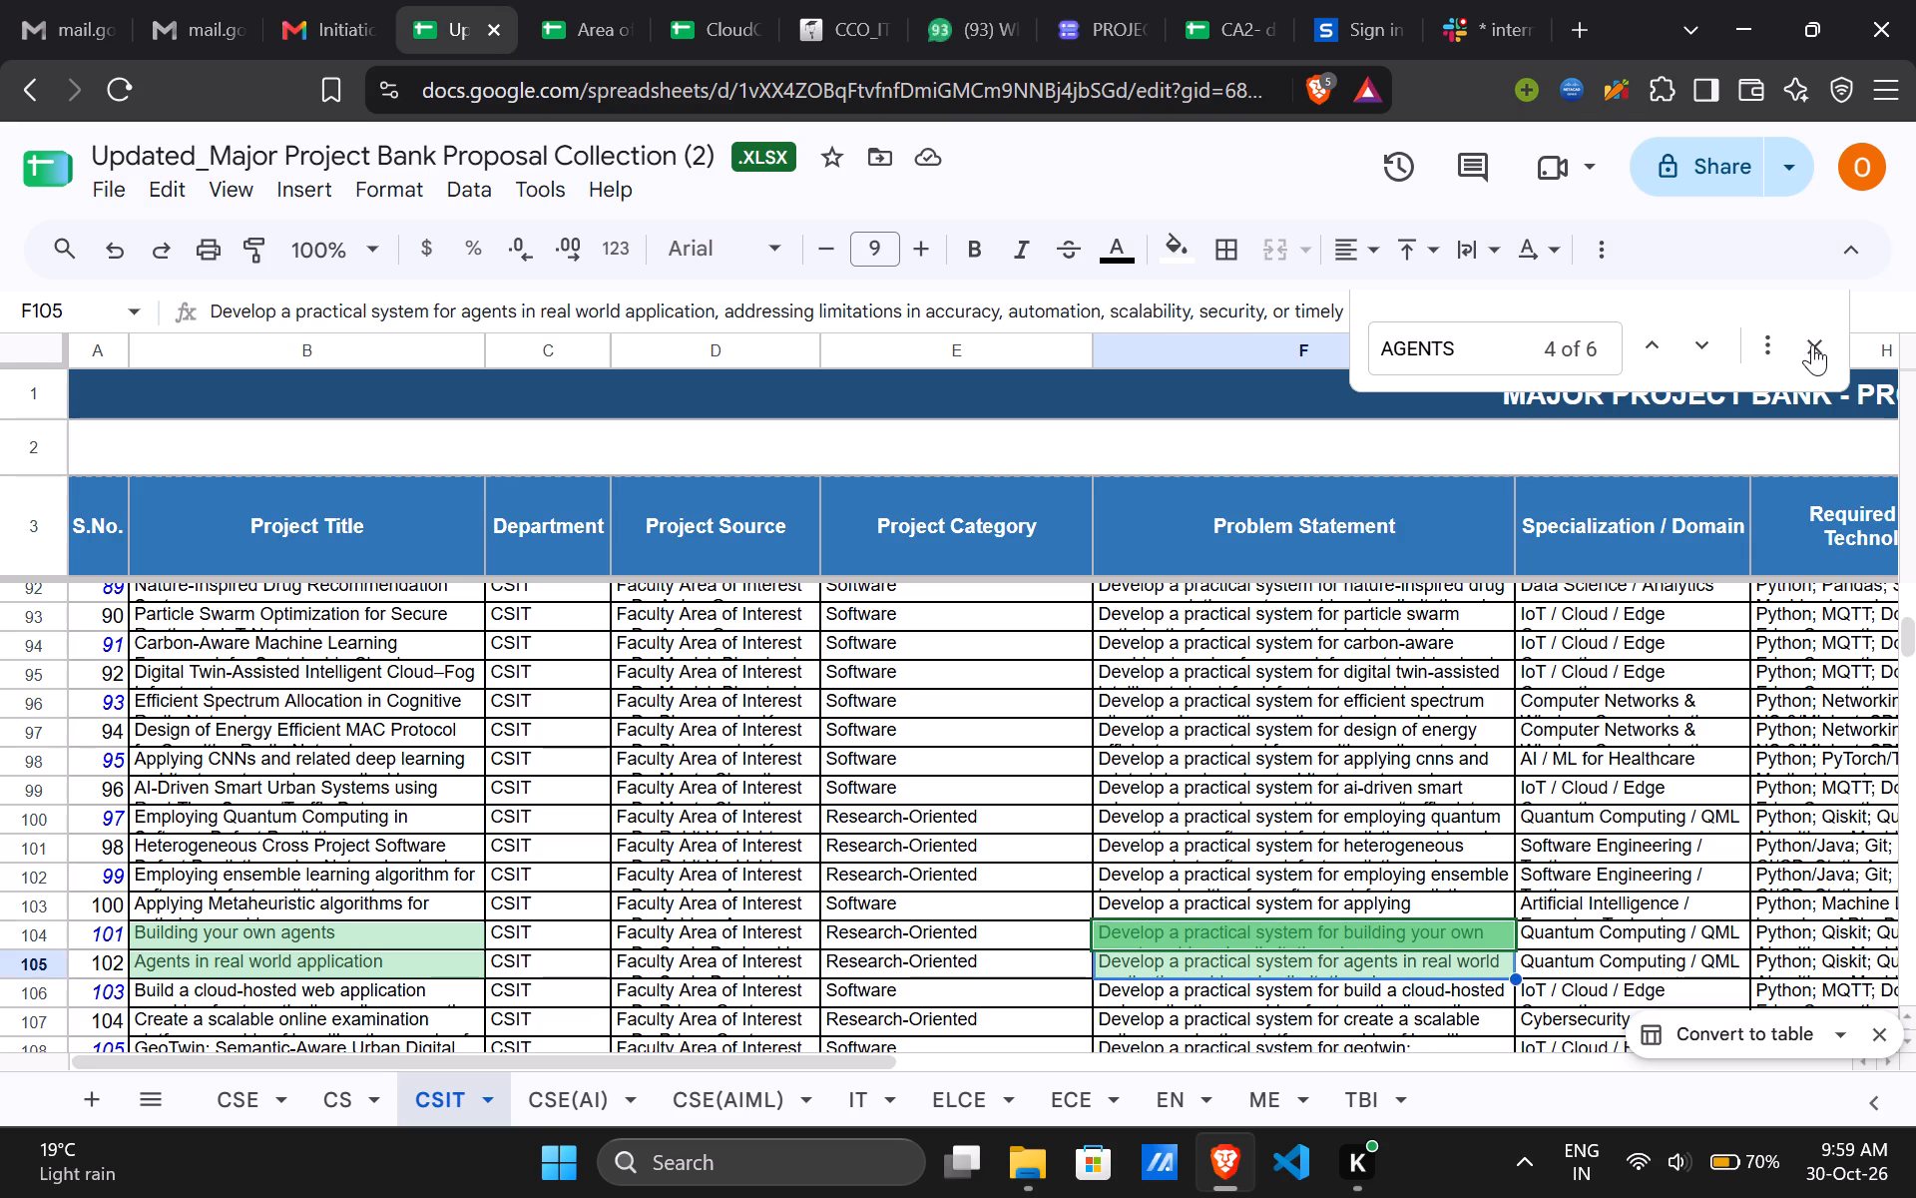
{"action": "left_click", "coordinate": [1815, 343]}
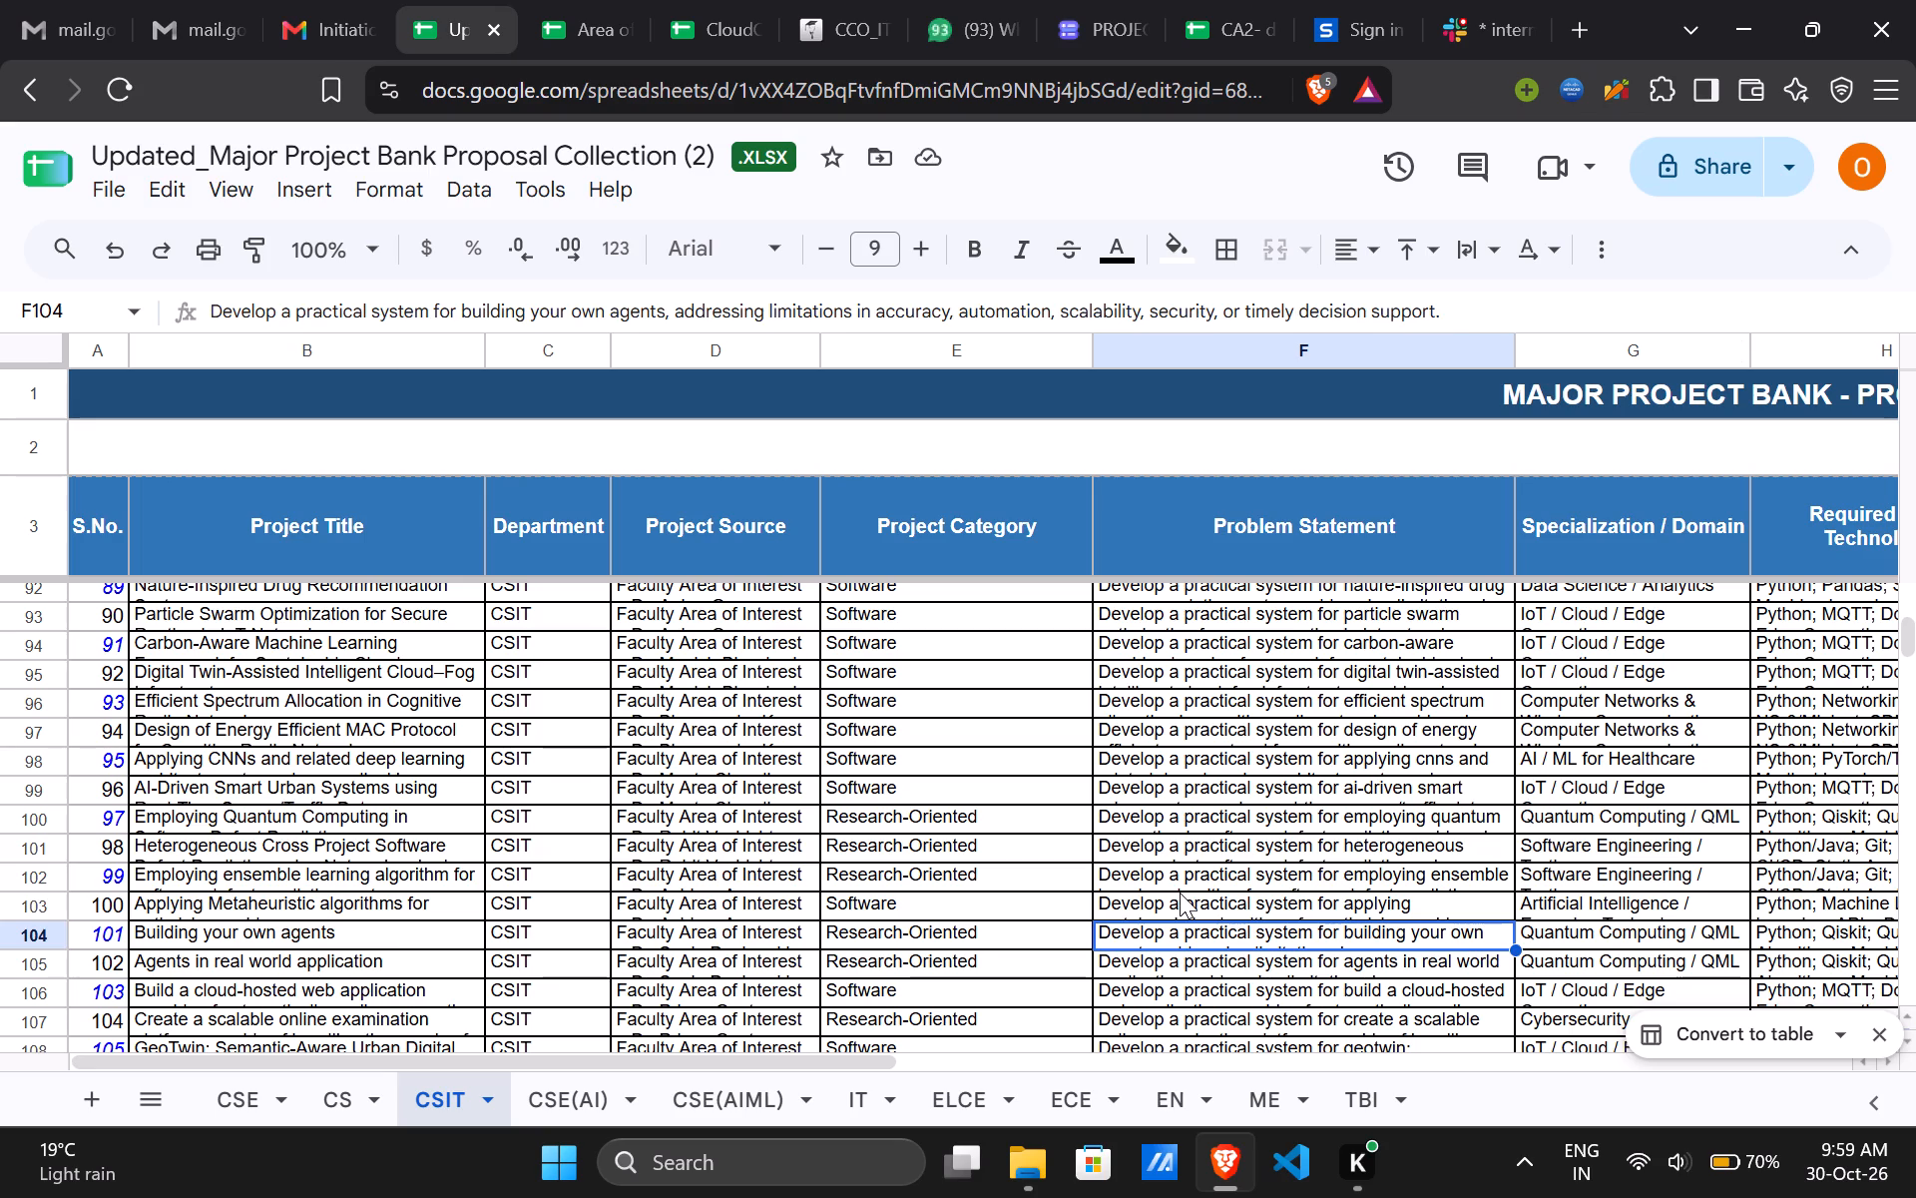
{"action": "key", "text": "Up"}
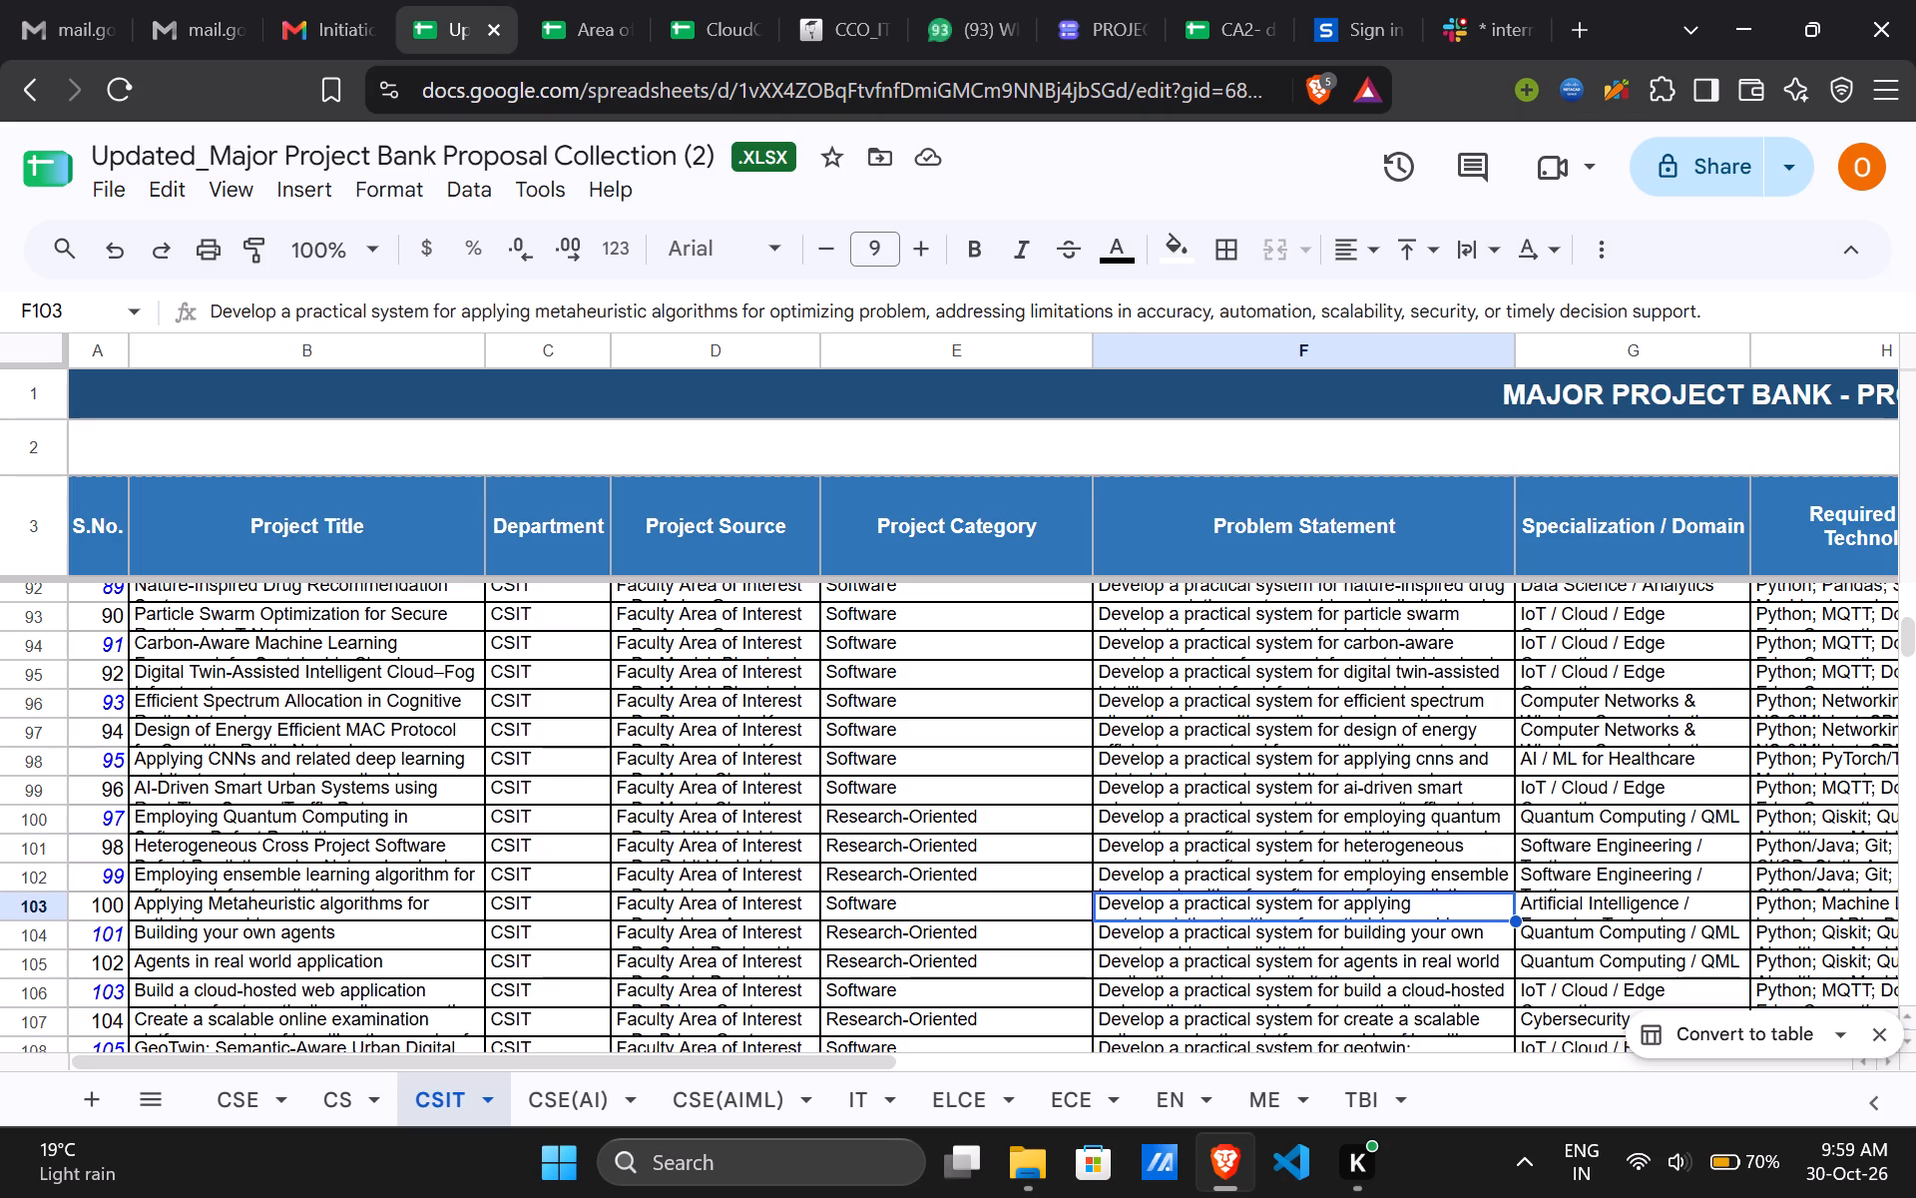
{"action": "key", "text": "Down"}
{"action": "key", "text": "Down"}
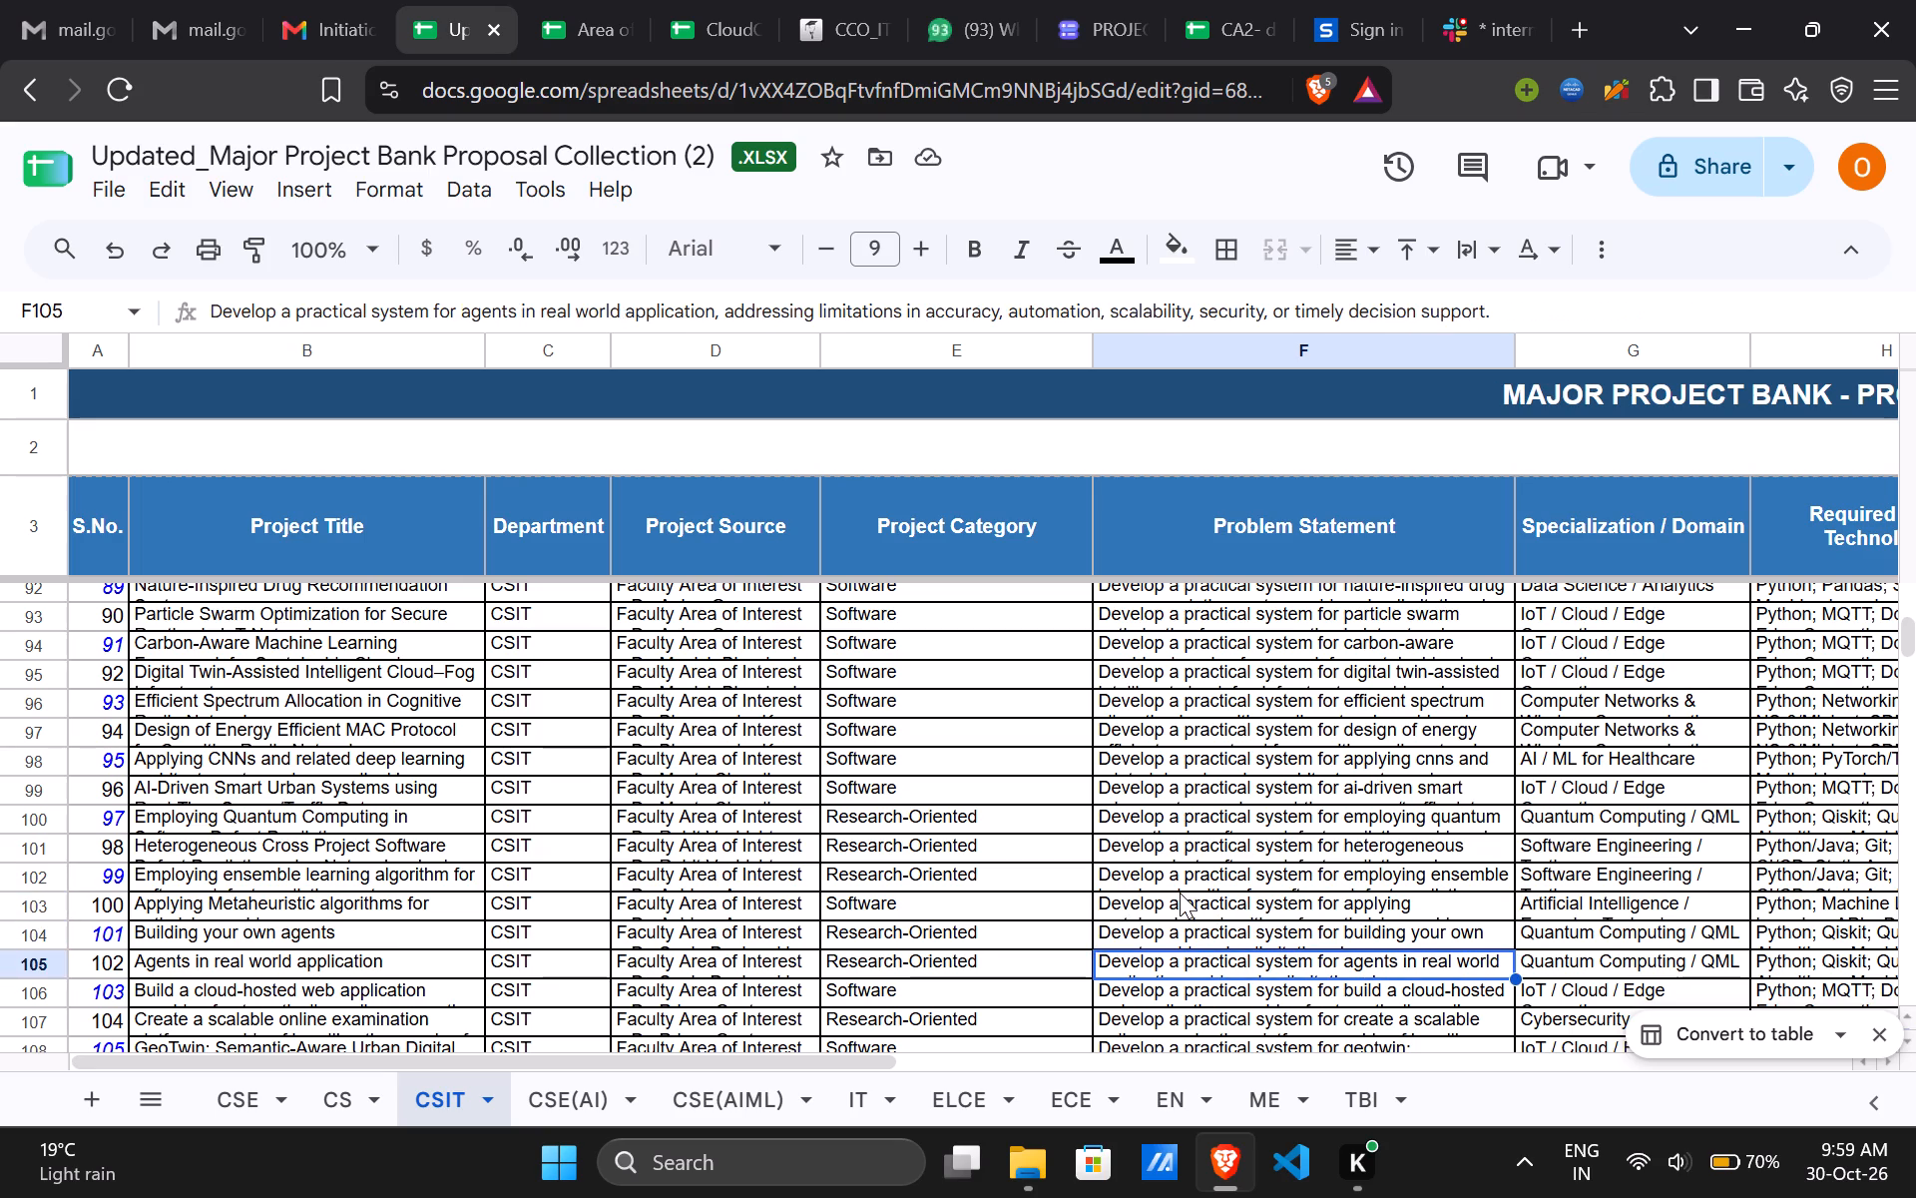
{"action": "key", "text": "Up"}
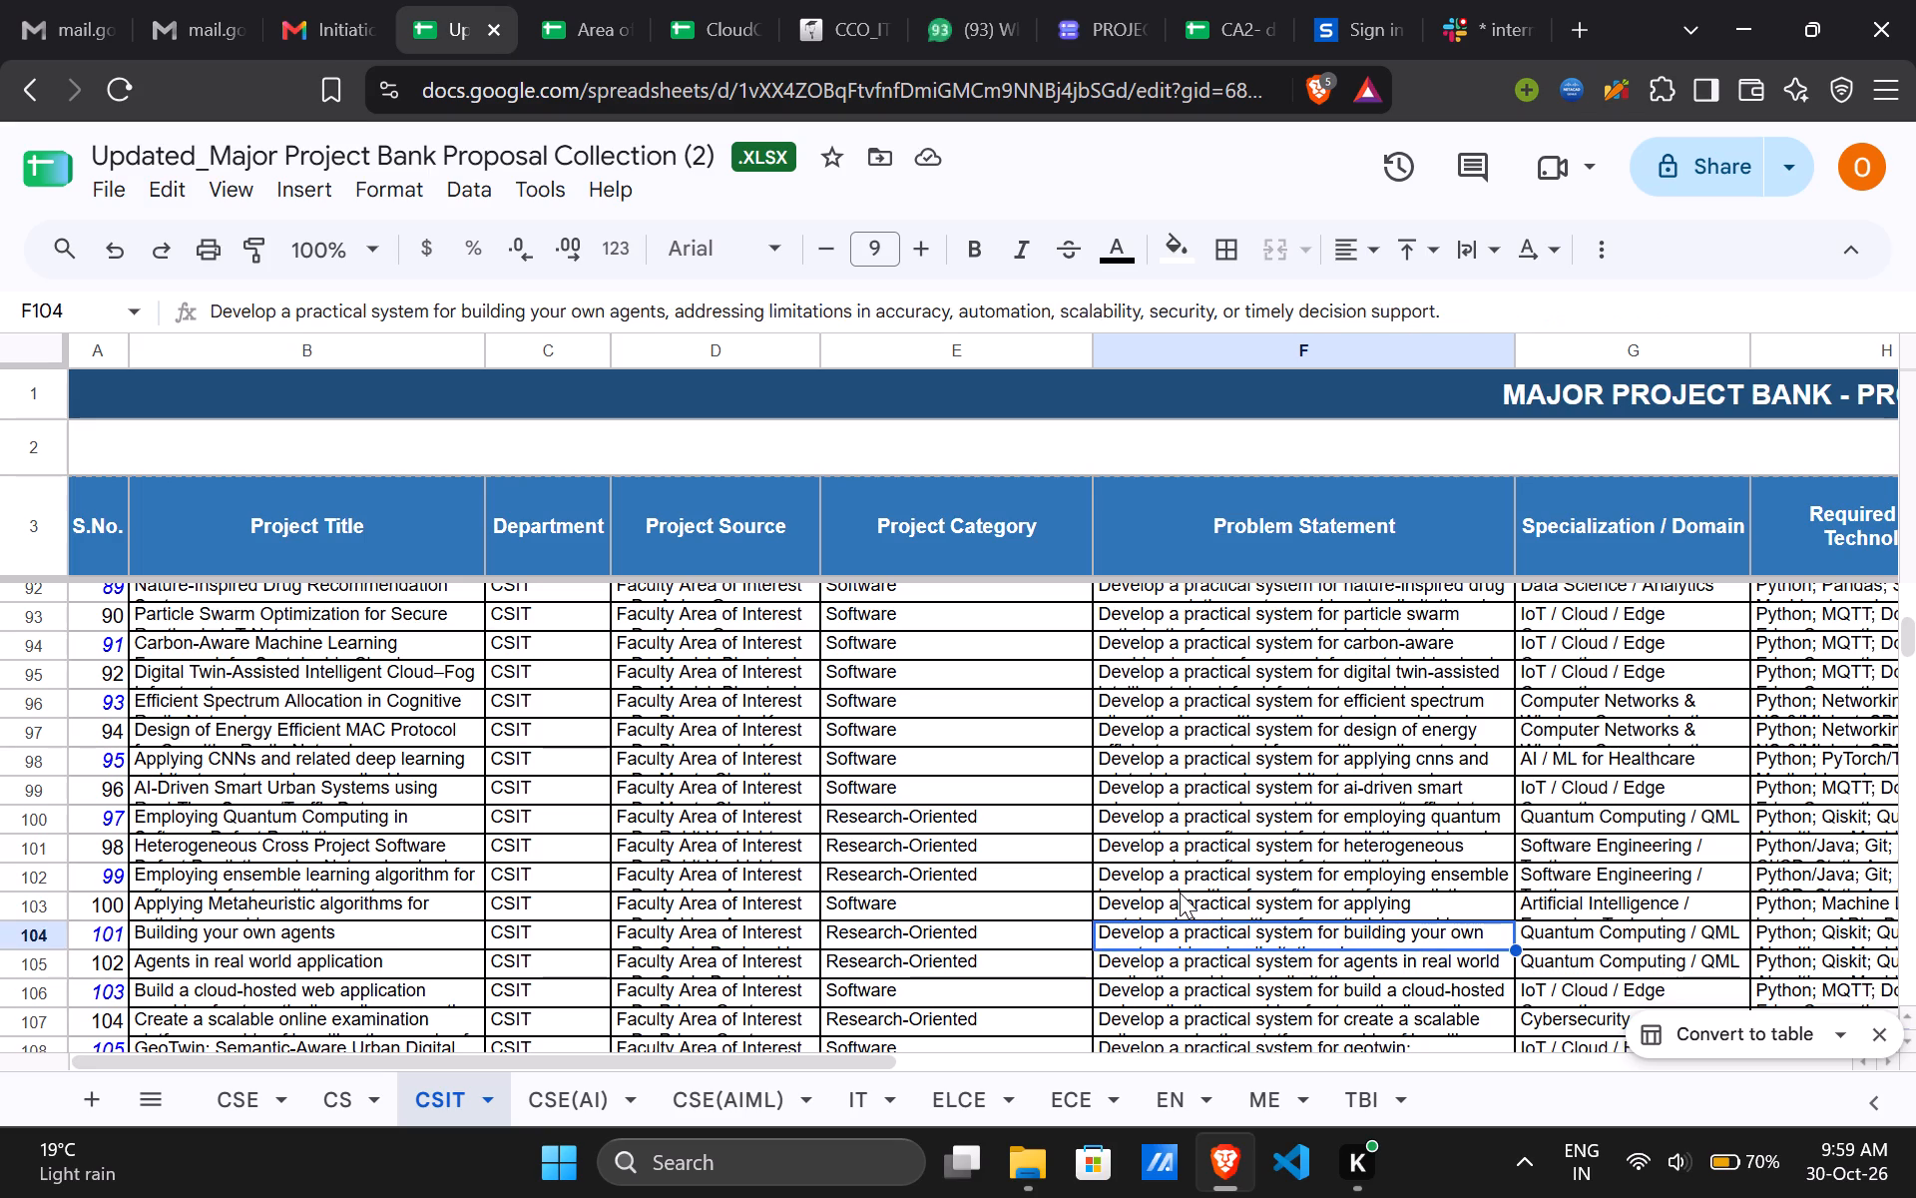
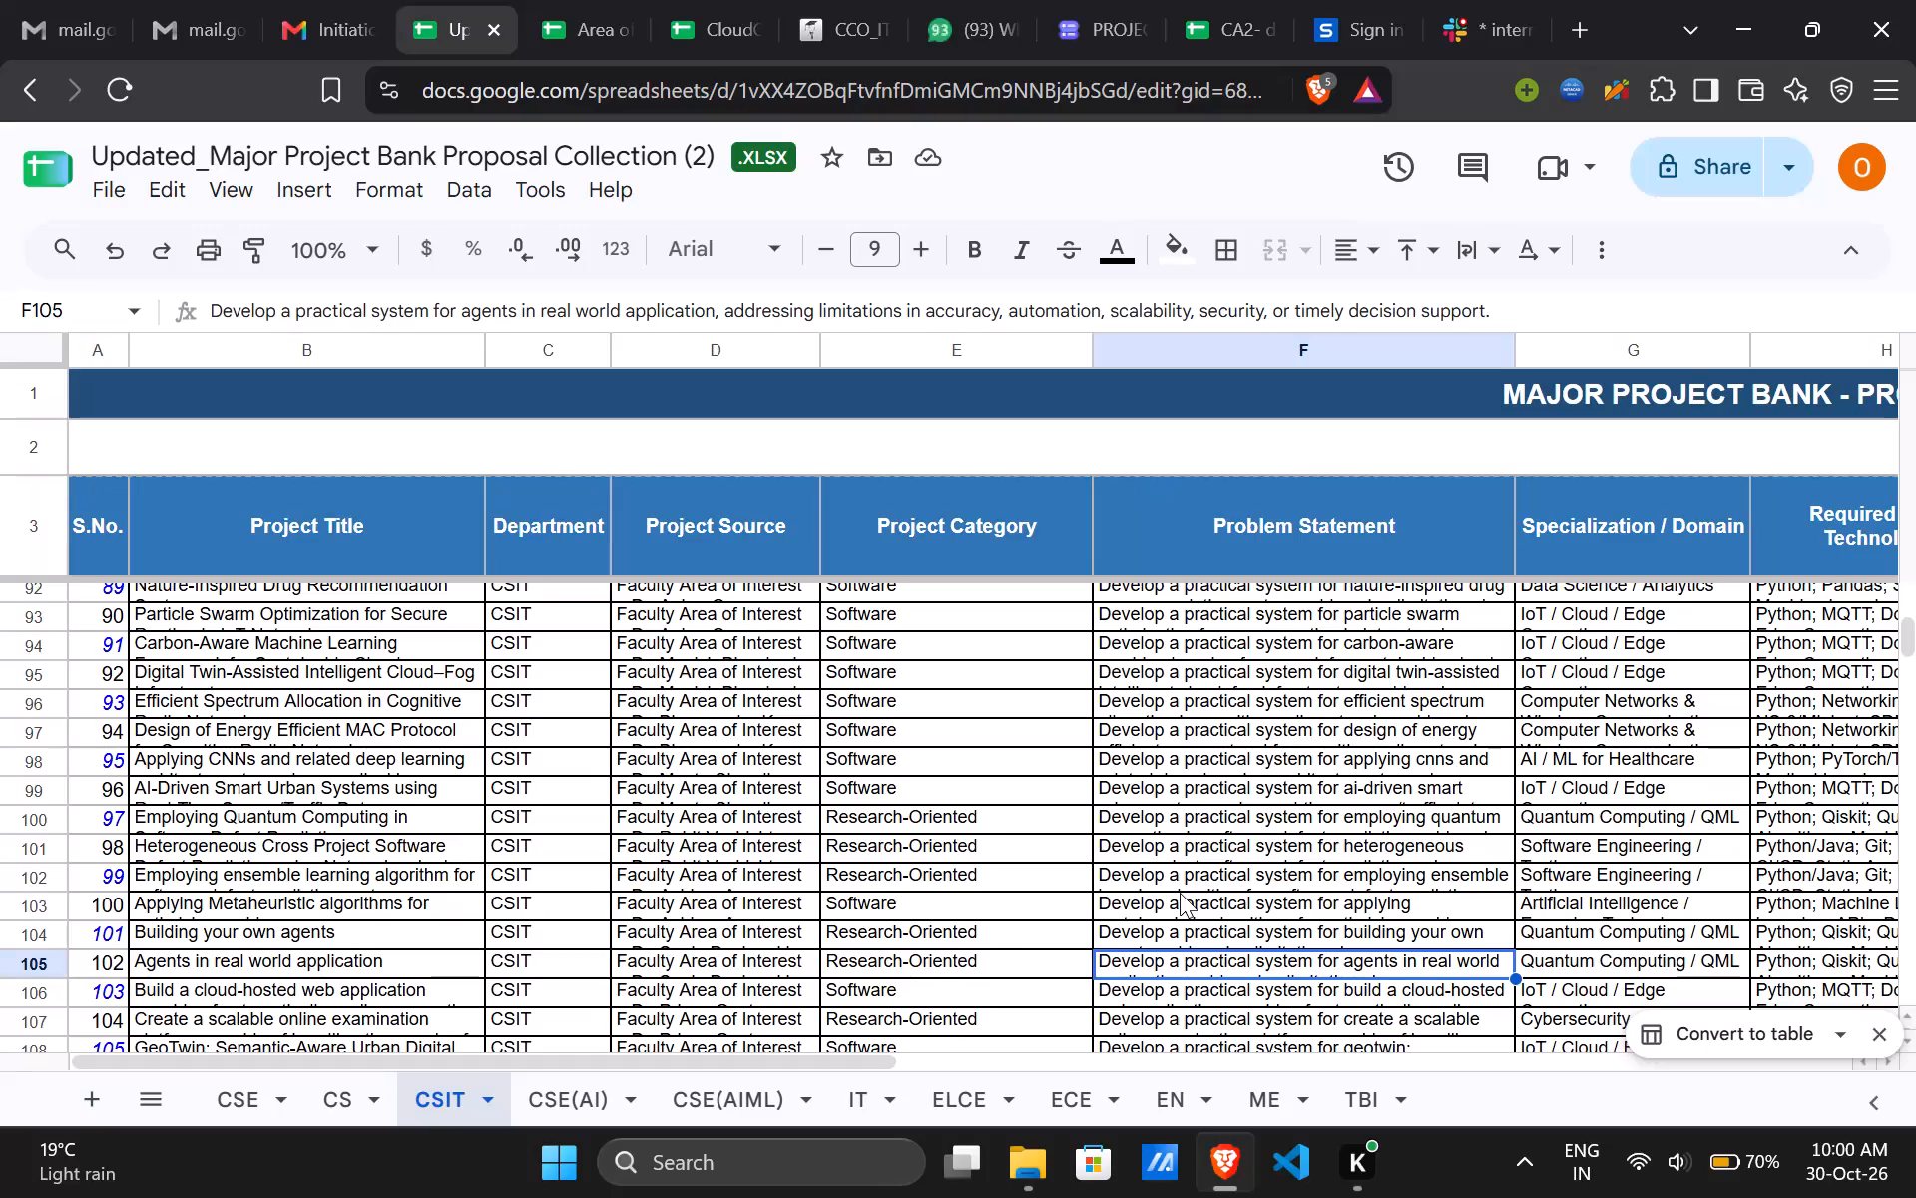
Copy the project title "Building your own agents" from row 104 of the CSIT project bank sheet.
{"action": "key", "text": "Up"}
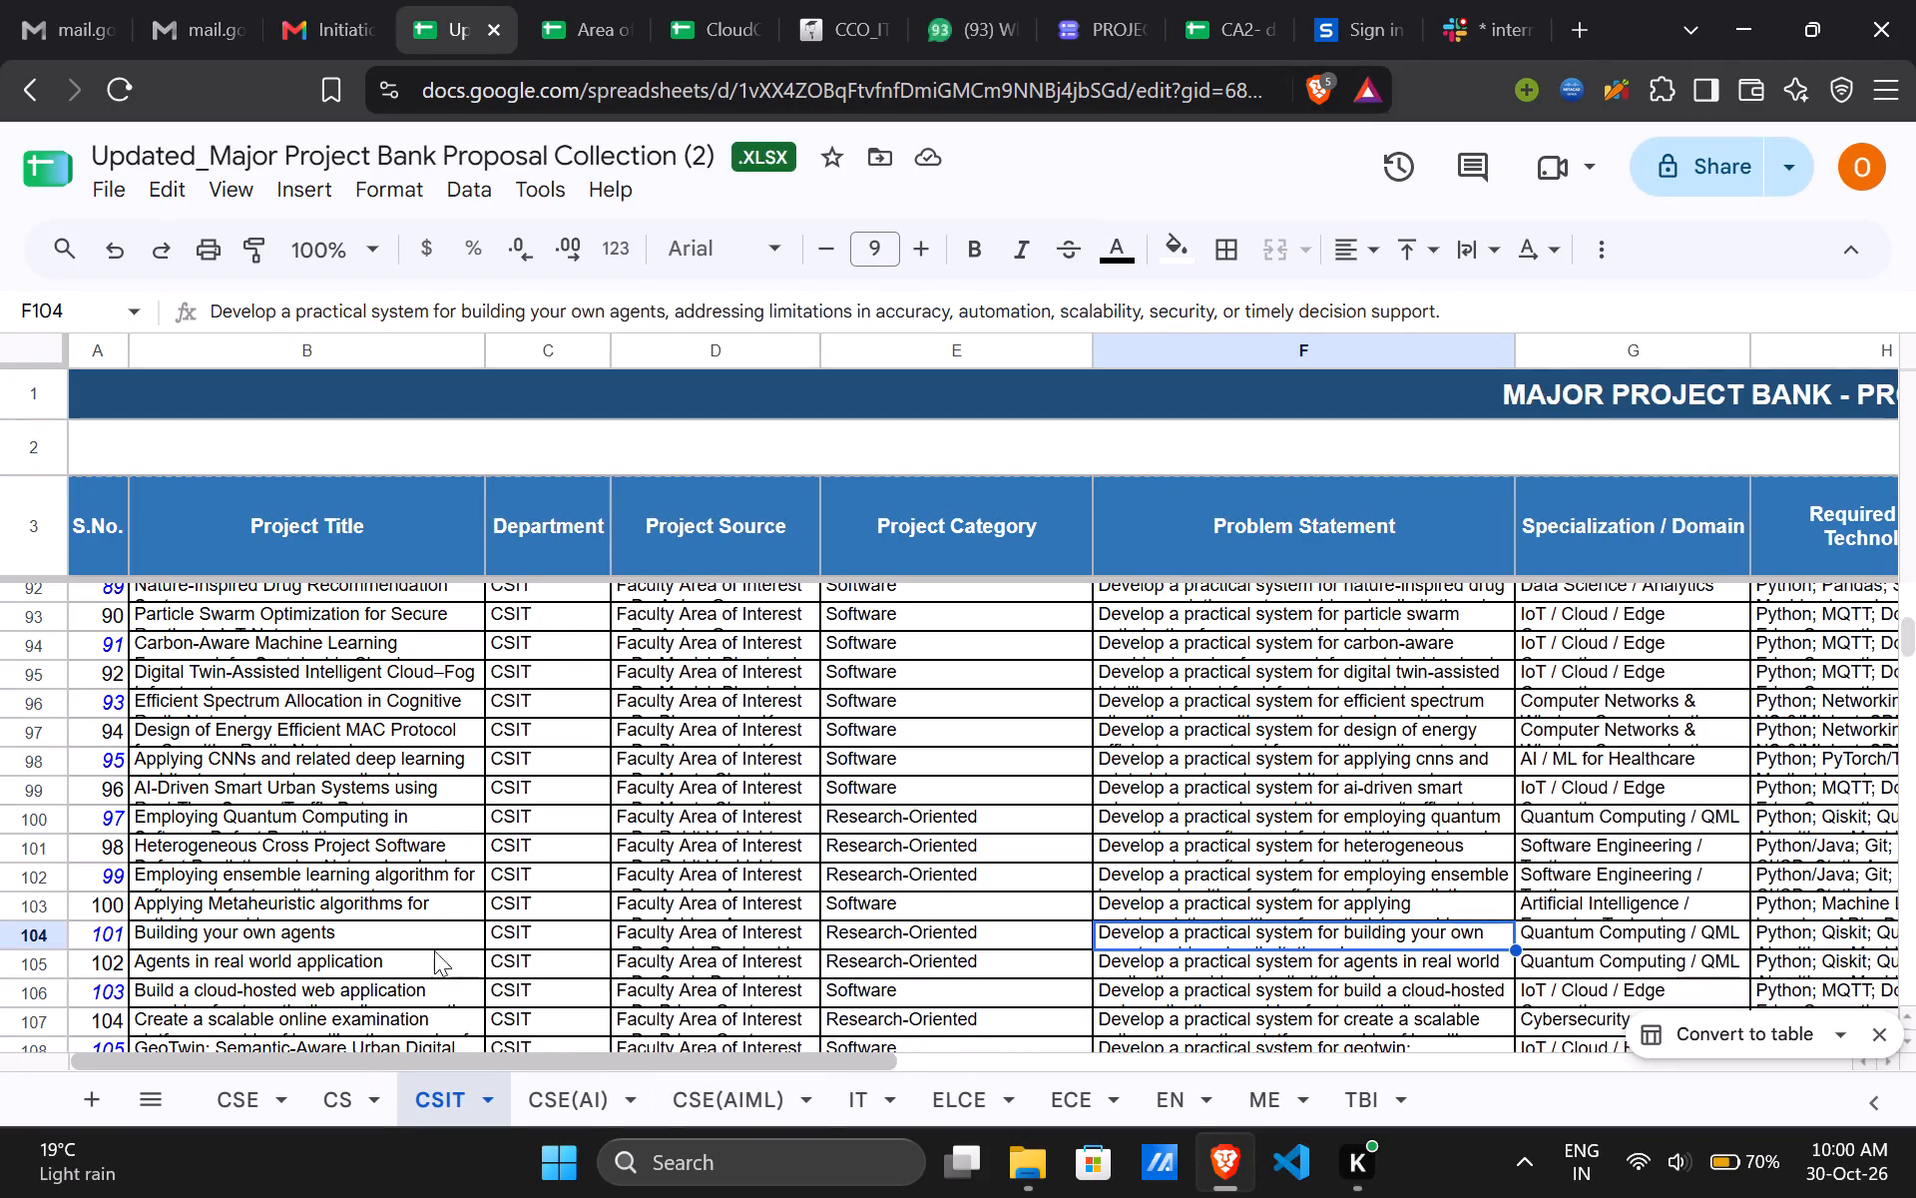
{"action": "left_click", "coordinate": [377, 929]}
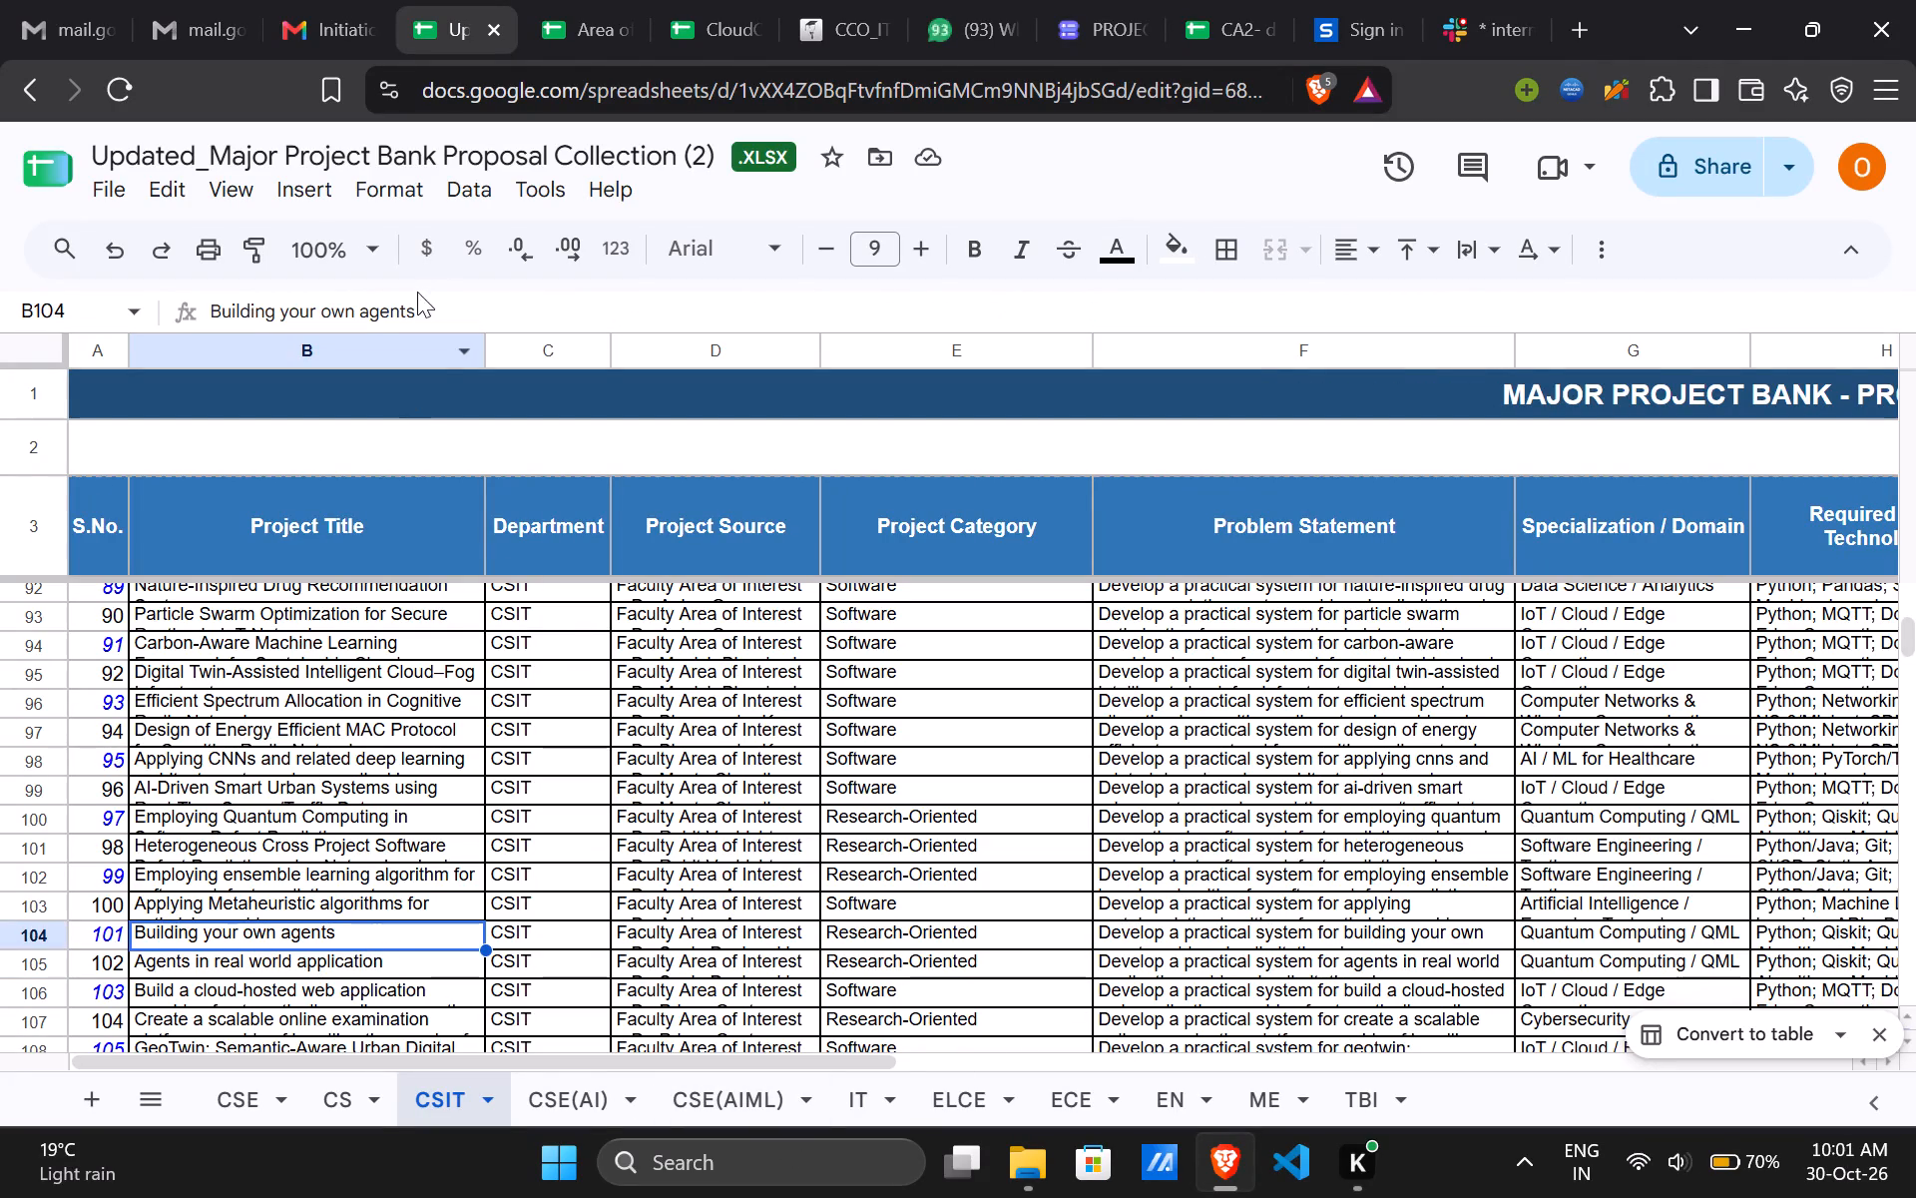
{"action": "left_click_drag", "start_coordinate": [415, 319], "coordinate": [205, 315]}
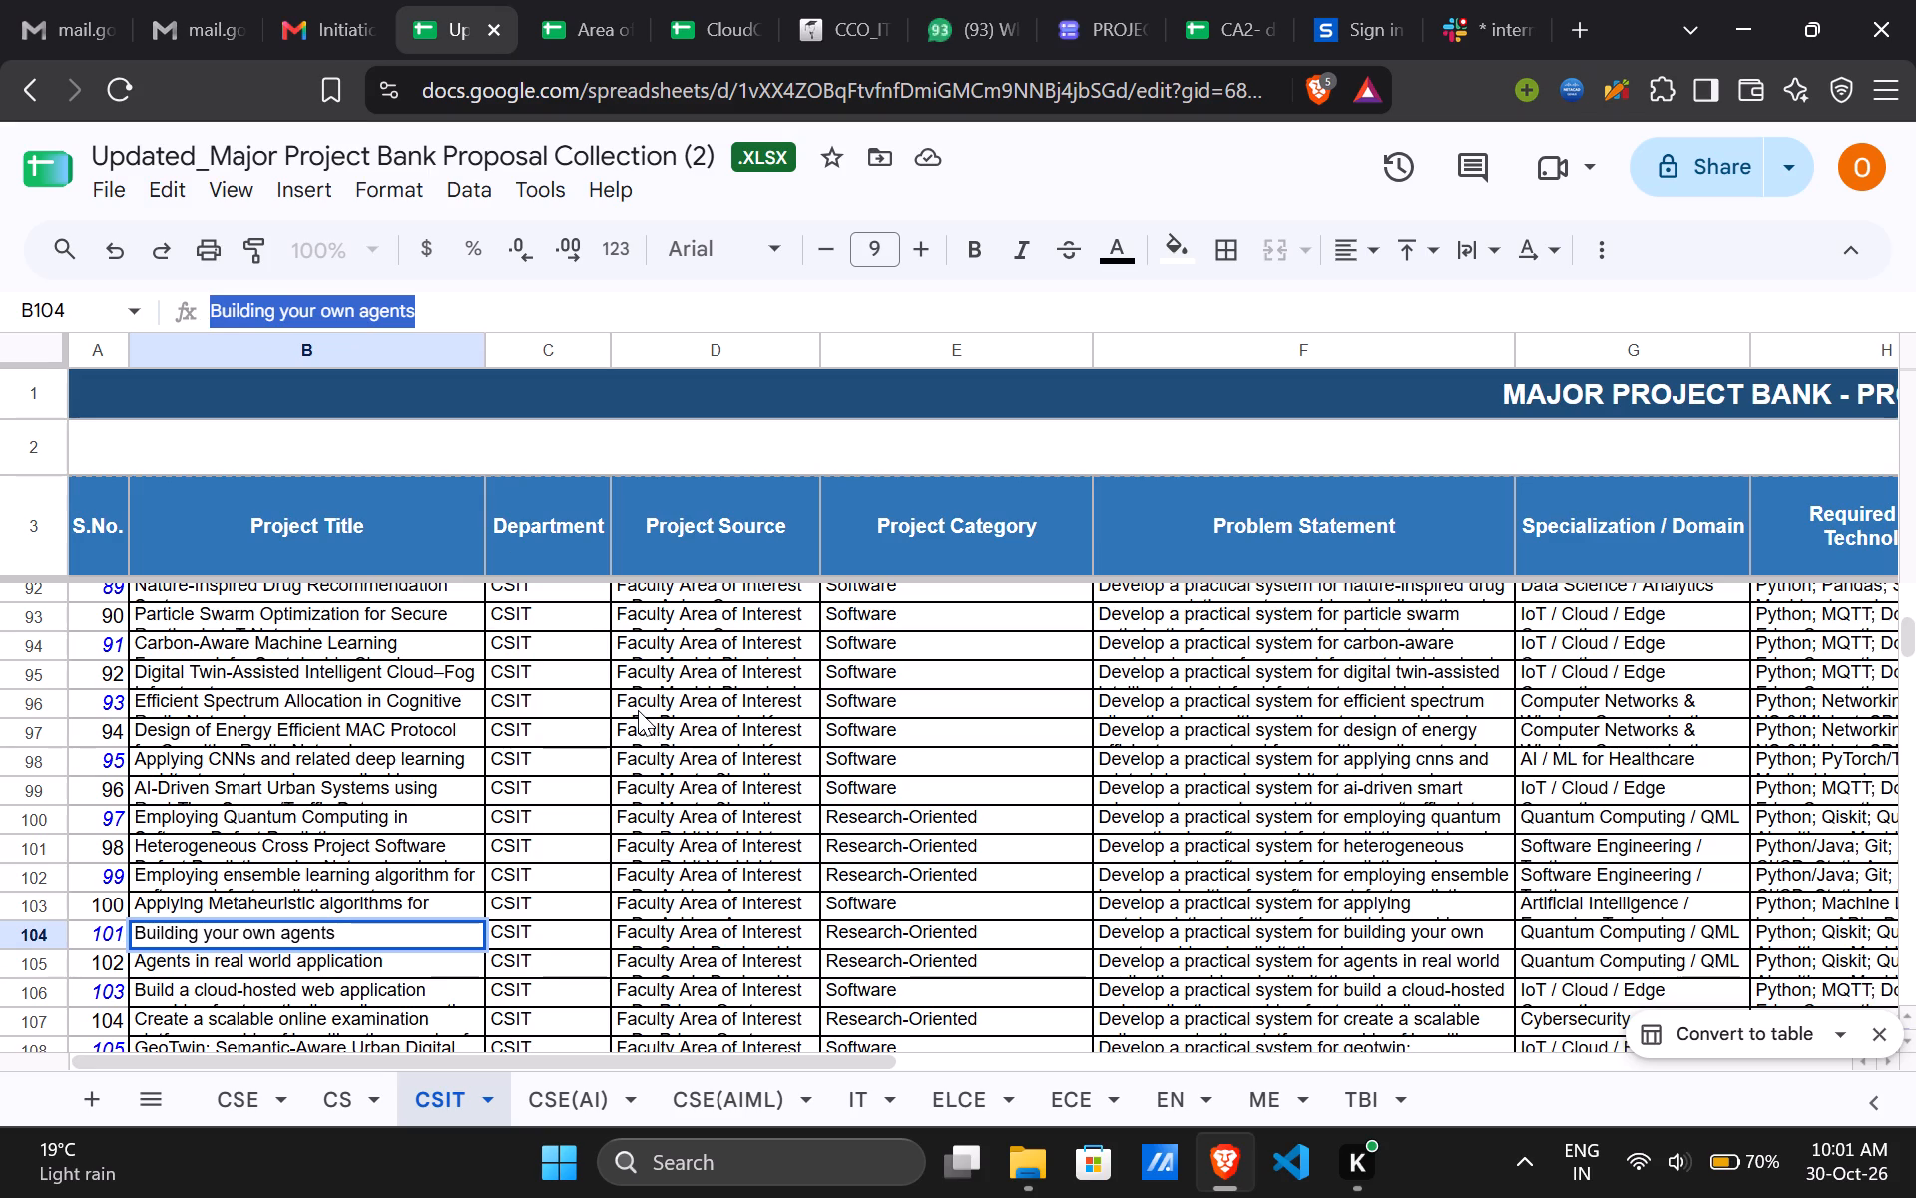
{"action": "key", "text": "ctrl+c"}
{"action": "key", "text": "ctrl+c"}
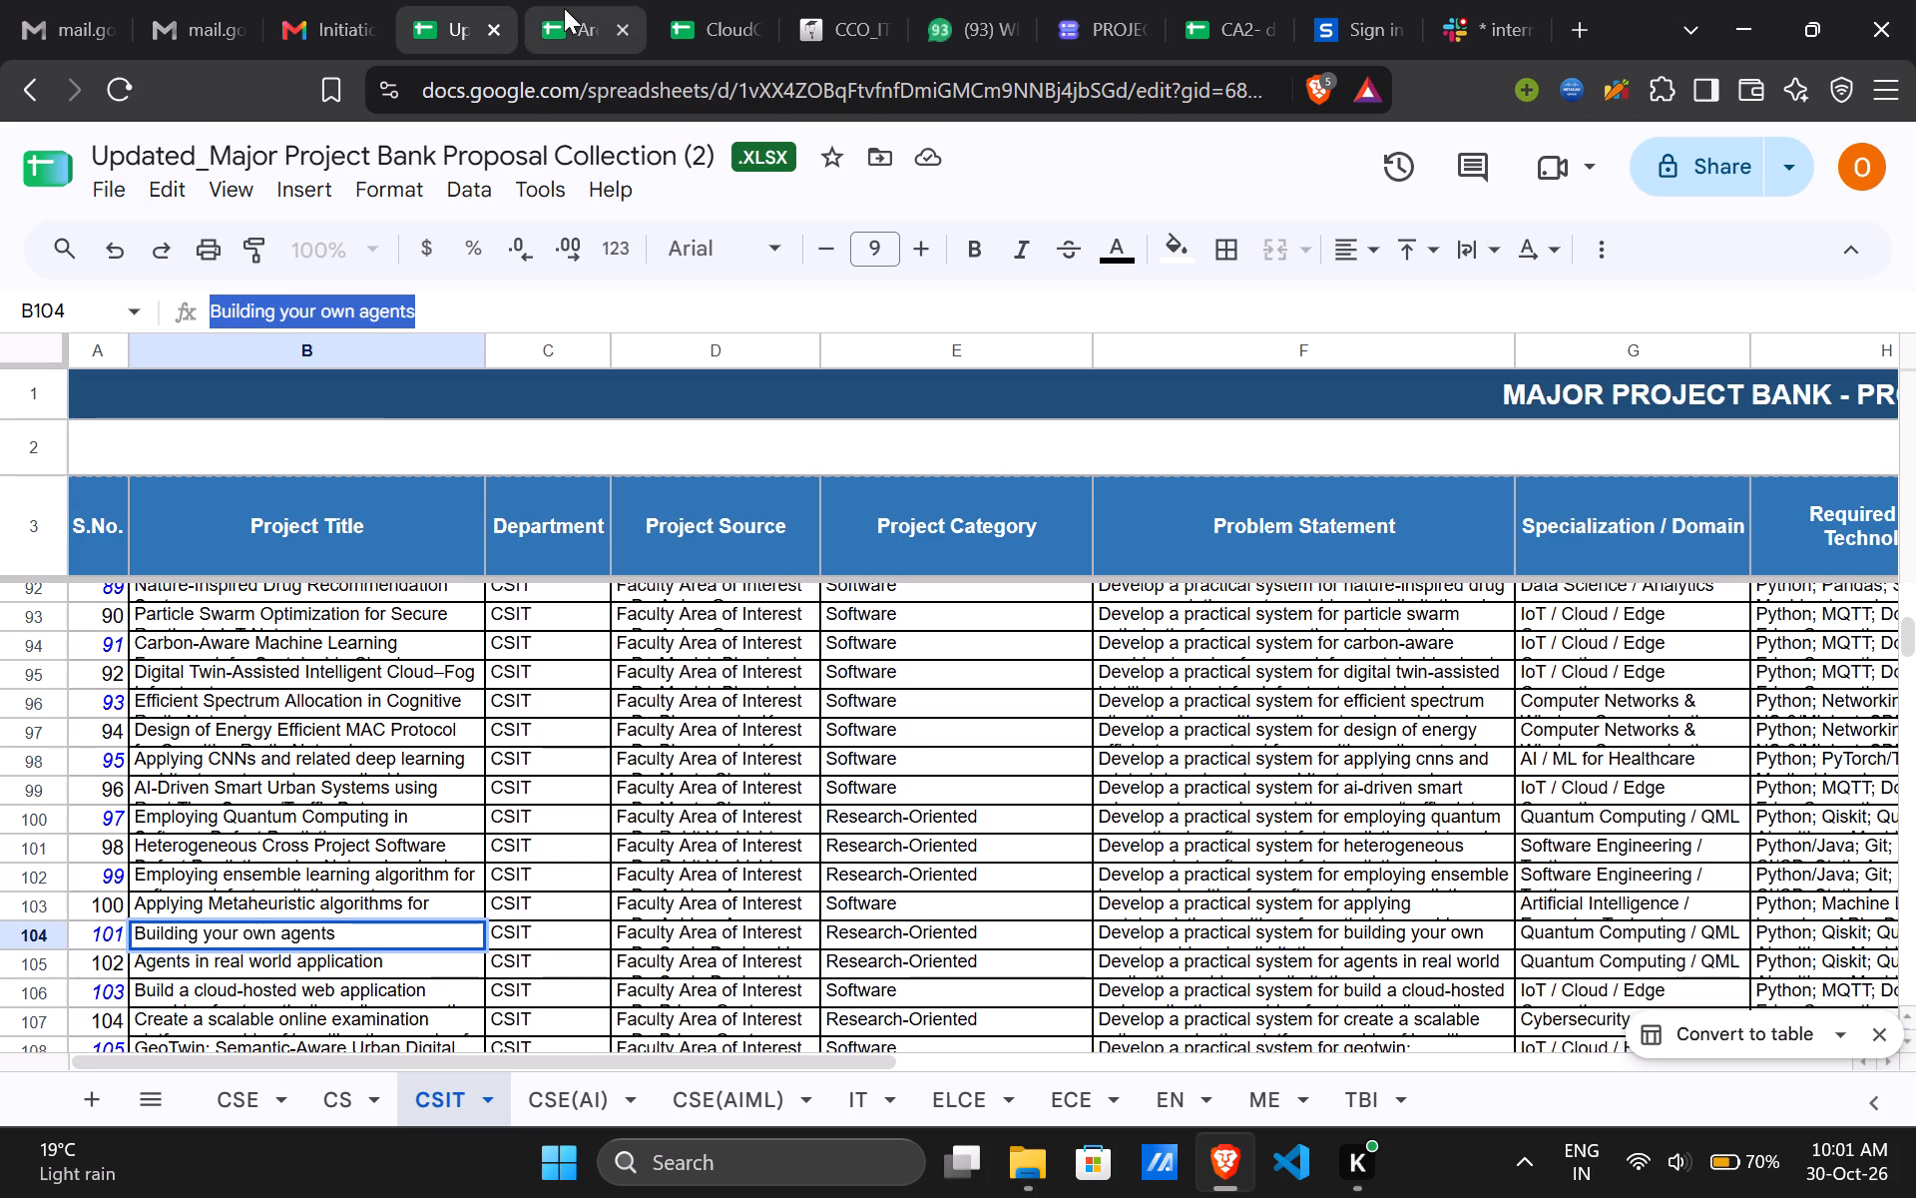
{"action": "left_click", "coordinate": [564, 8]}
{"action": "left_click", "coordinate": [471, 0]}
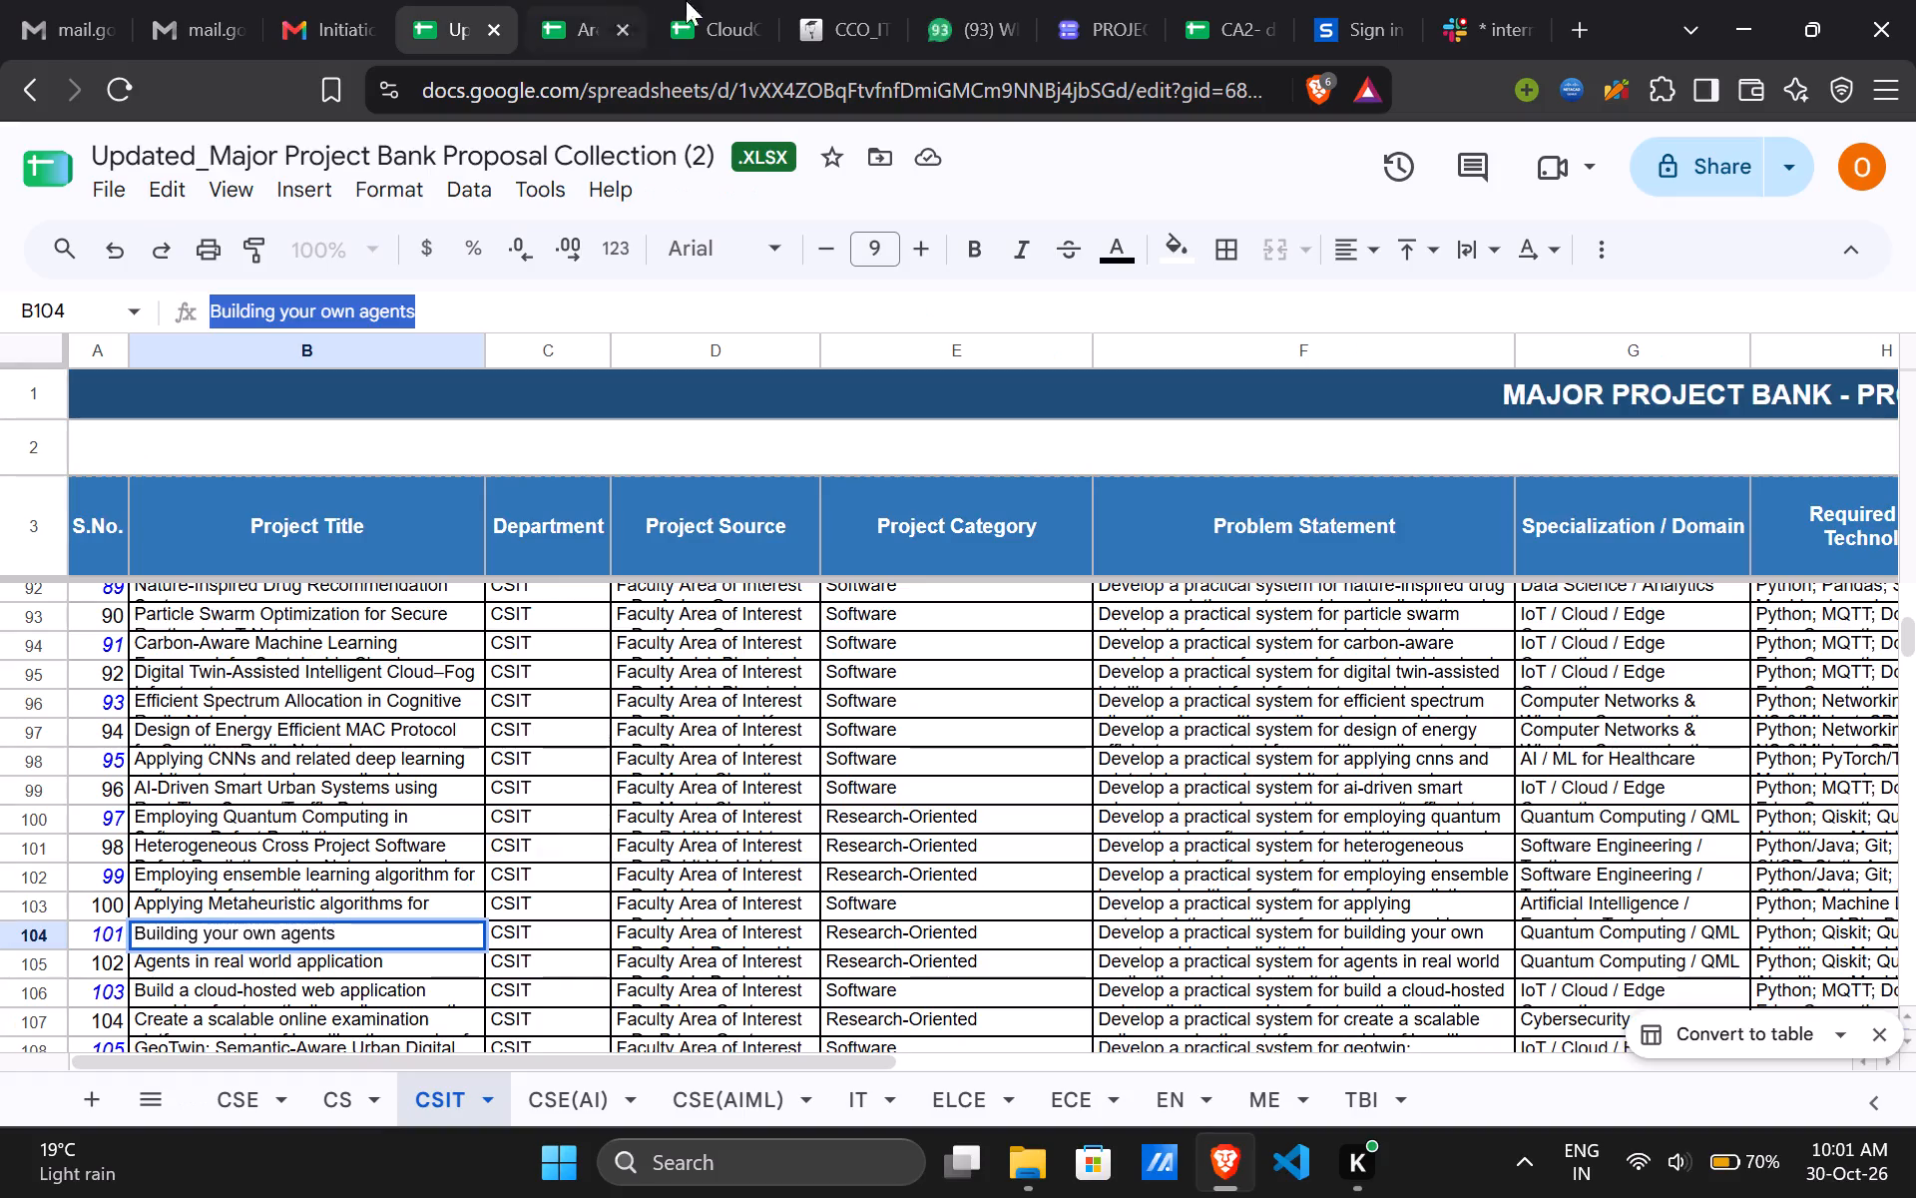
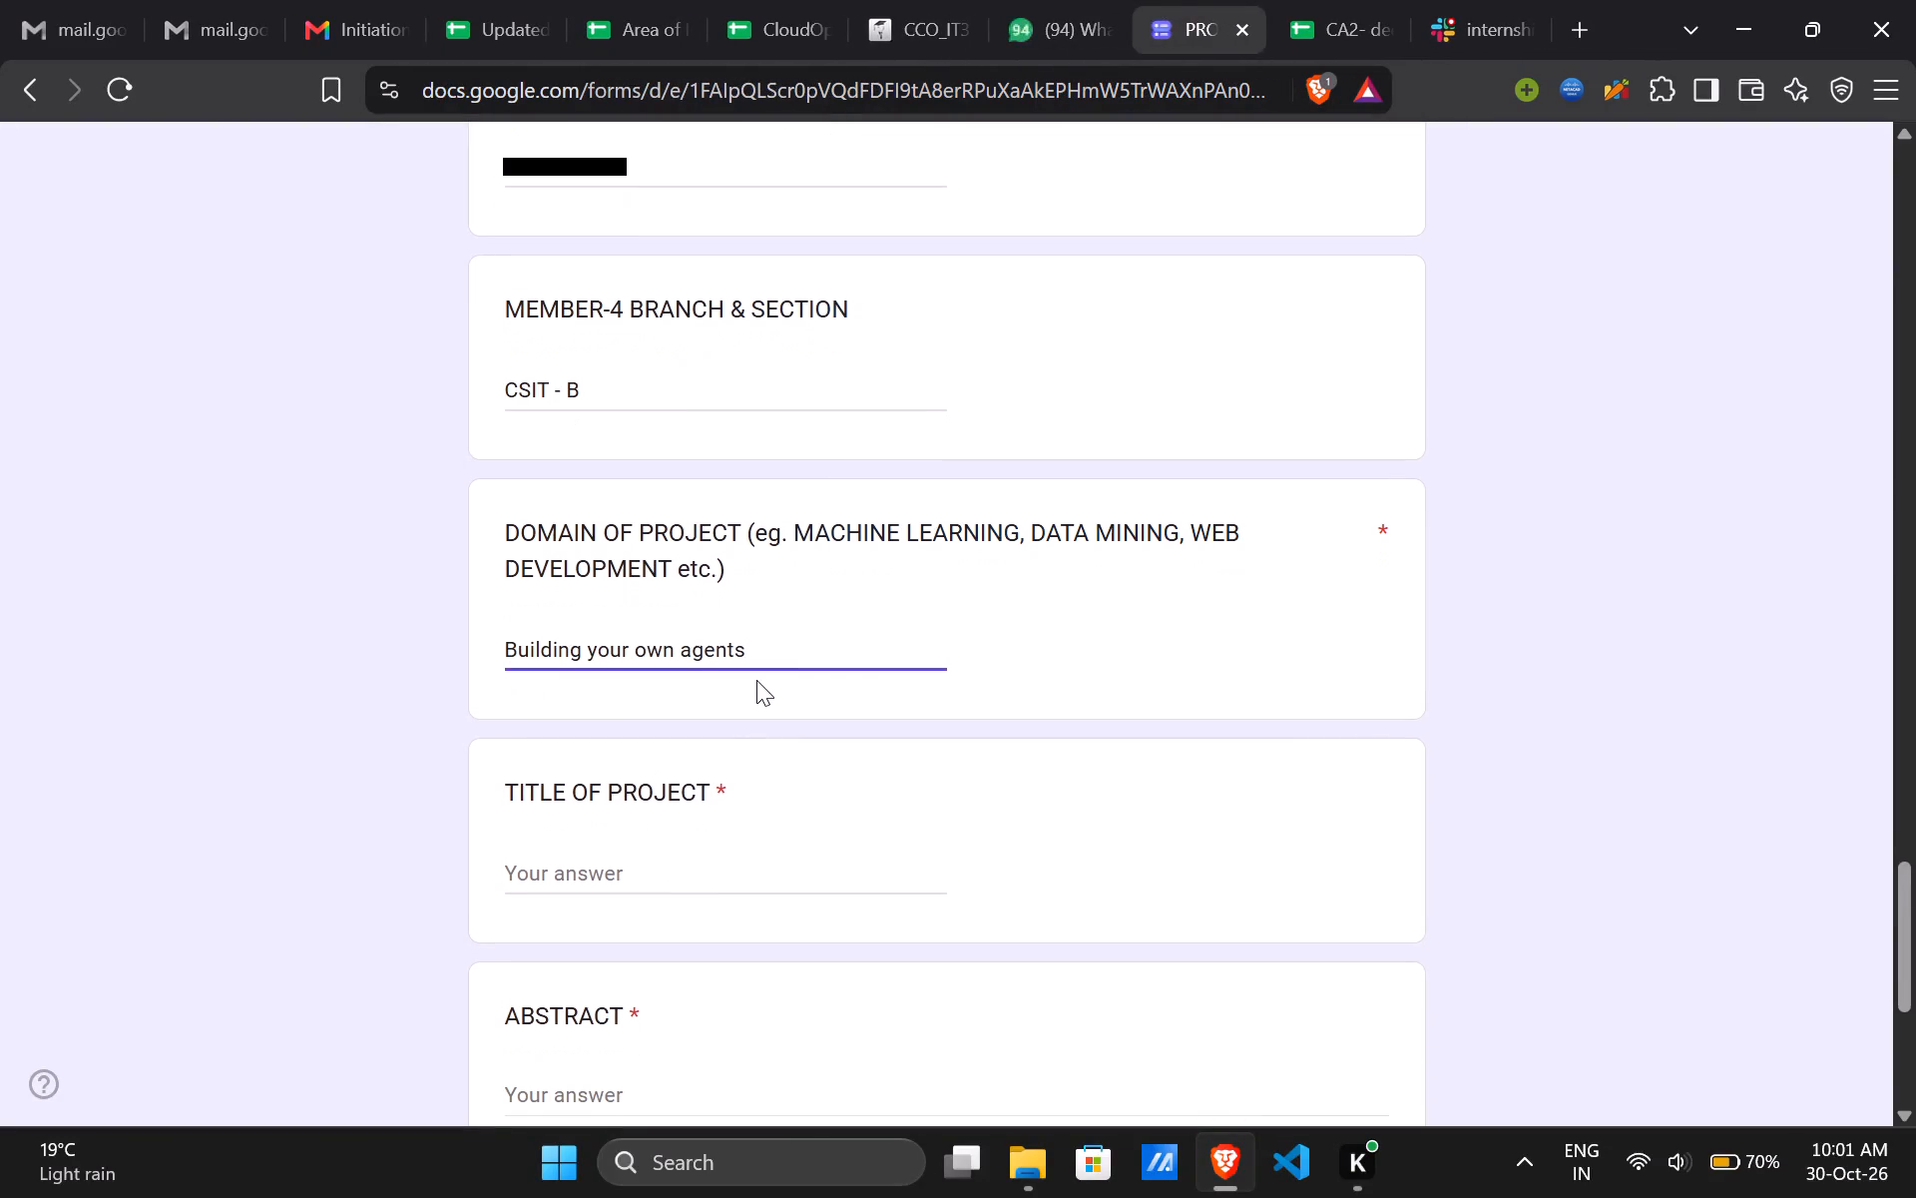
Paste the copied title "Building your own agents" as the answer to TITLE OF PROJECT.
{"action": "left_click", "coordinate": [610, 870]}
{"action": "key", "text": "ctrl+v"}
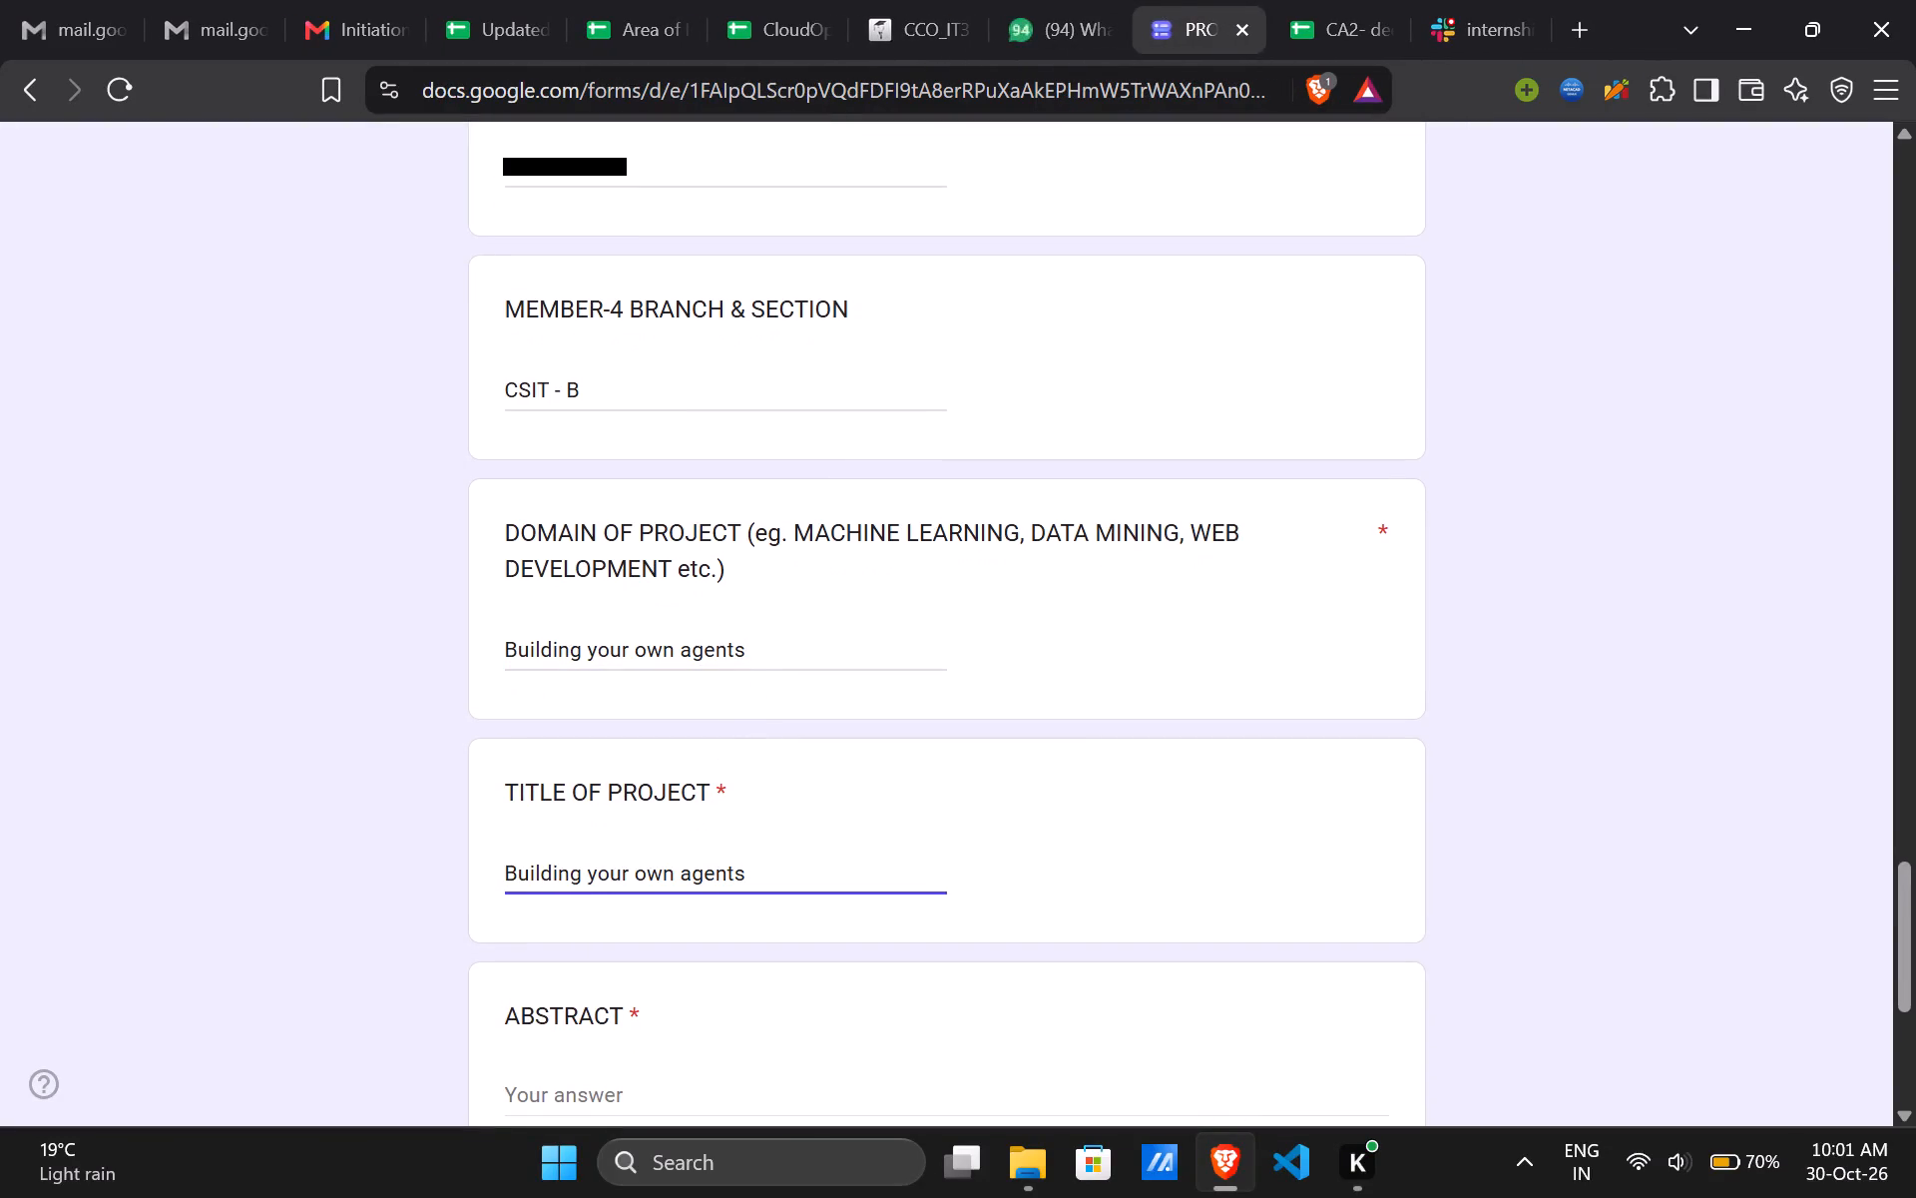
Replace the DOMAIN OF PROJECT answer with "Artificial Intelligence", correcting its spelling.
{"action": "left_click_drag", "start_coordinate": [750, 655], "coordinate": [480, 645]}
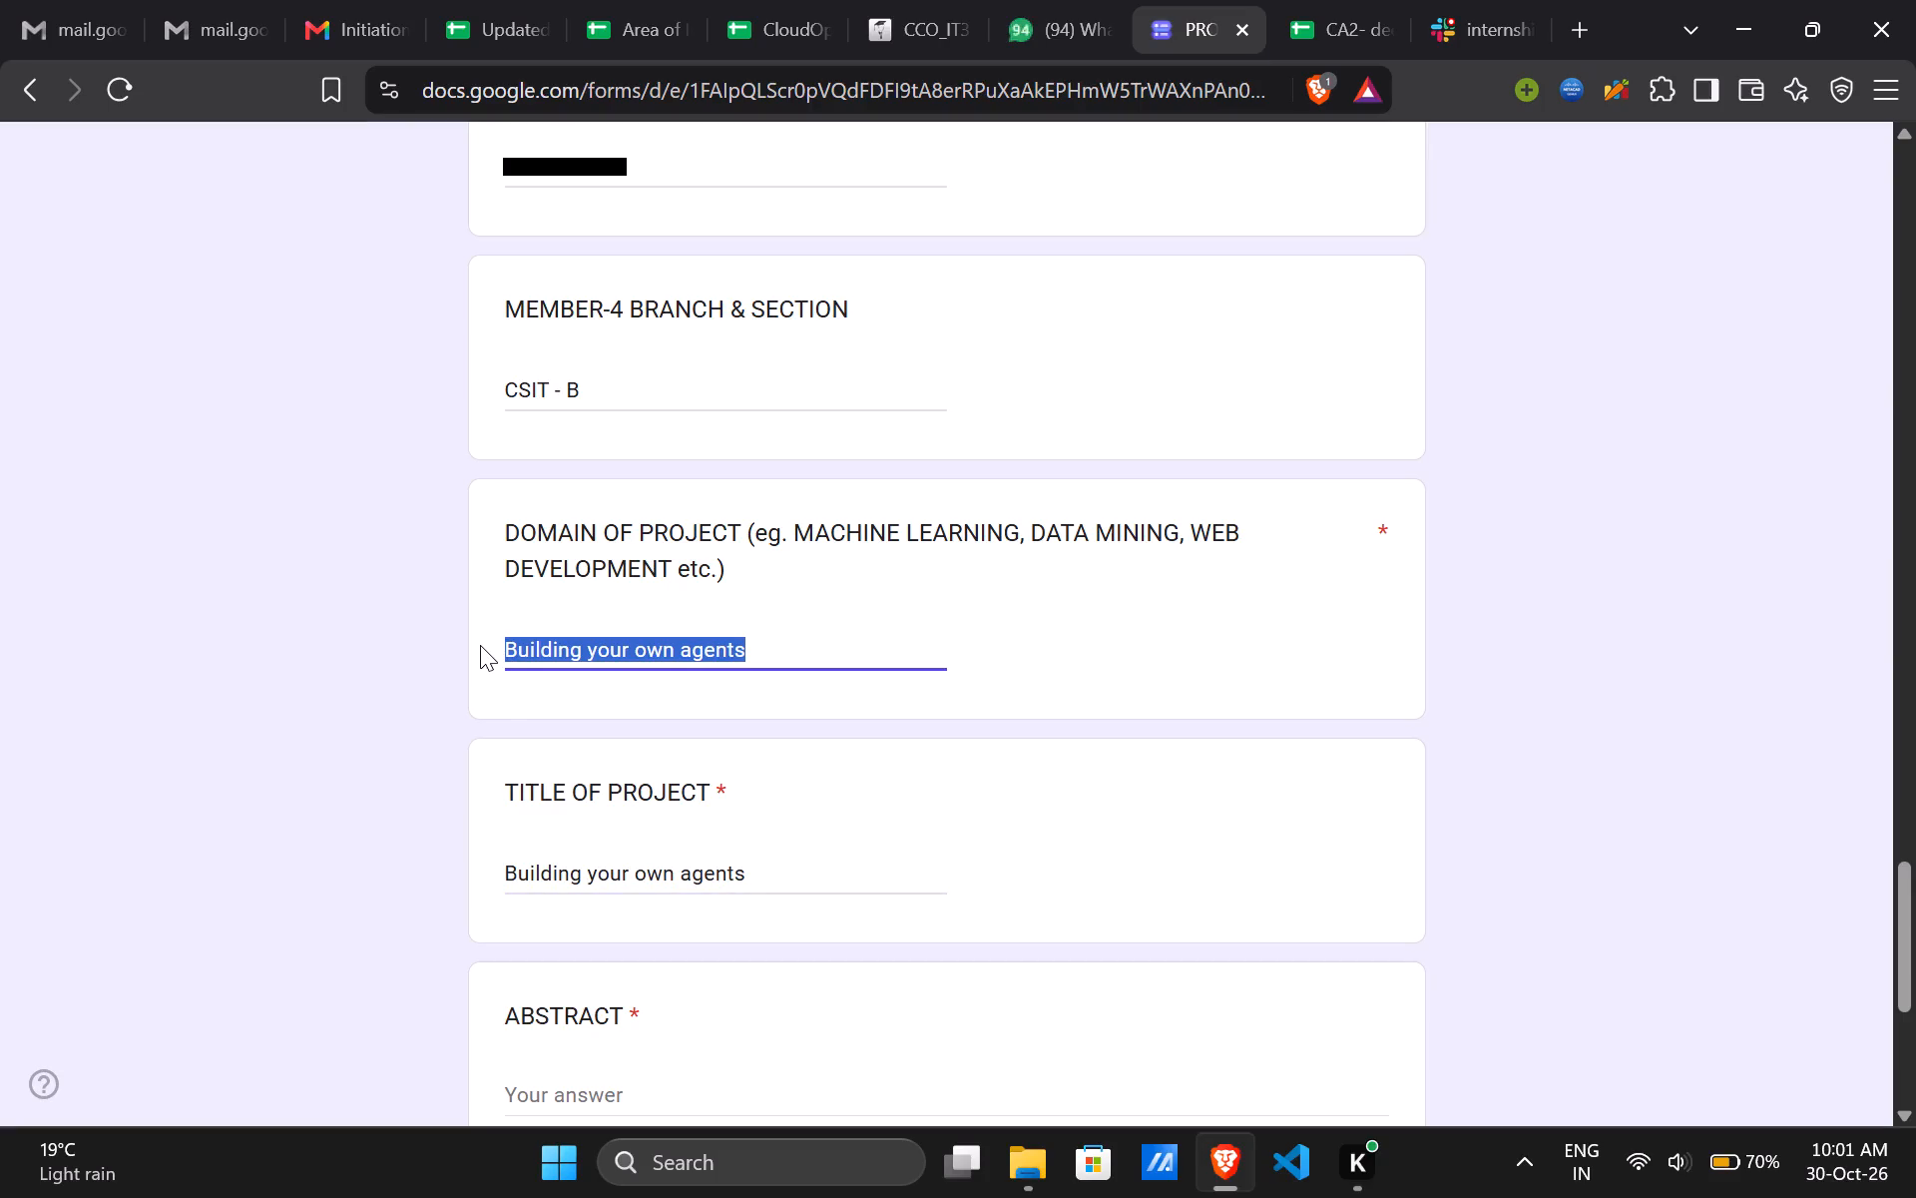
{"action": "key", "text": "BackSpace"}
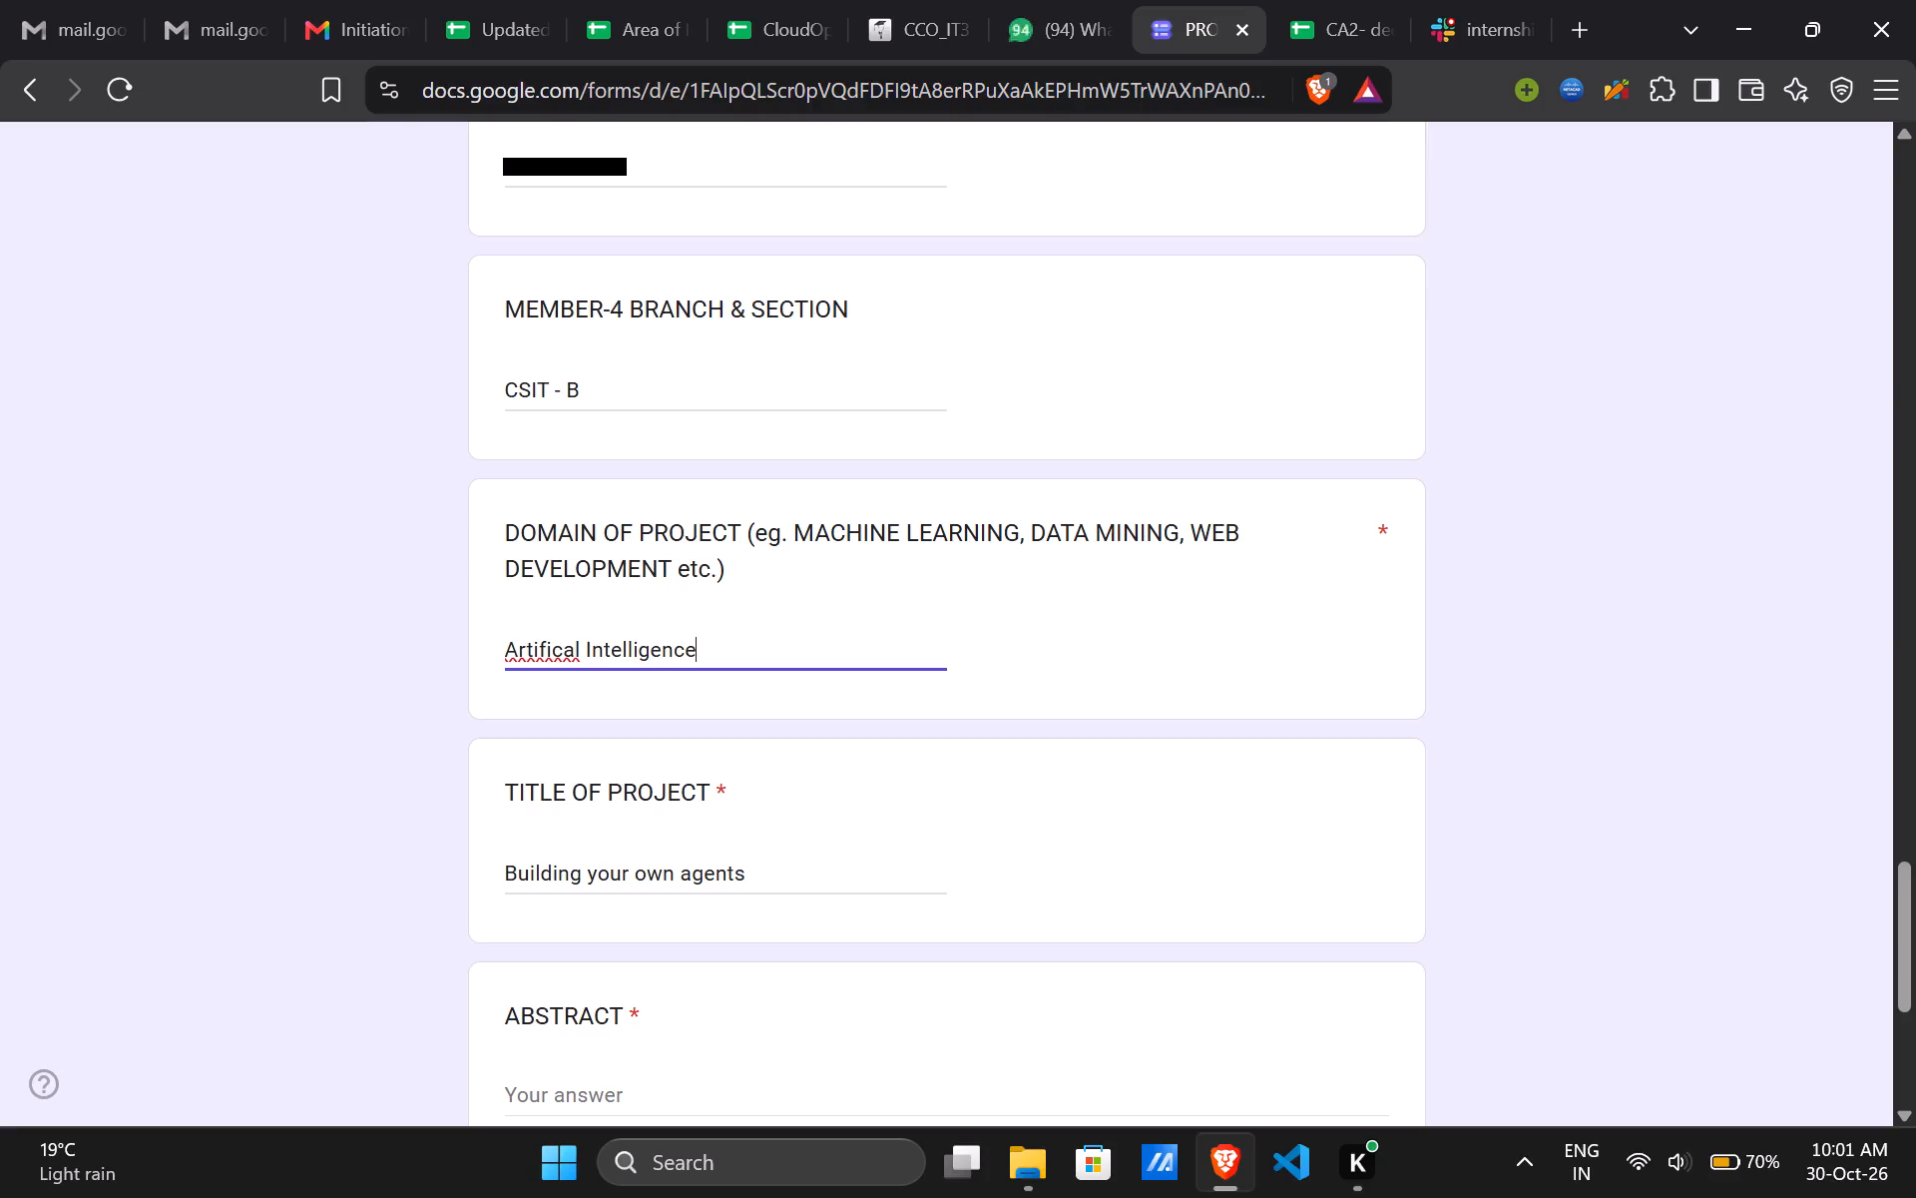
{"action": "left_click", "coordinate": [649, 644]}
{"action": "left_click_drag", "start_coordinate": [649, 644], "coordinate": [537, 649]}
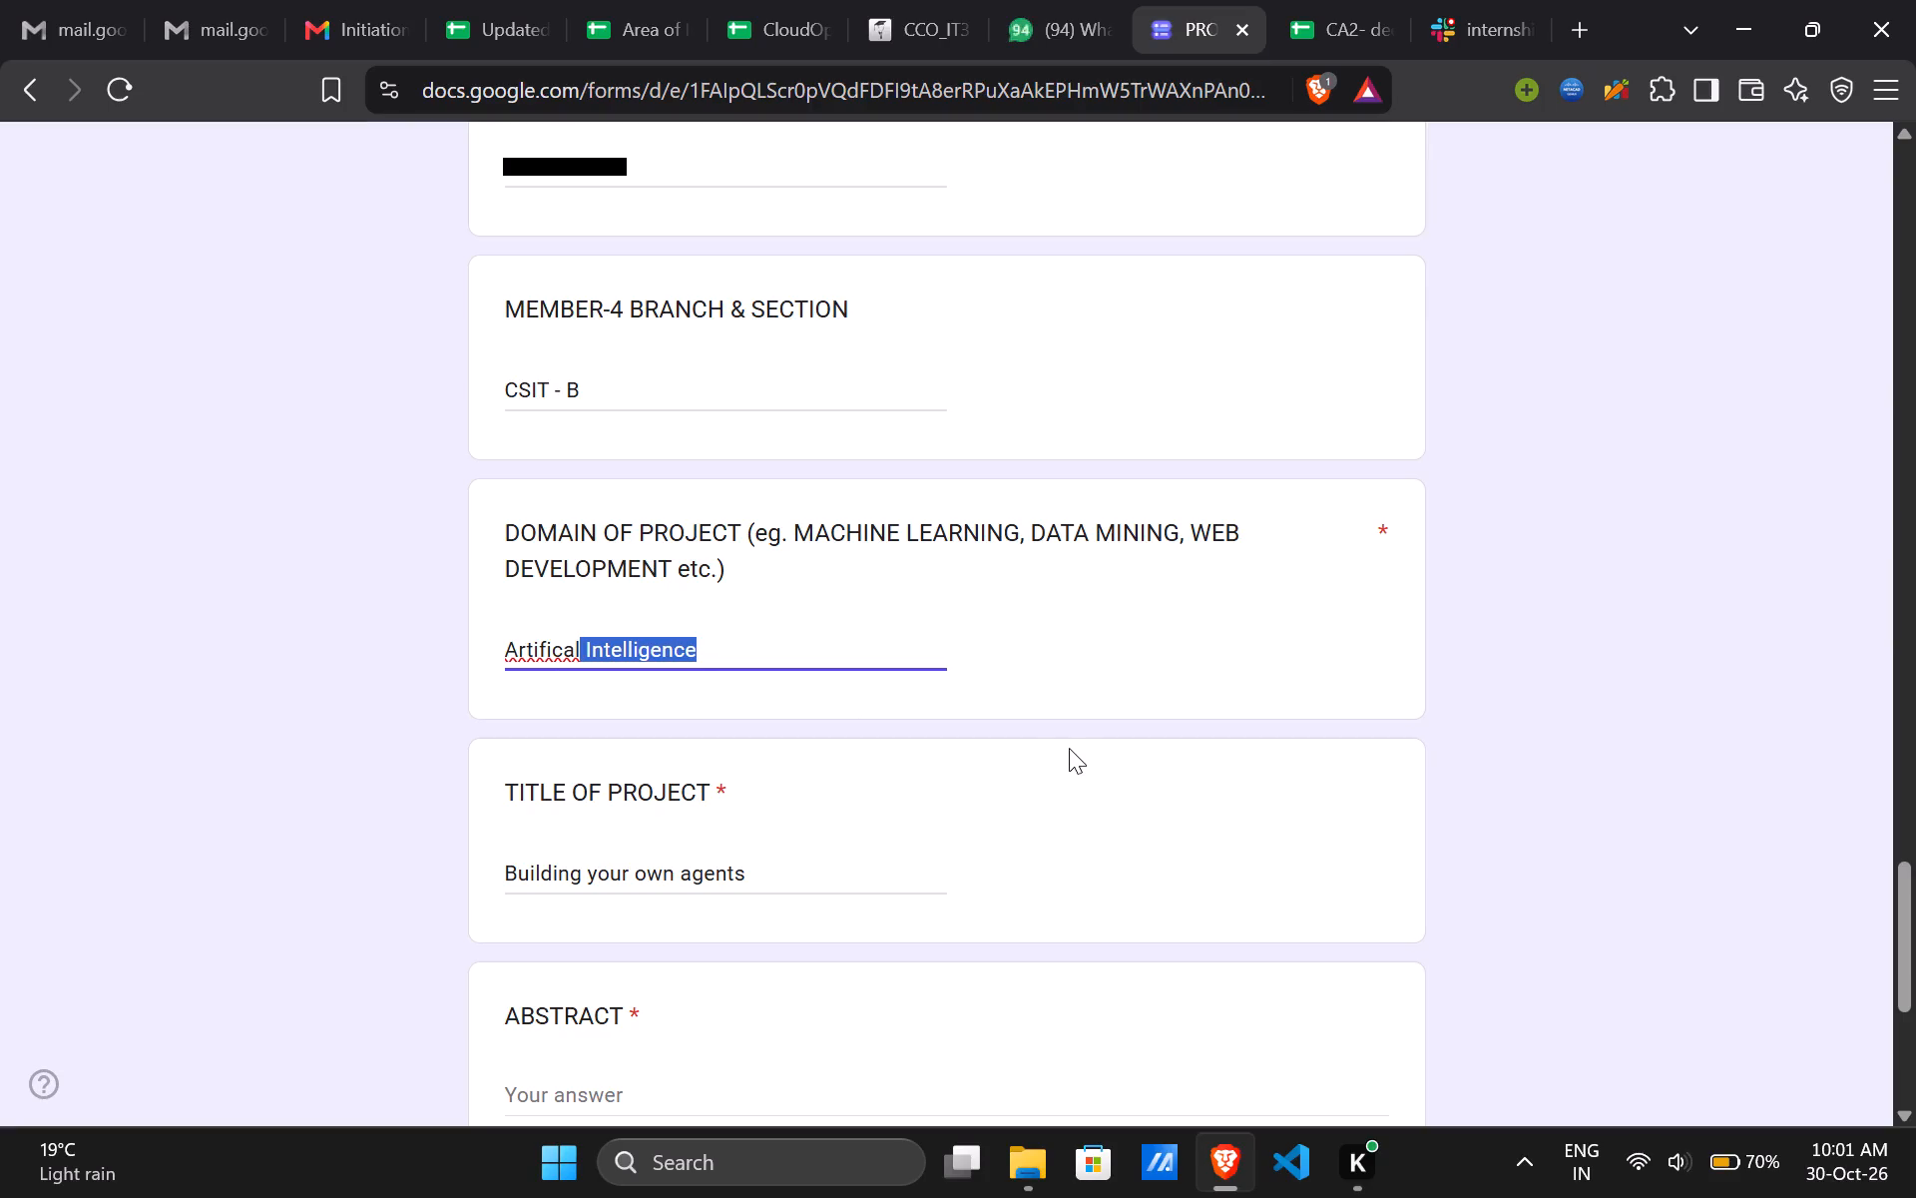
{"action": "left_click", "coordinate": [1069, 748]}
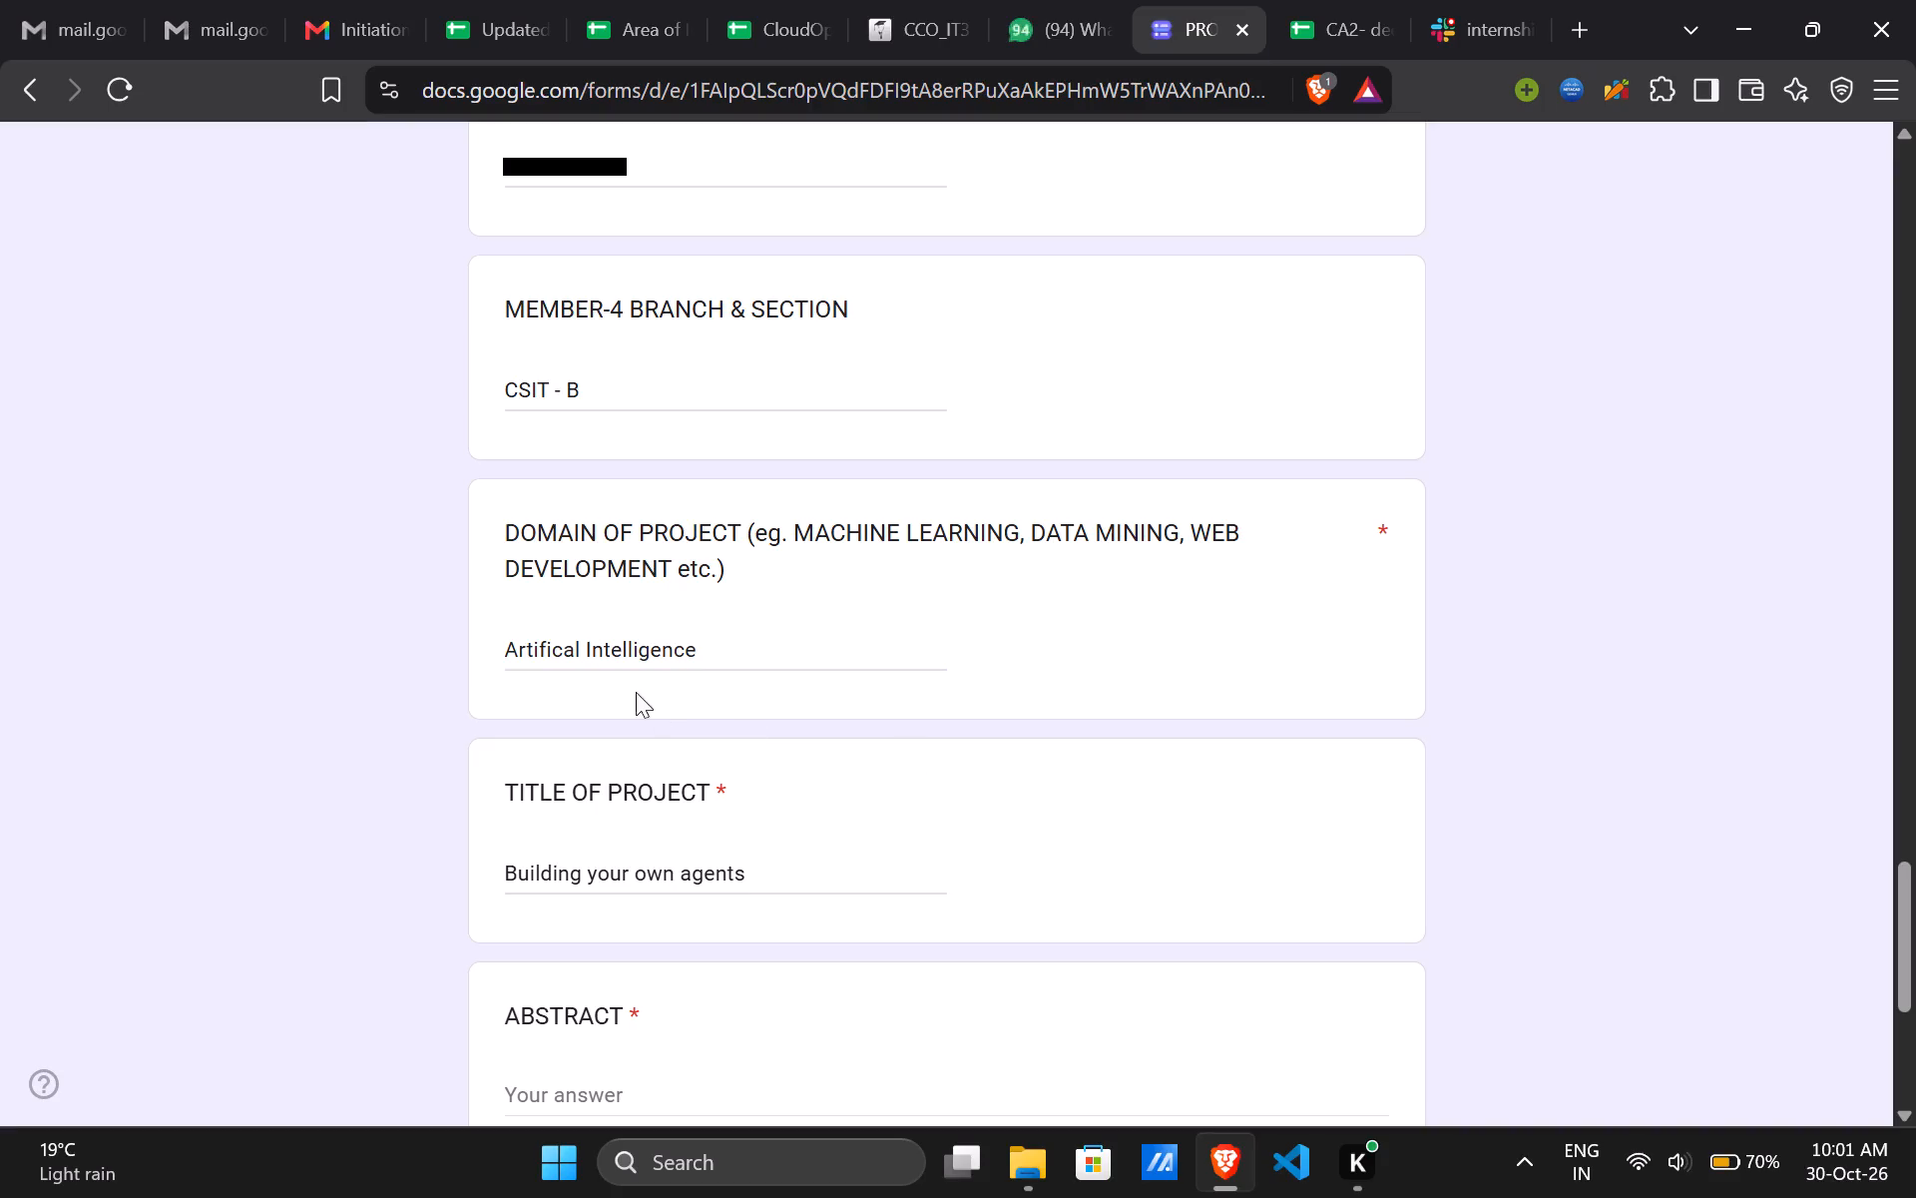
{"action": "left_click", "coordinate": [565, 642]}
{"action": "key", "text": "i"}
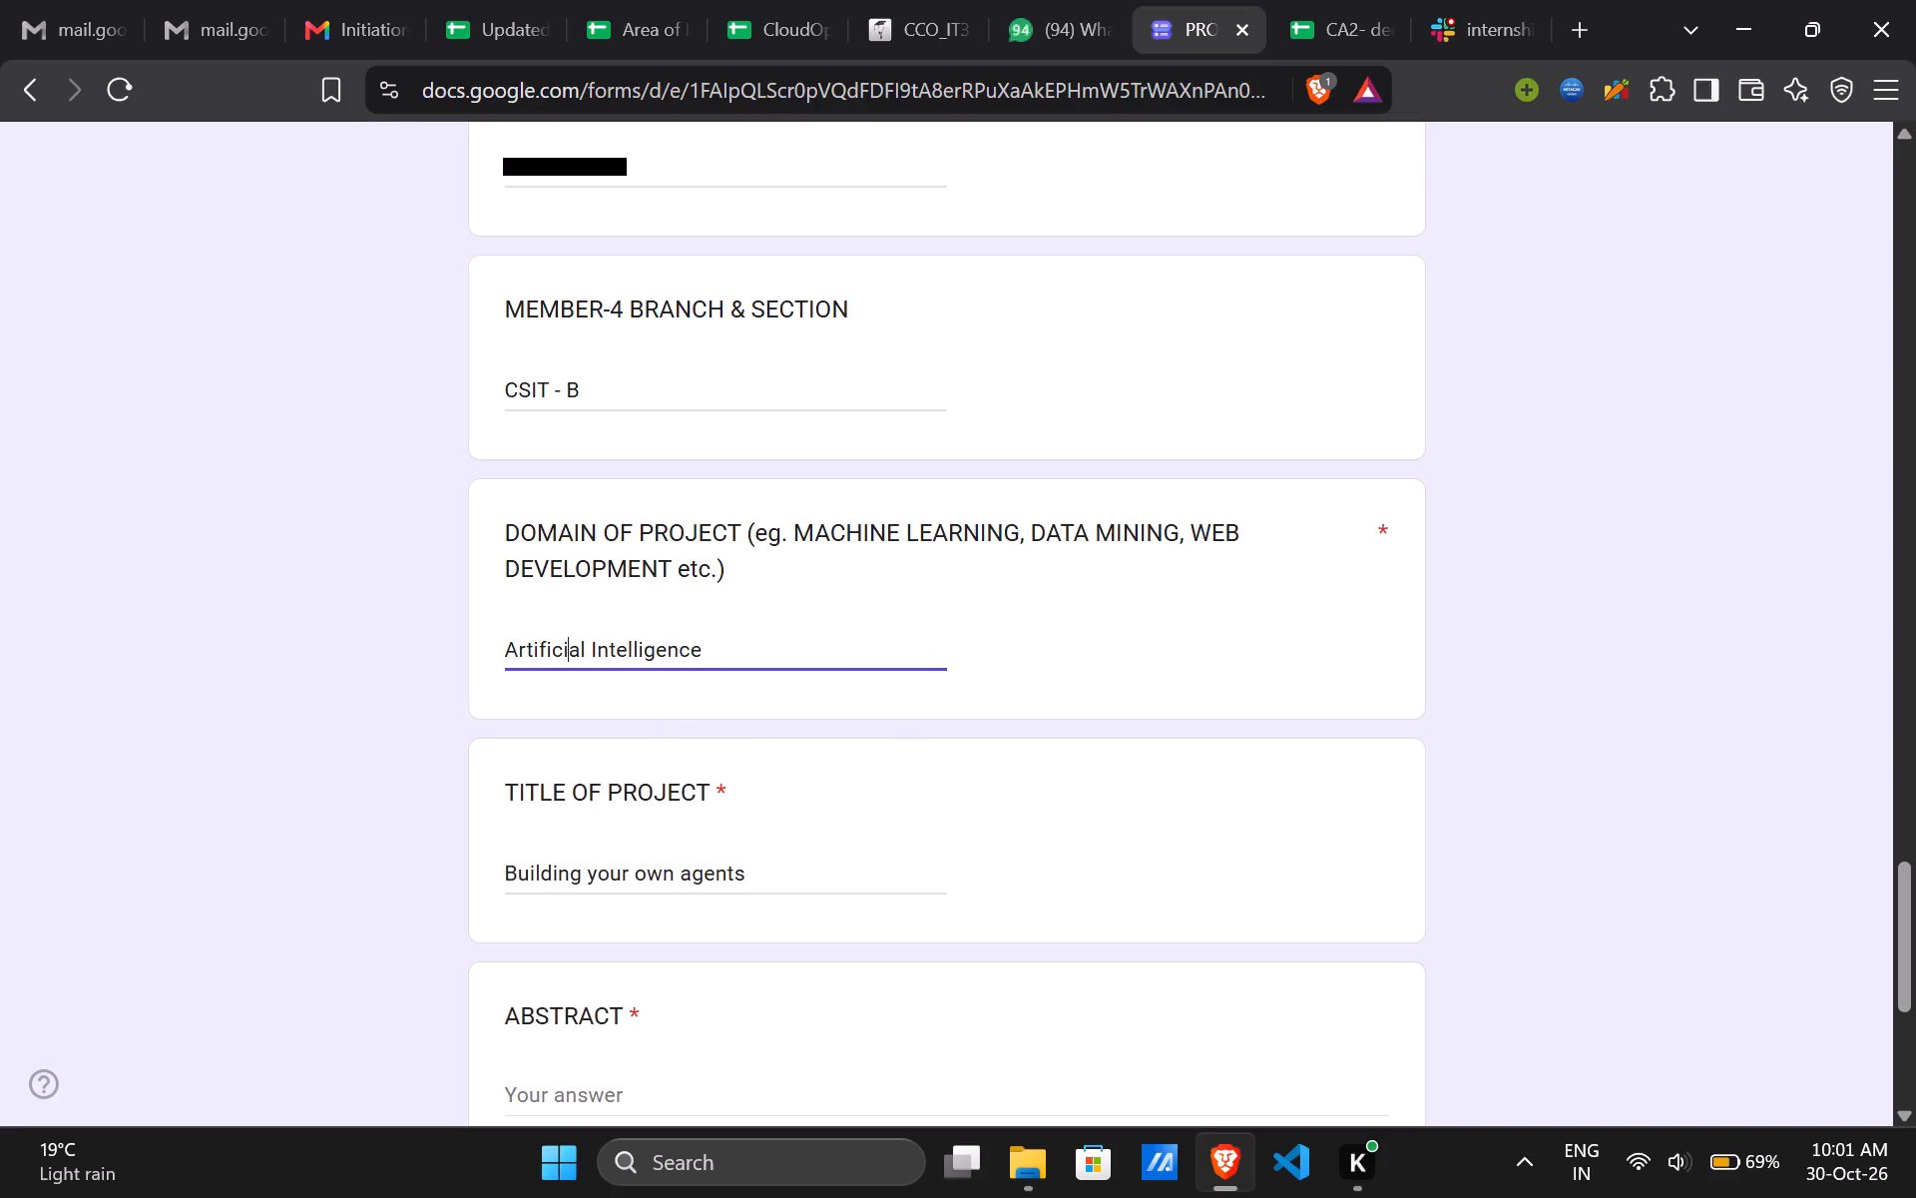
{"action": "left_click", "coordinate": [866, 818]}
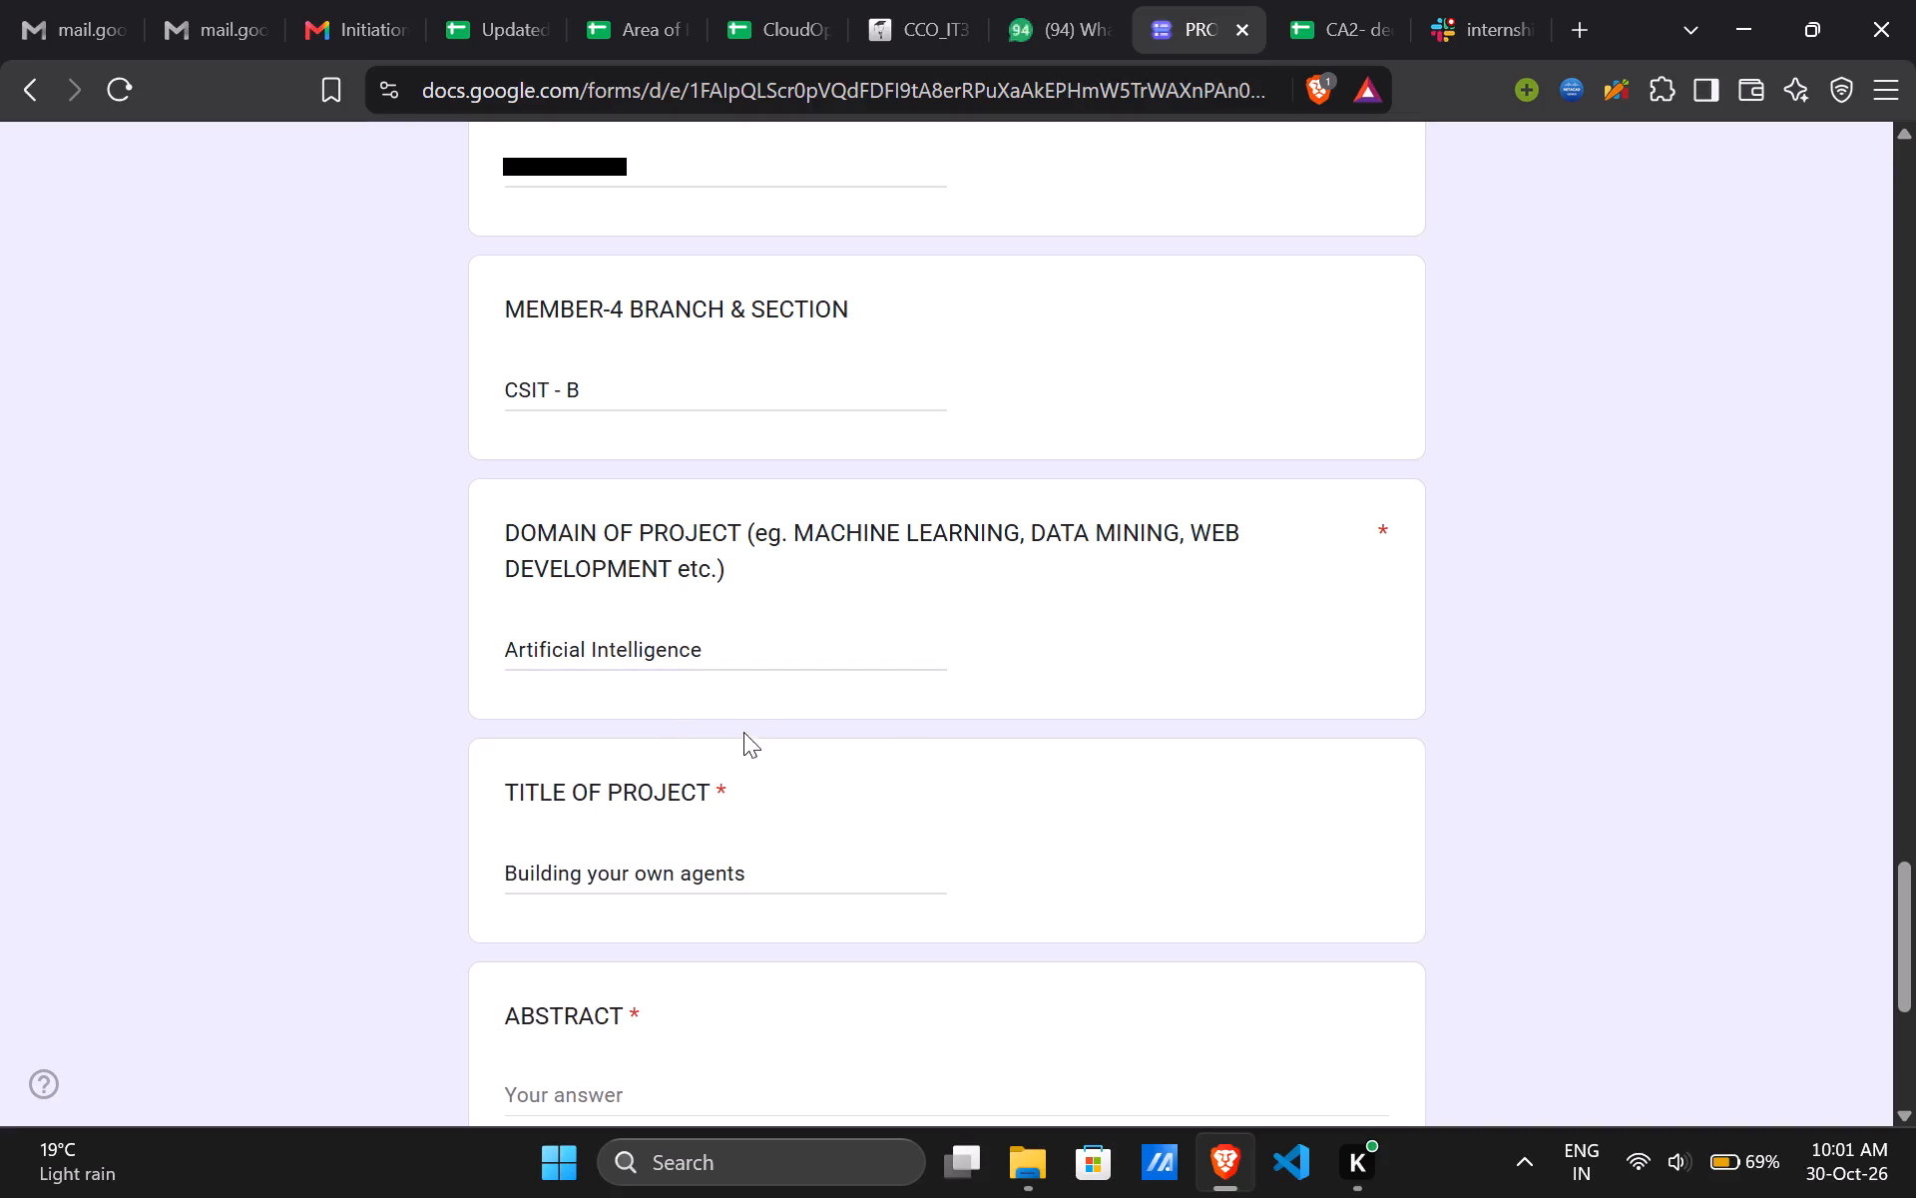
Copy the full problem statement for "Building your own agents" from row 104 of the CSIT project bank sheet.
{"action": "scroll", "coordinate": [773, 738], "scroll_direction": "down", "scroll_amount": 1}
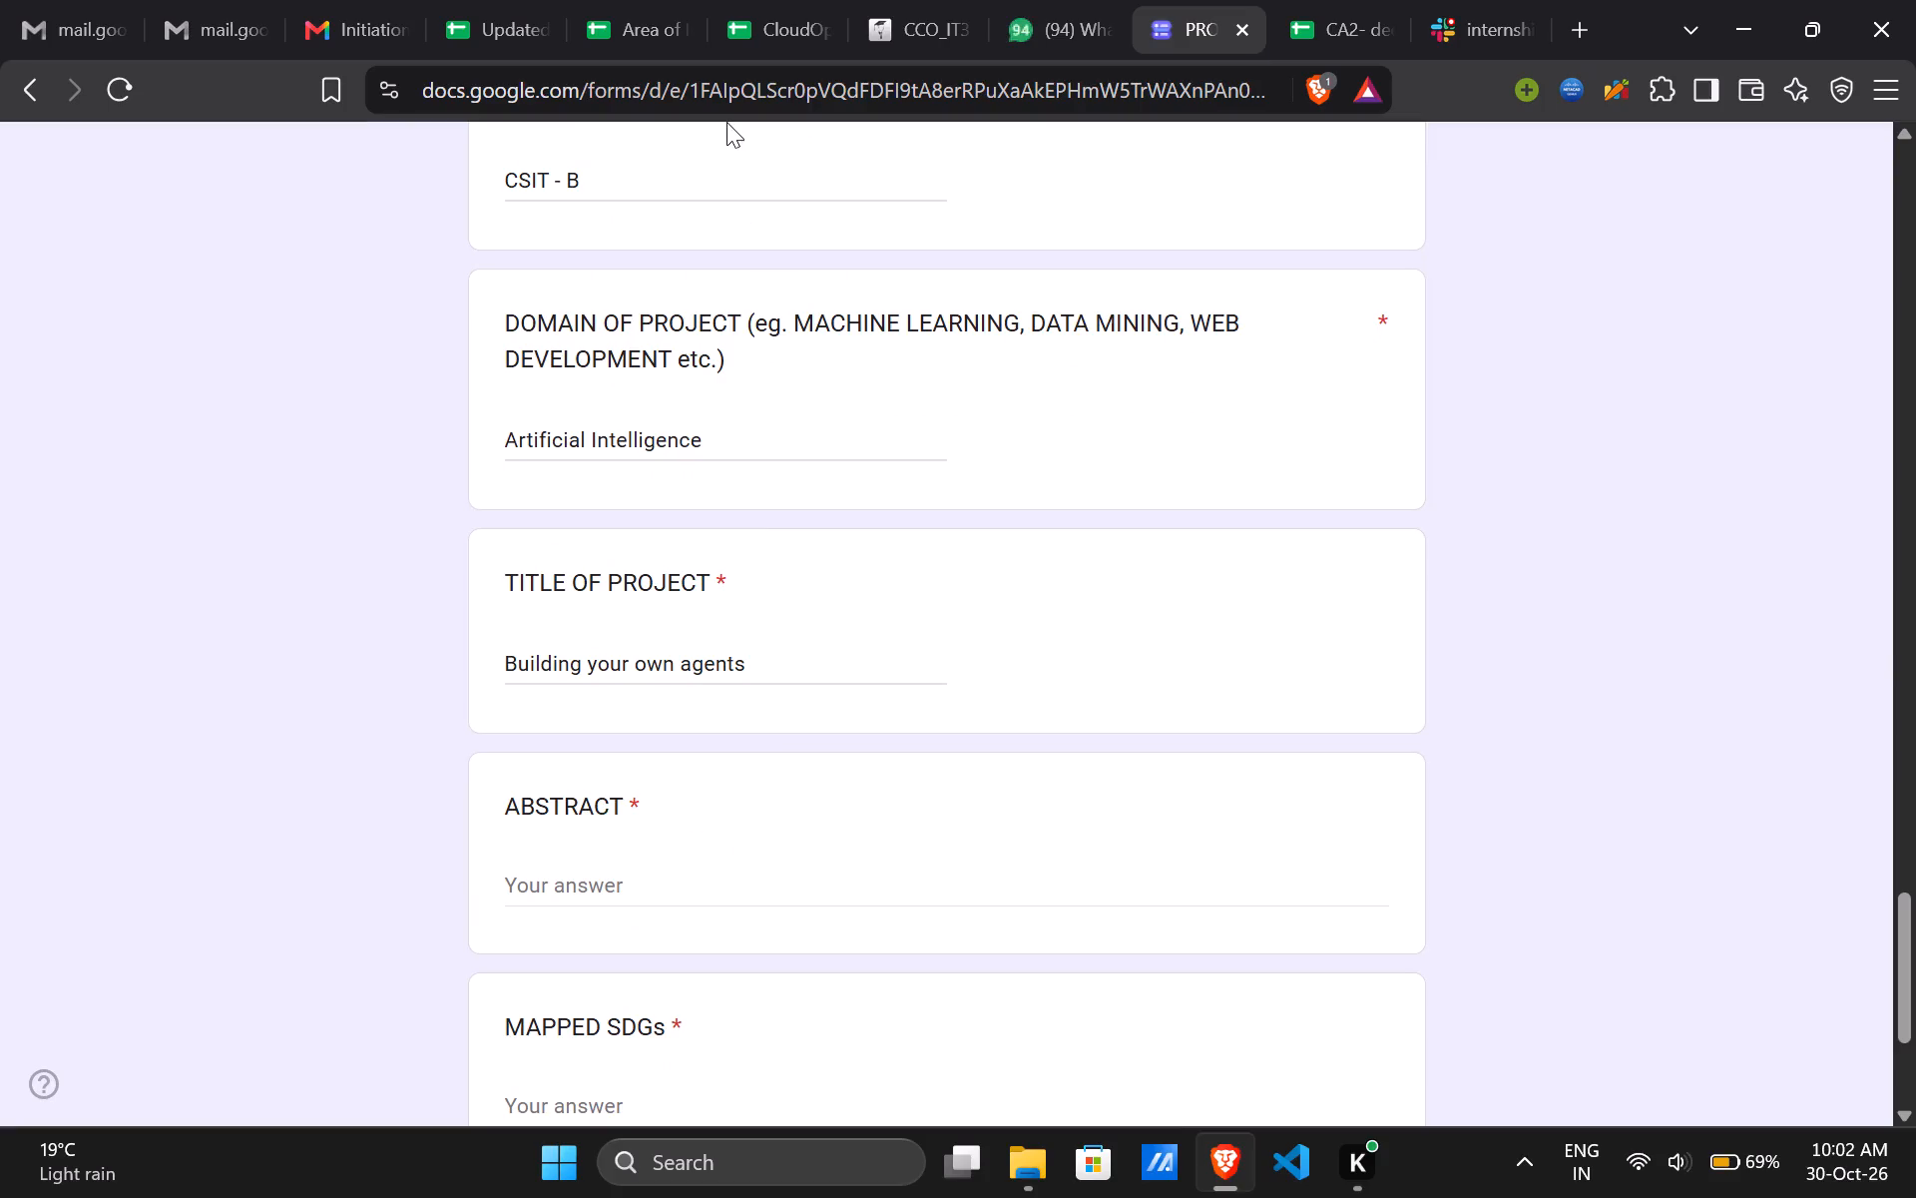
{"action": "left_click", "coordinate": [774, 0]}
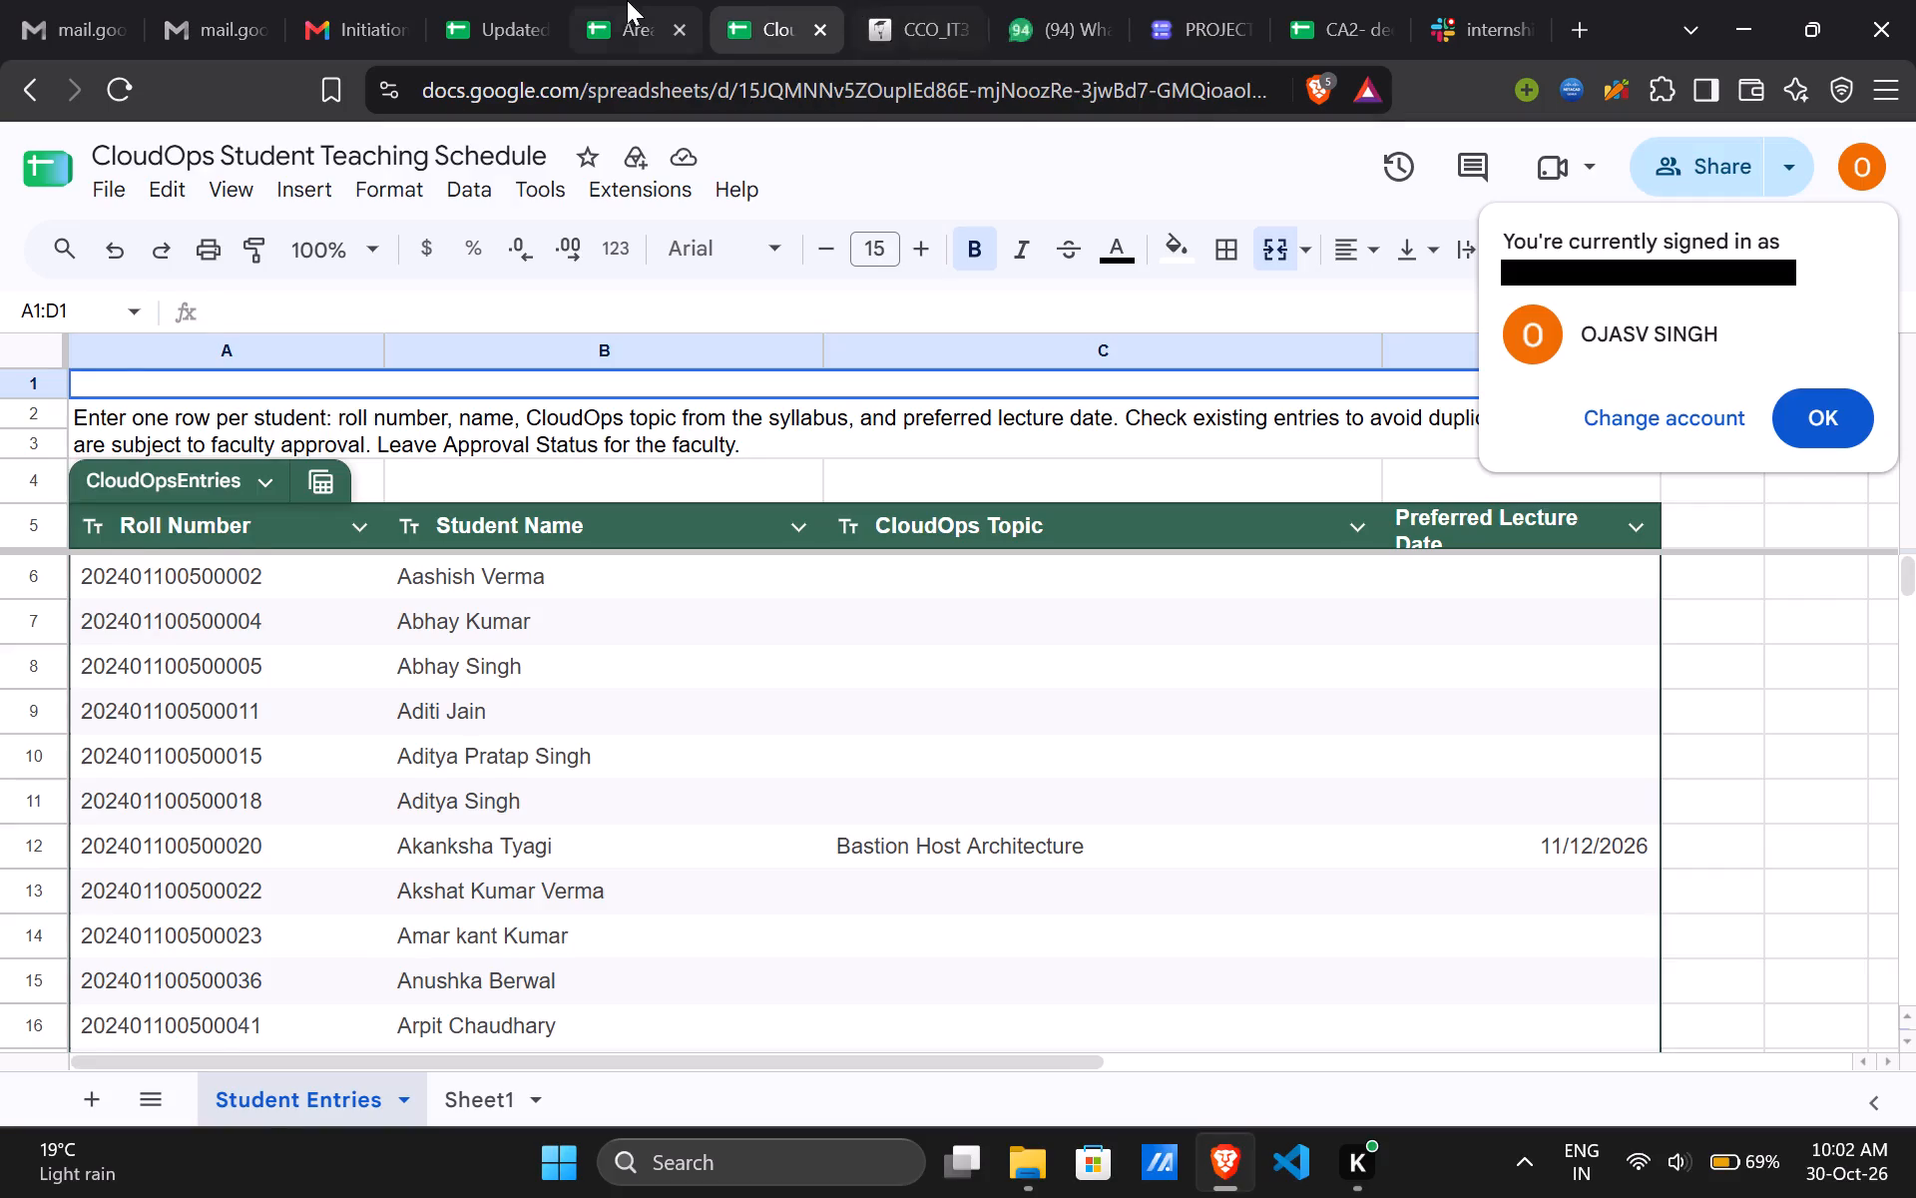
{"action": "left_click", "coordinate": [619, 0]}
{"action": "left_click", "coordinate": [491, 0]}
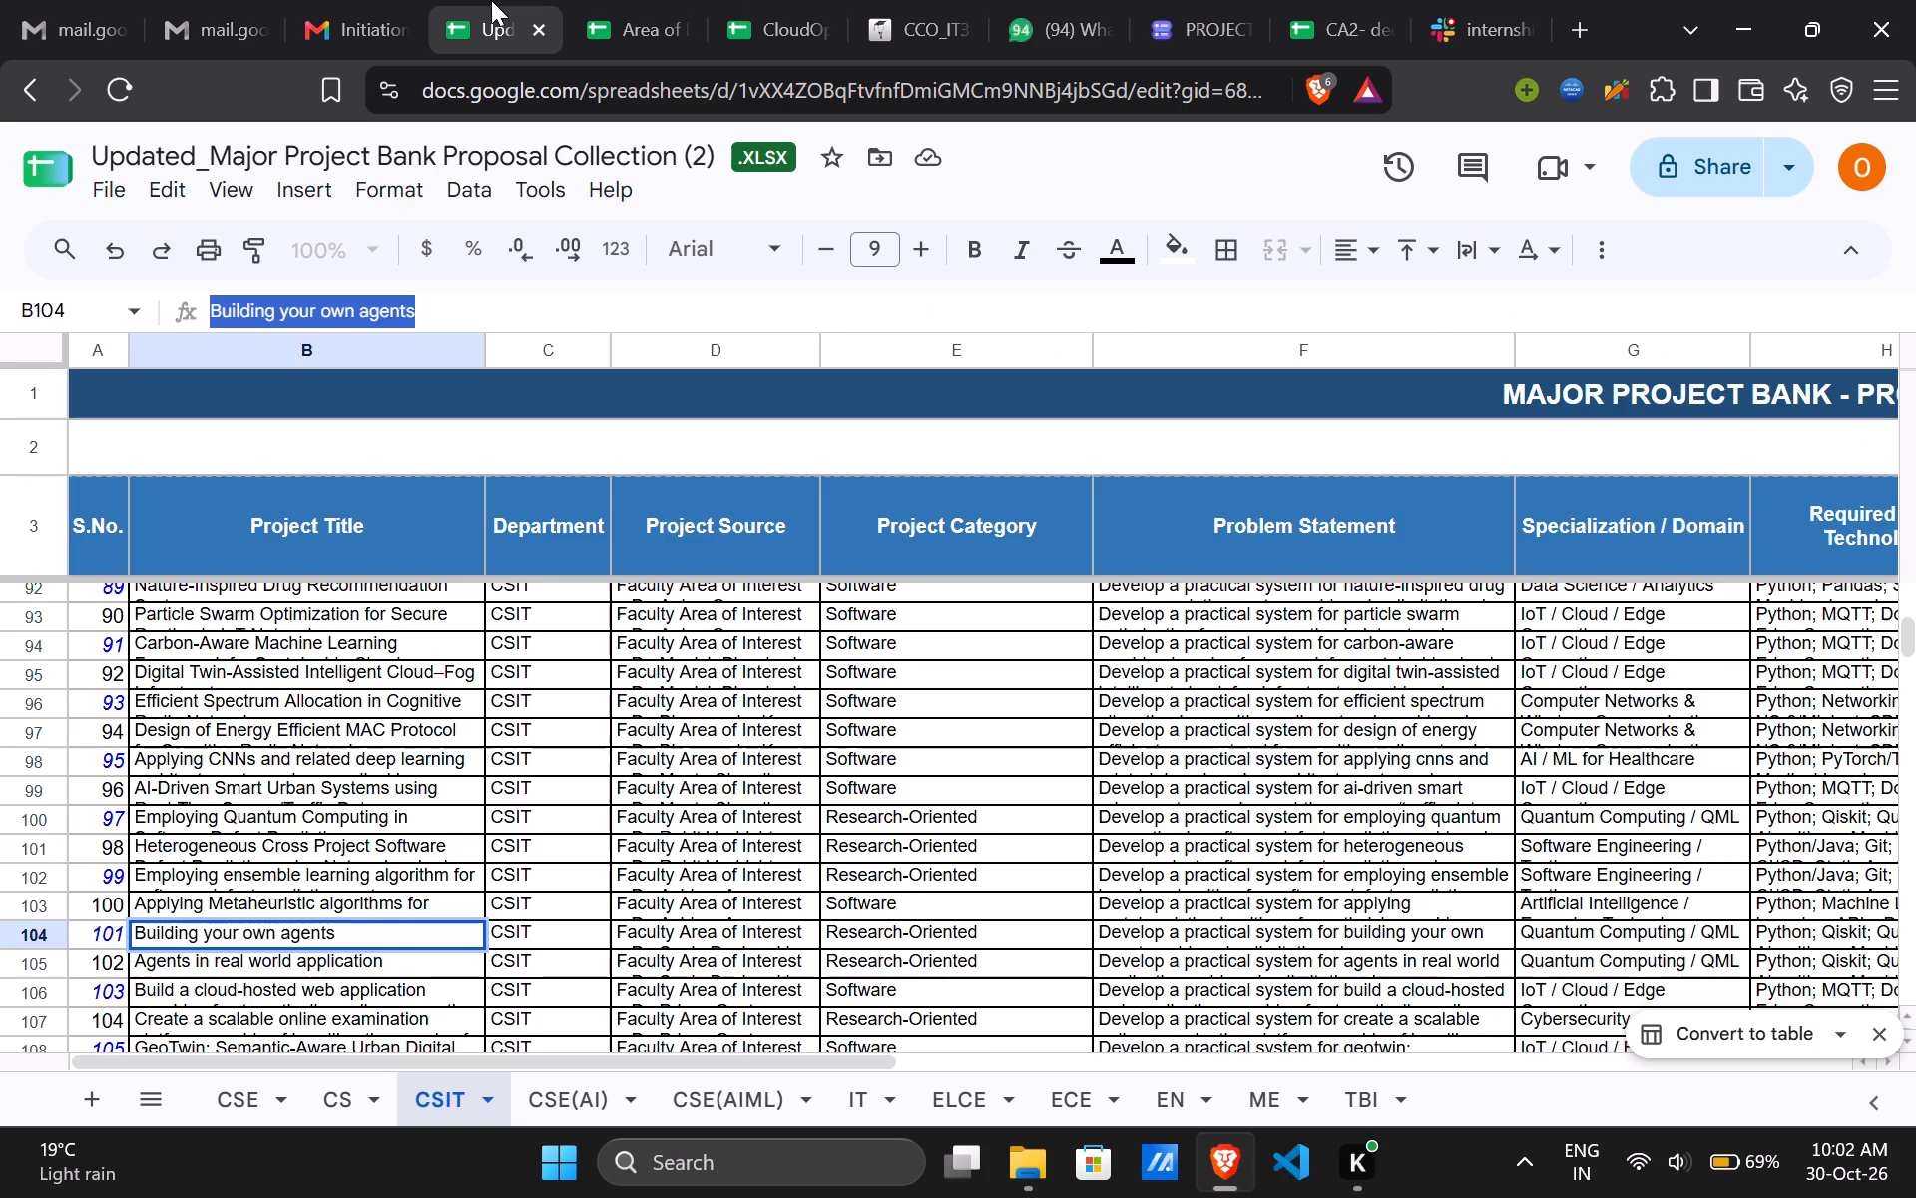
{"action": "left_click", "coordinate": [1126, 930]}
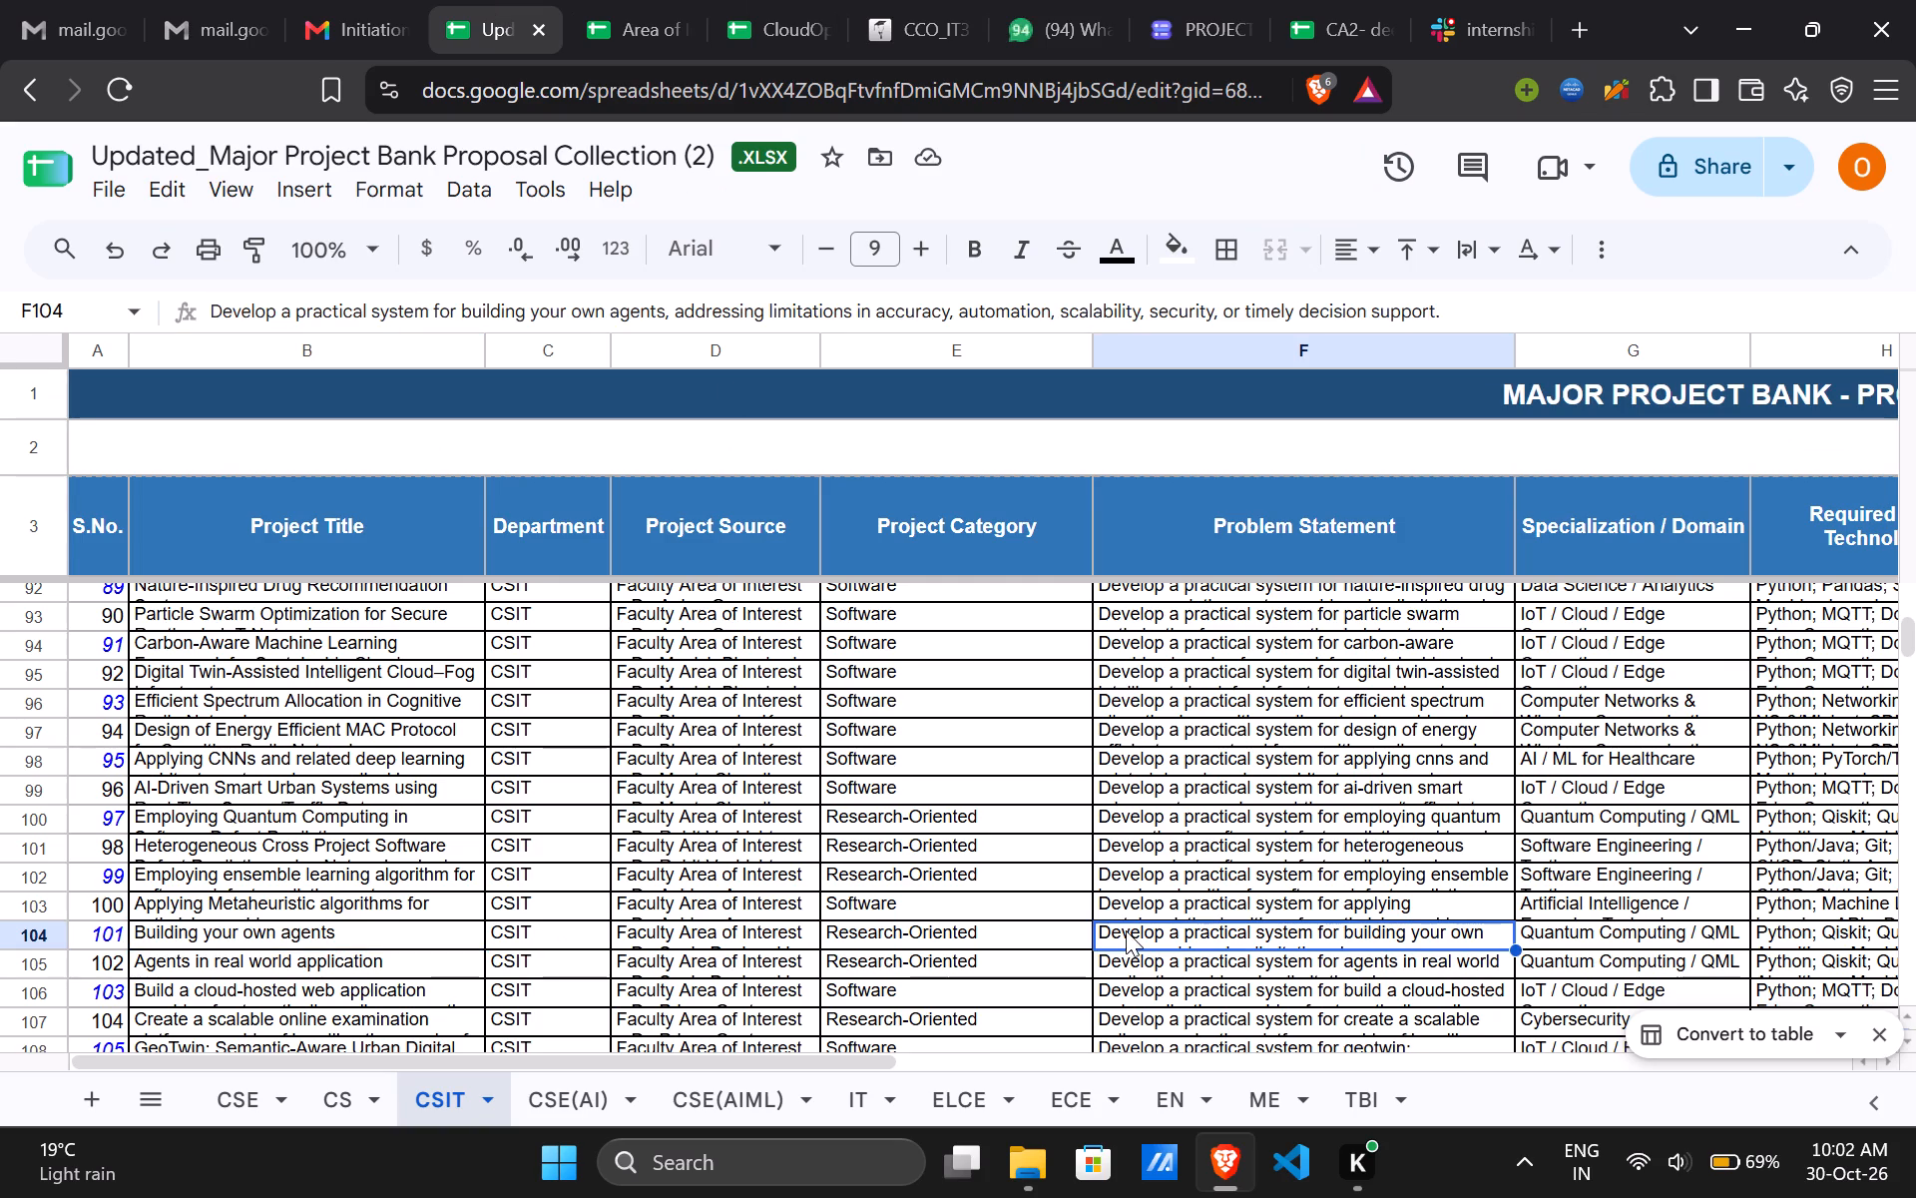
{"action": "key", "text": "Left"}
{"action": "key", "text": "Left"}
{"action": "key", "text": "Left"}
{"action": "key", "text": "Left"}
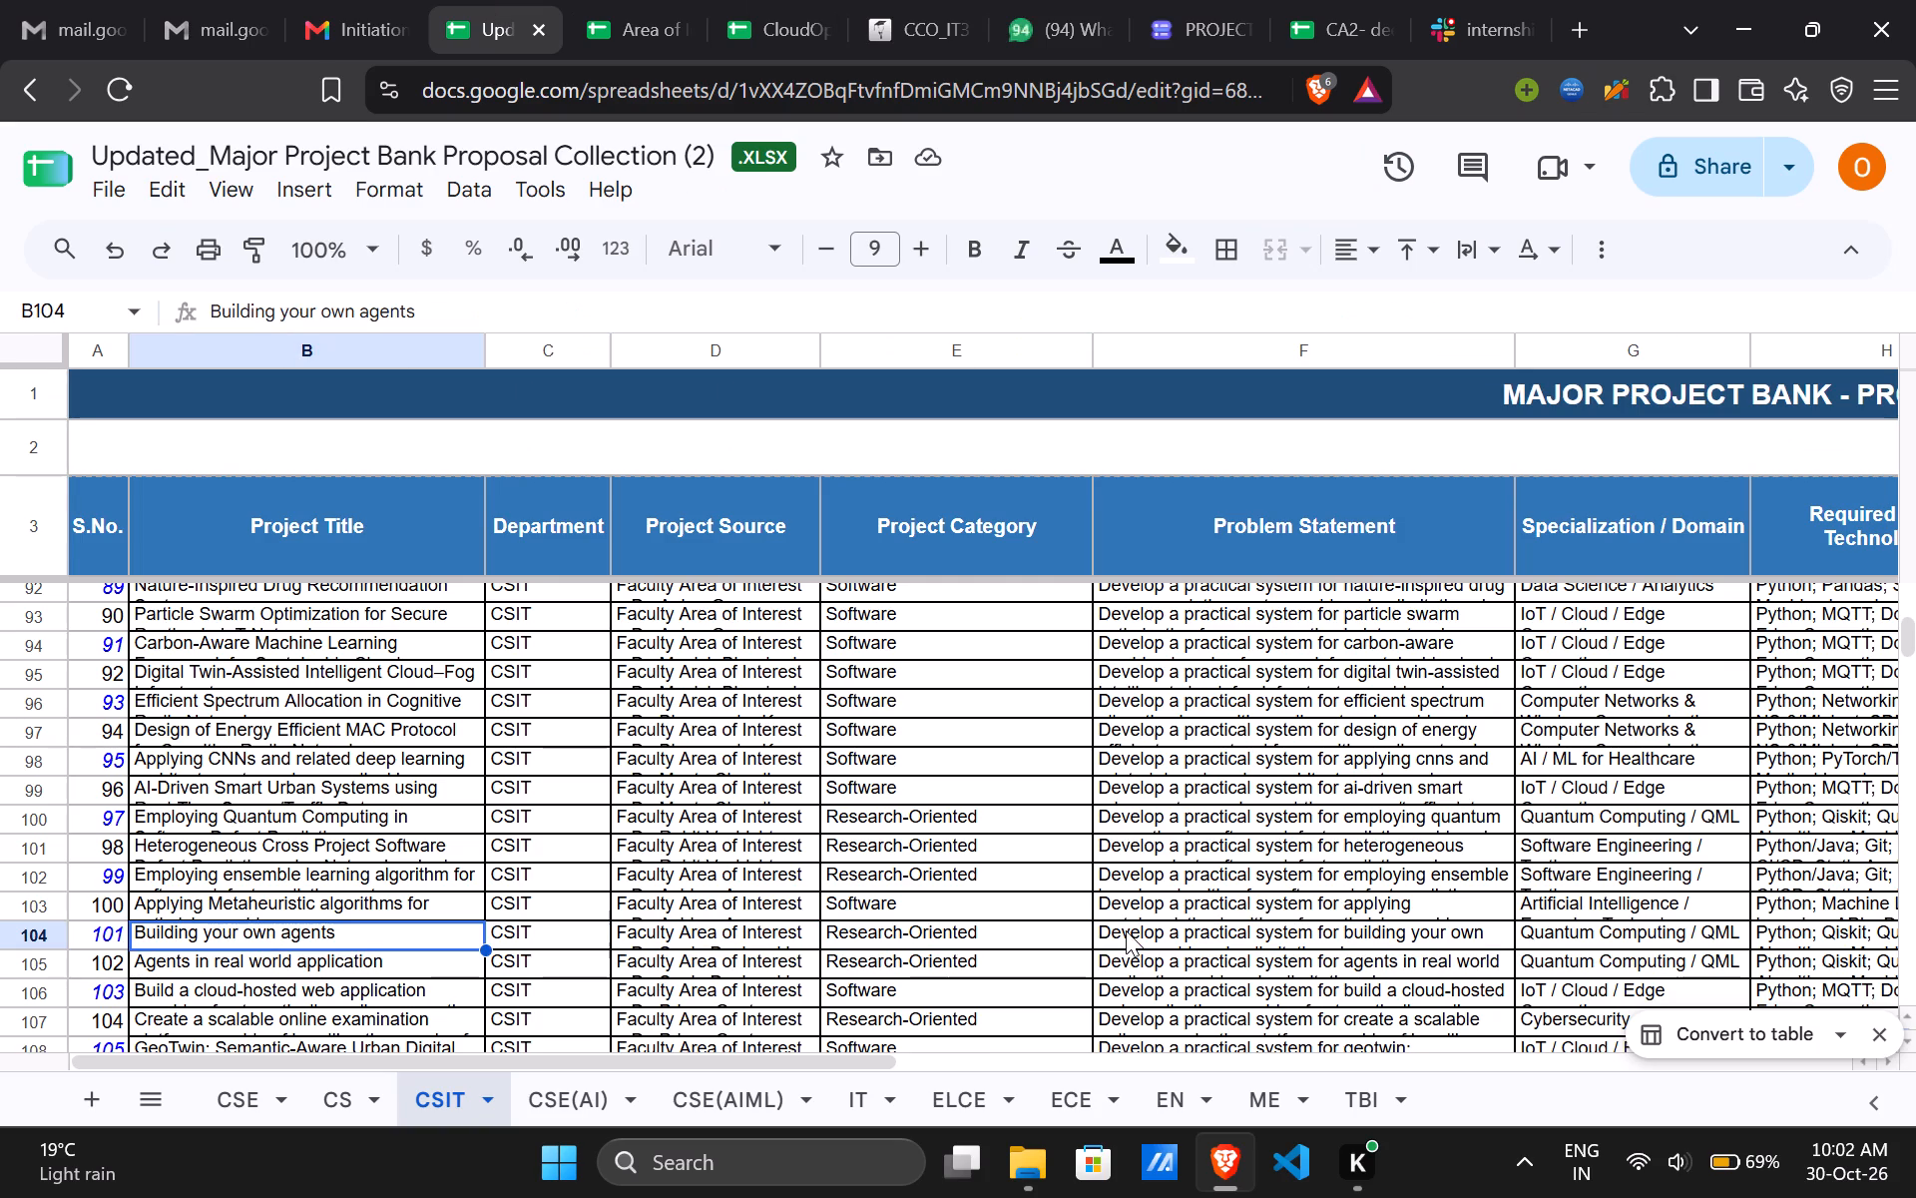
{"action": "key", "text": "Right"}
{"action": "key", "text": "Right"}
{"action": "key", "text": "Right"}
{"action": "key", "text": "Right"}
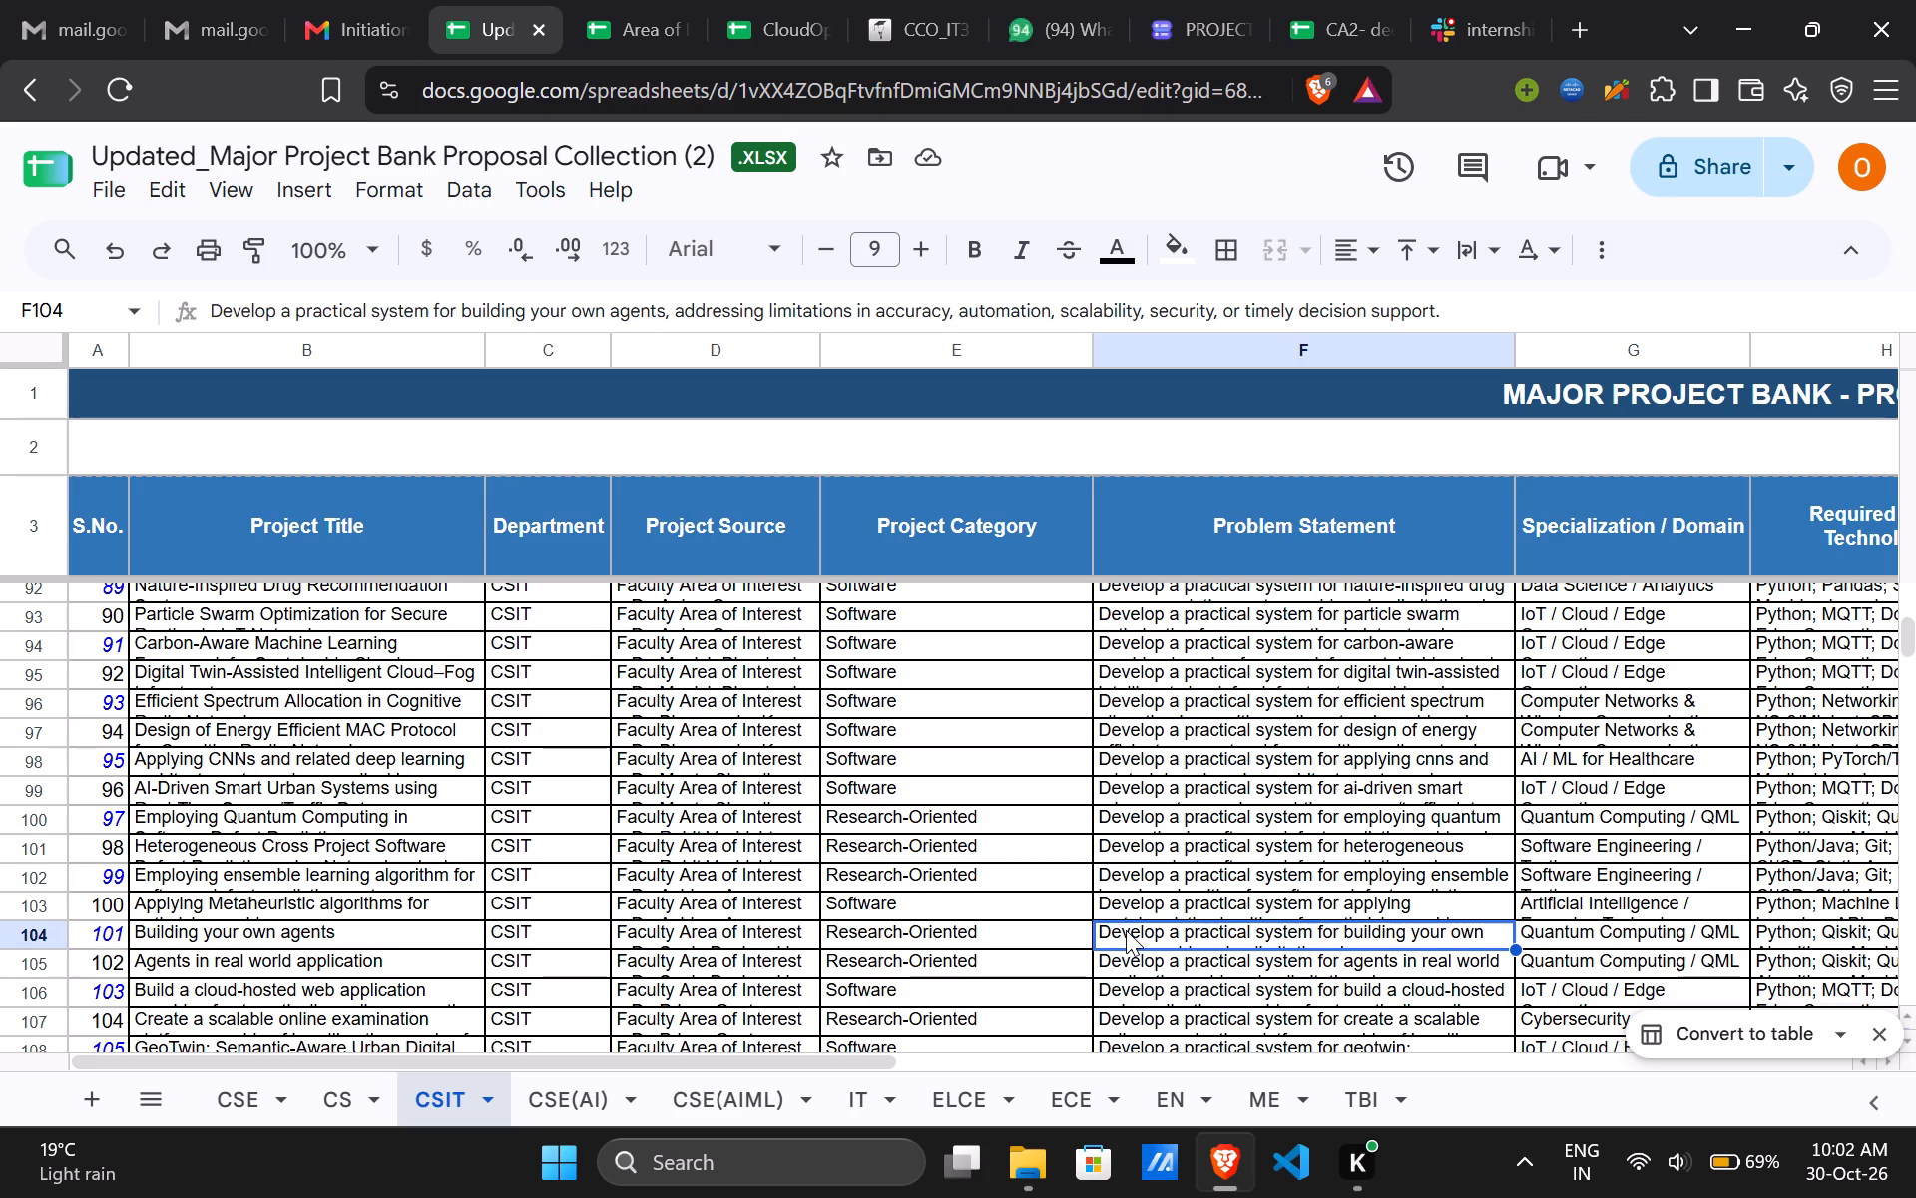
{"action": "left_click_drag", "start_coordinate": [1464, 302], "coordinate": [990, 317]}
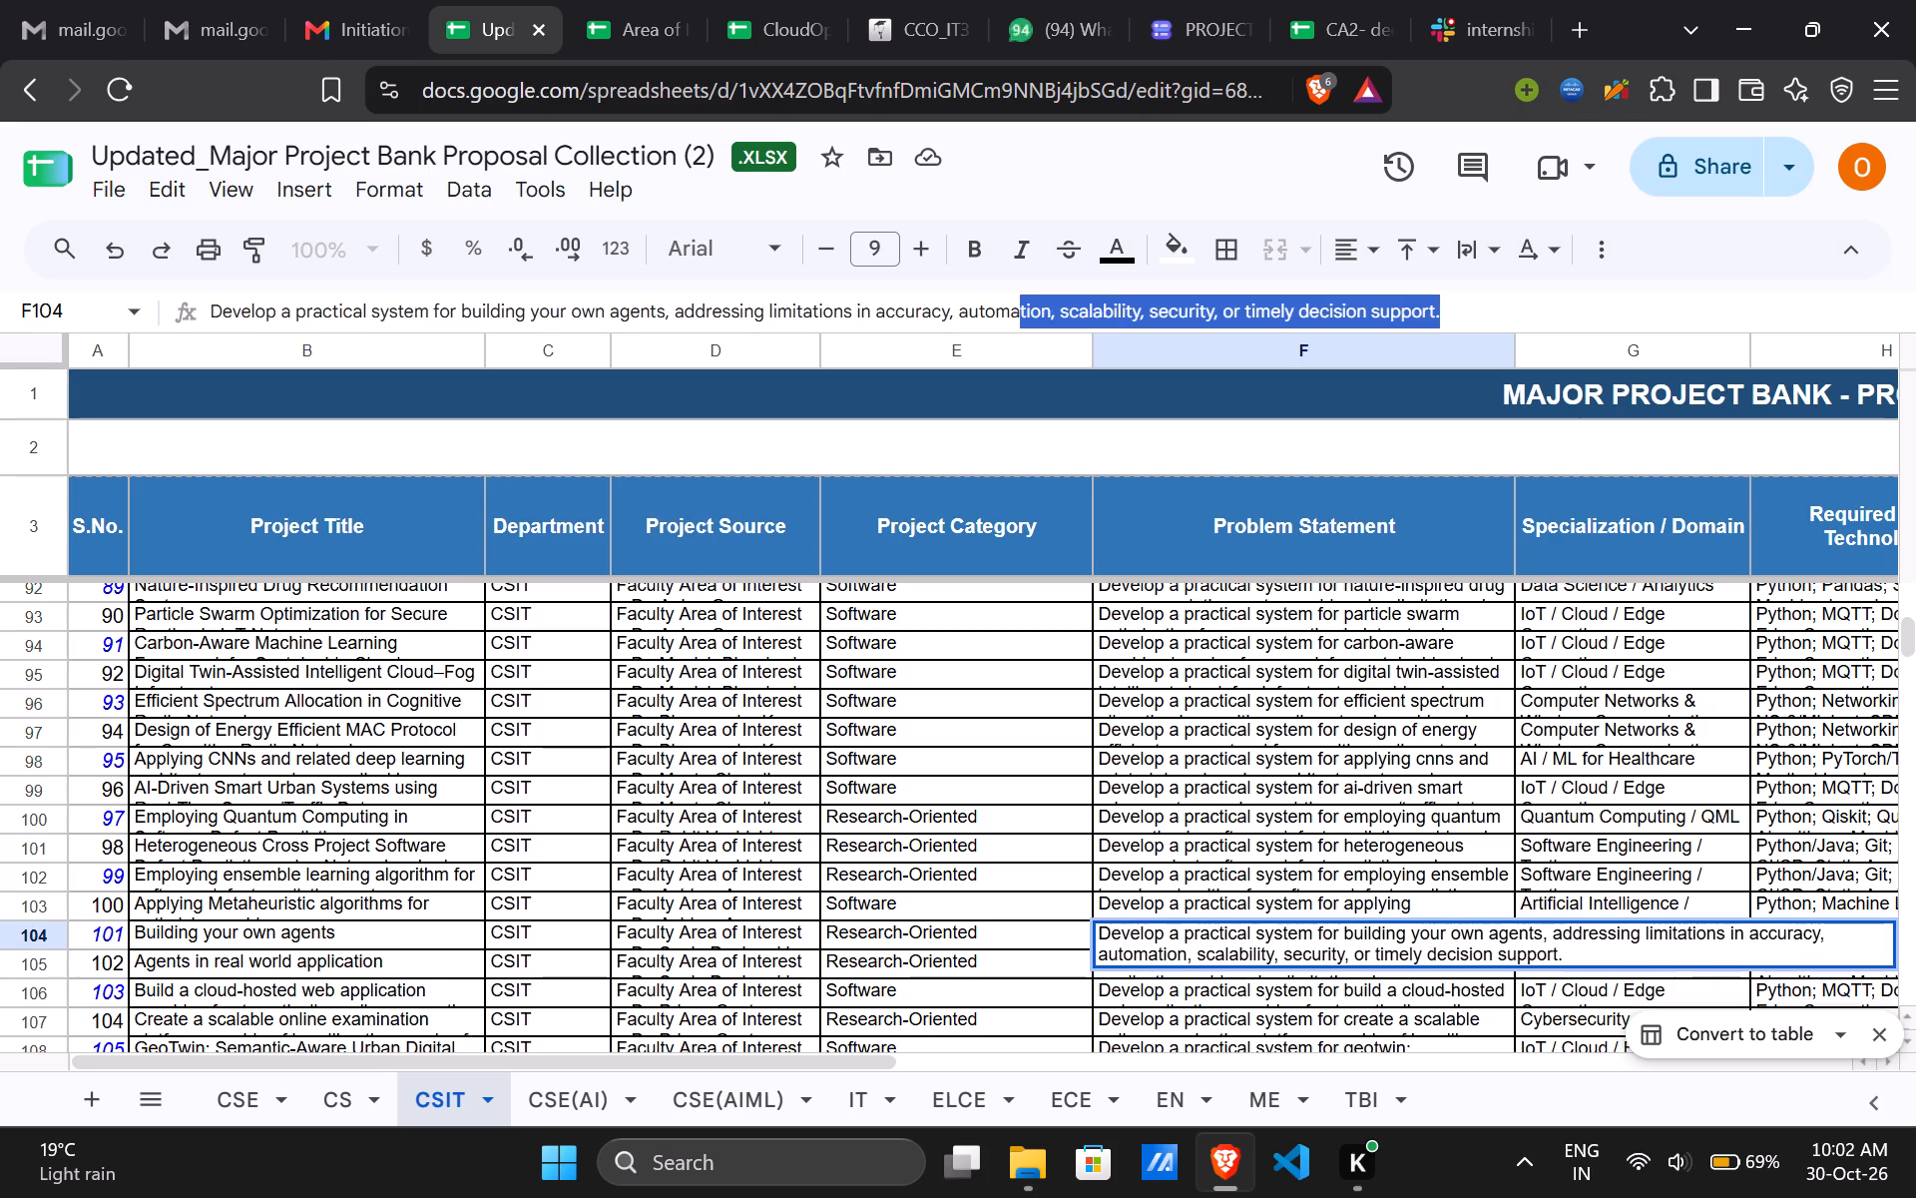
{"action": "left_click_drag", "start_coordinate": [990, 317], "coordinate": [206, 316]}
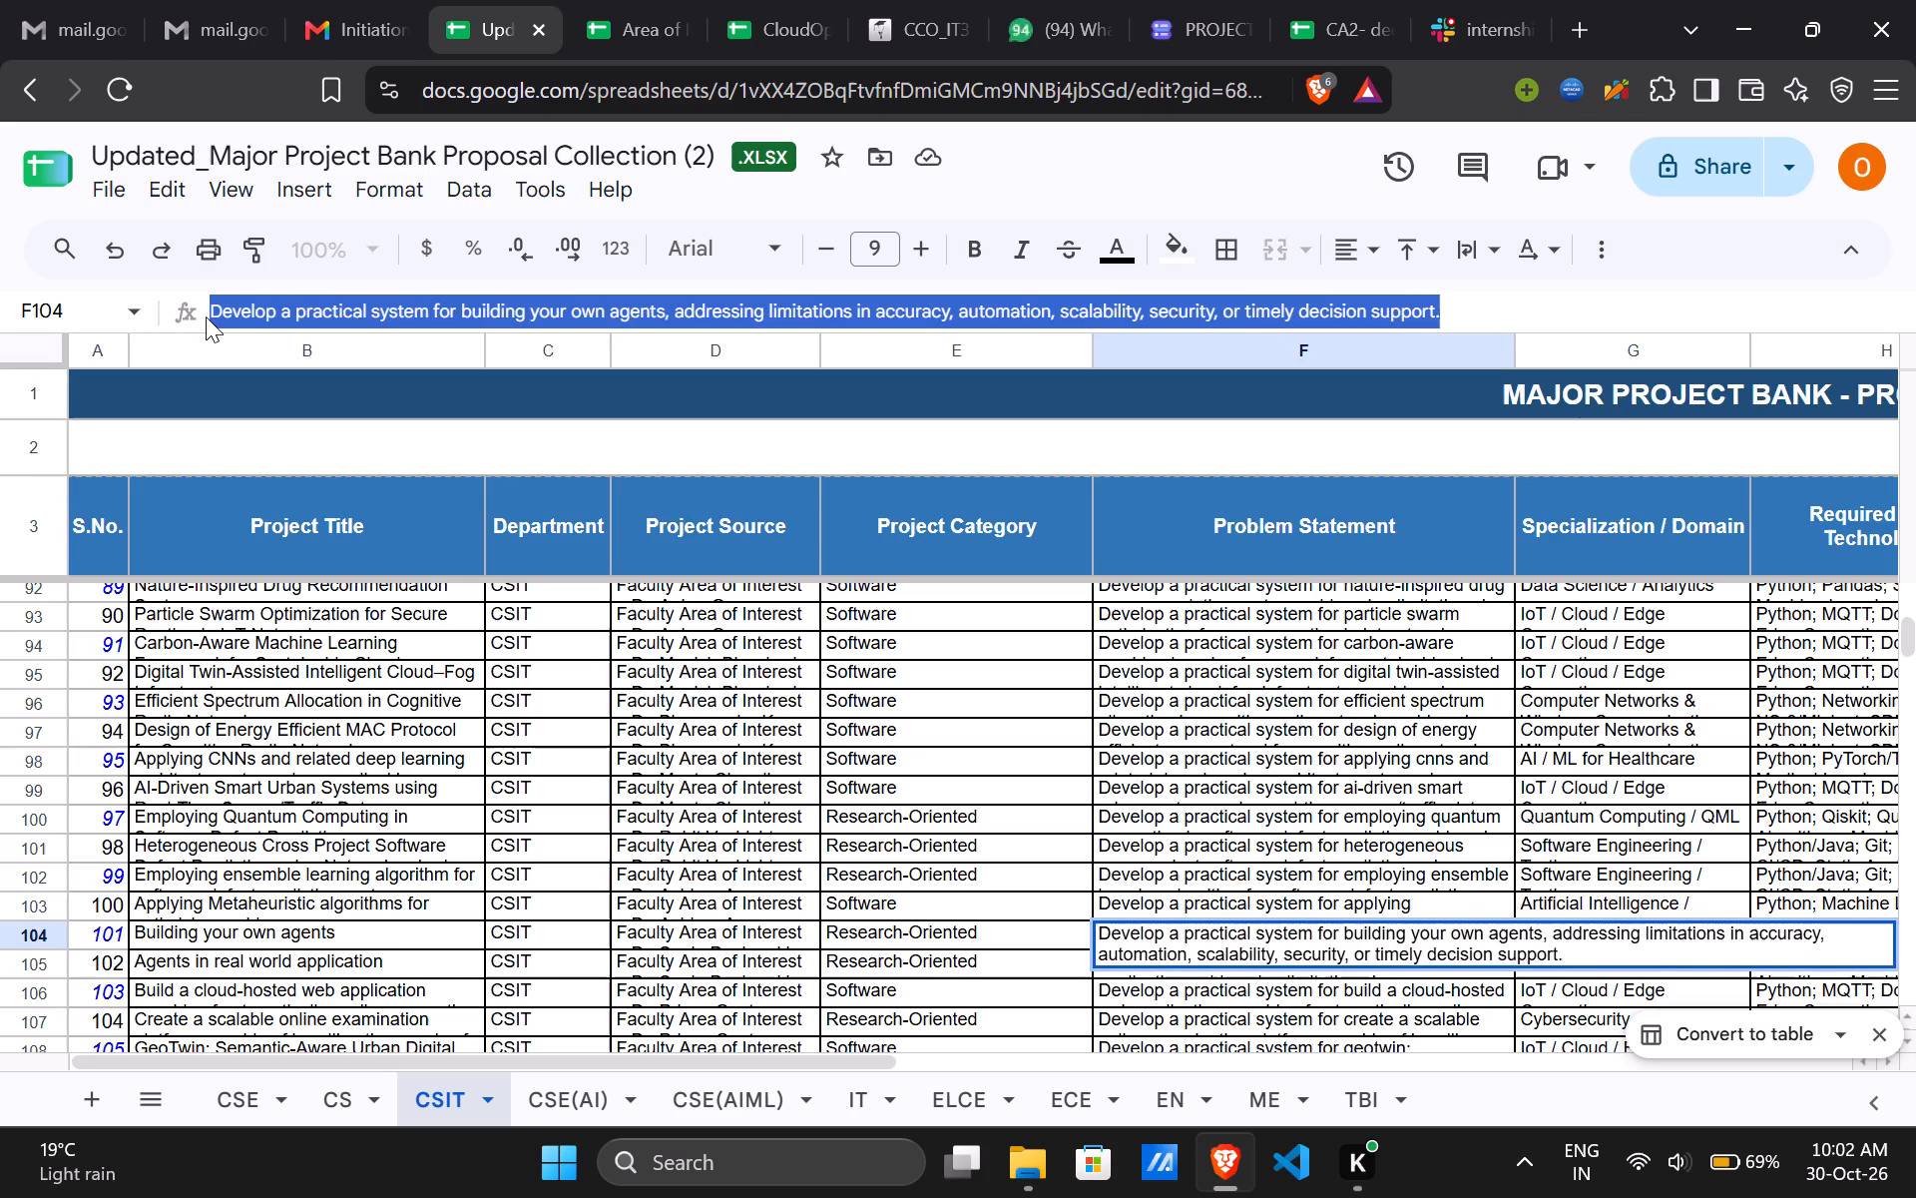
{"action": "key", "text": "ctrl+c"}
{"action": "key", "text": "ctrl+c"}
{"action": "key", "text": "ctrl+c"}
{"action": "key", "text": "ctrl+c"}
{"action": "key", "text": "ctrl+c"}
{"action": "key", "text": "ctrl+c"}
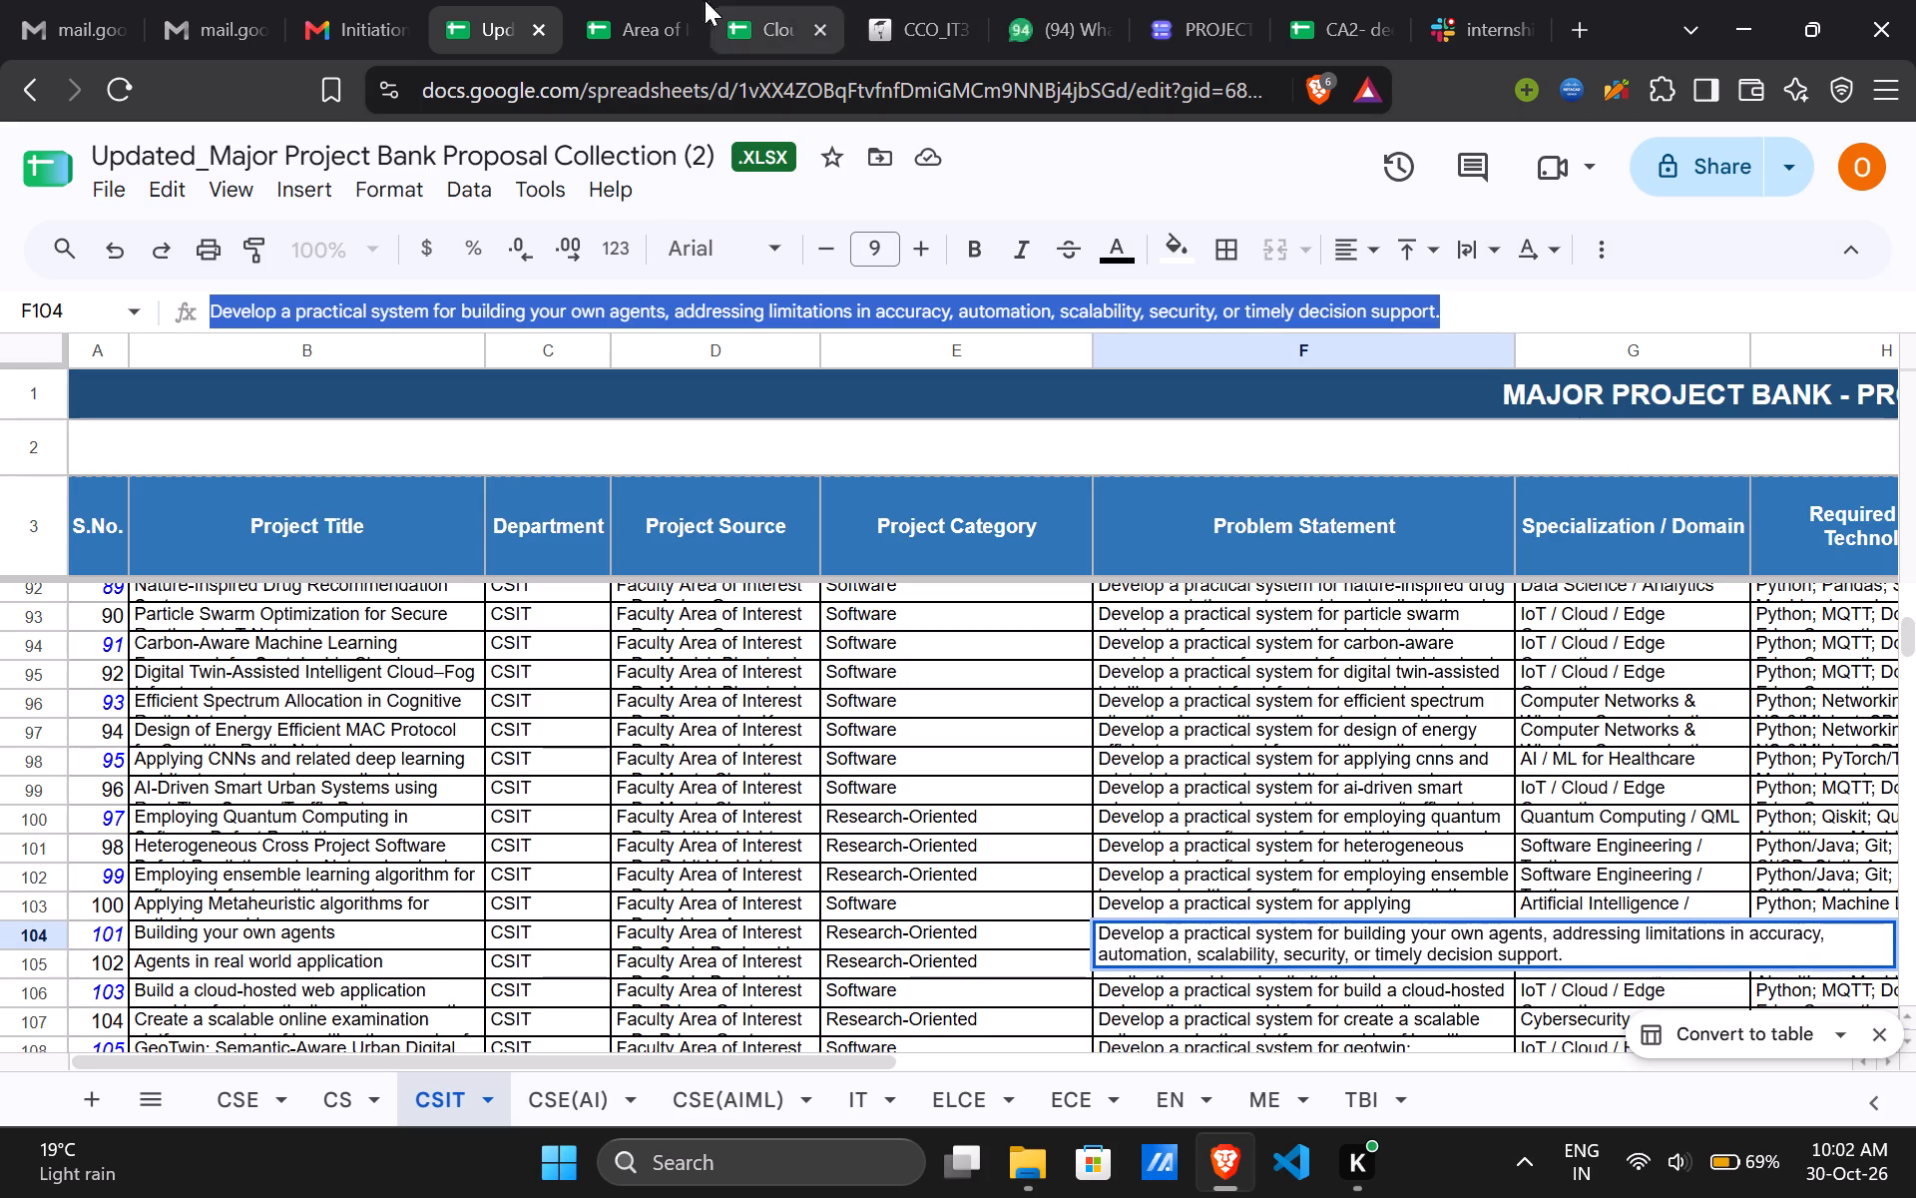
Return to the project form and paste the copied problem statement as the ABSTRACT answer.
{"action": "left_click", "coordinate": [1176, 2]}
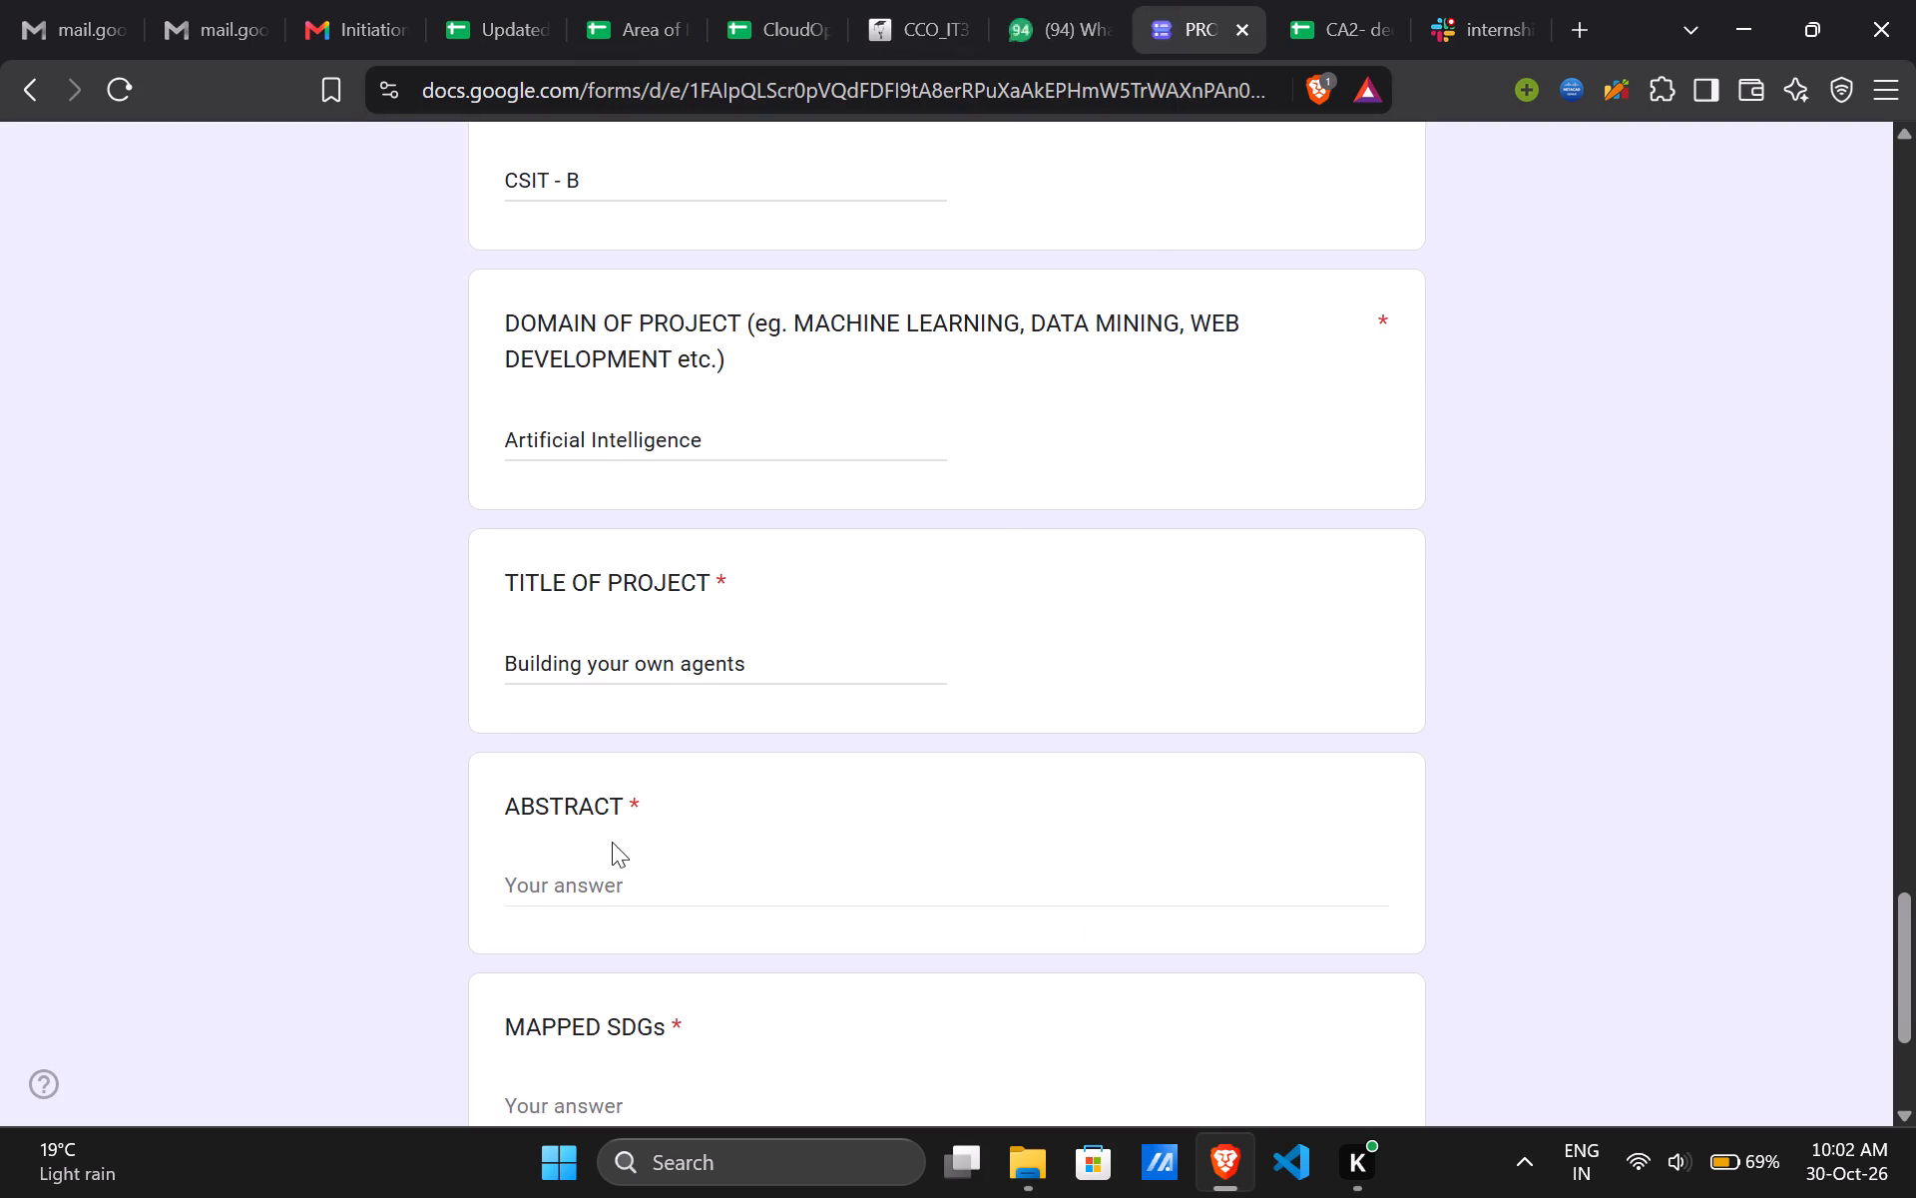
{"action": "left_click", "coordinate": [559, 880]}
{"action": "key", "text": "ctrl+v"}
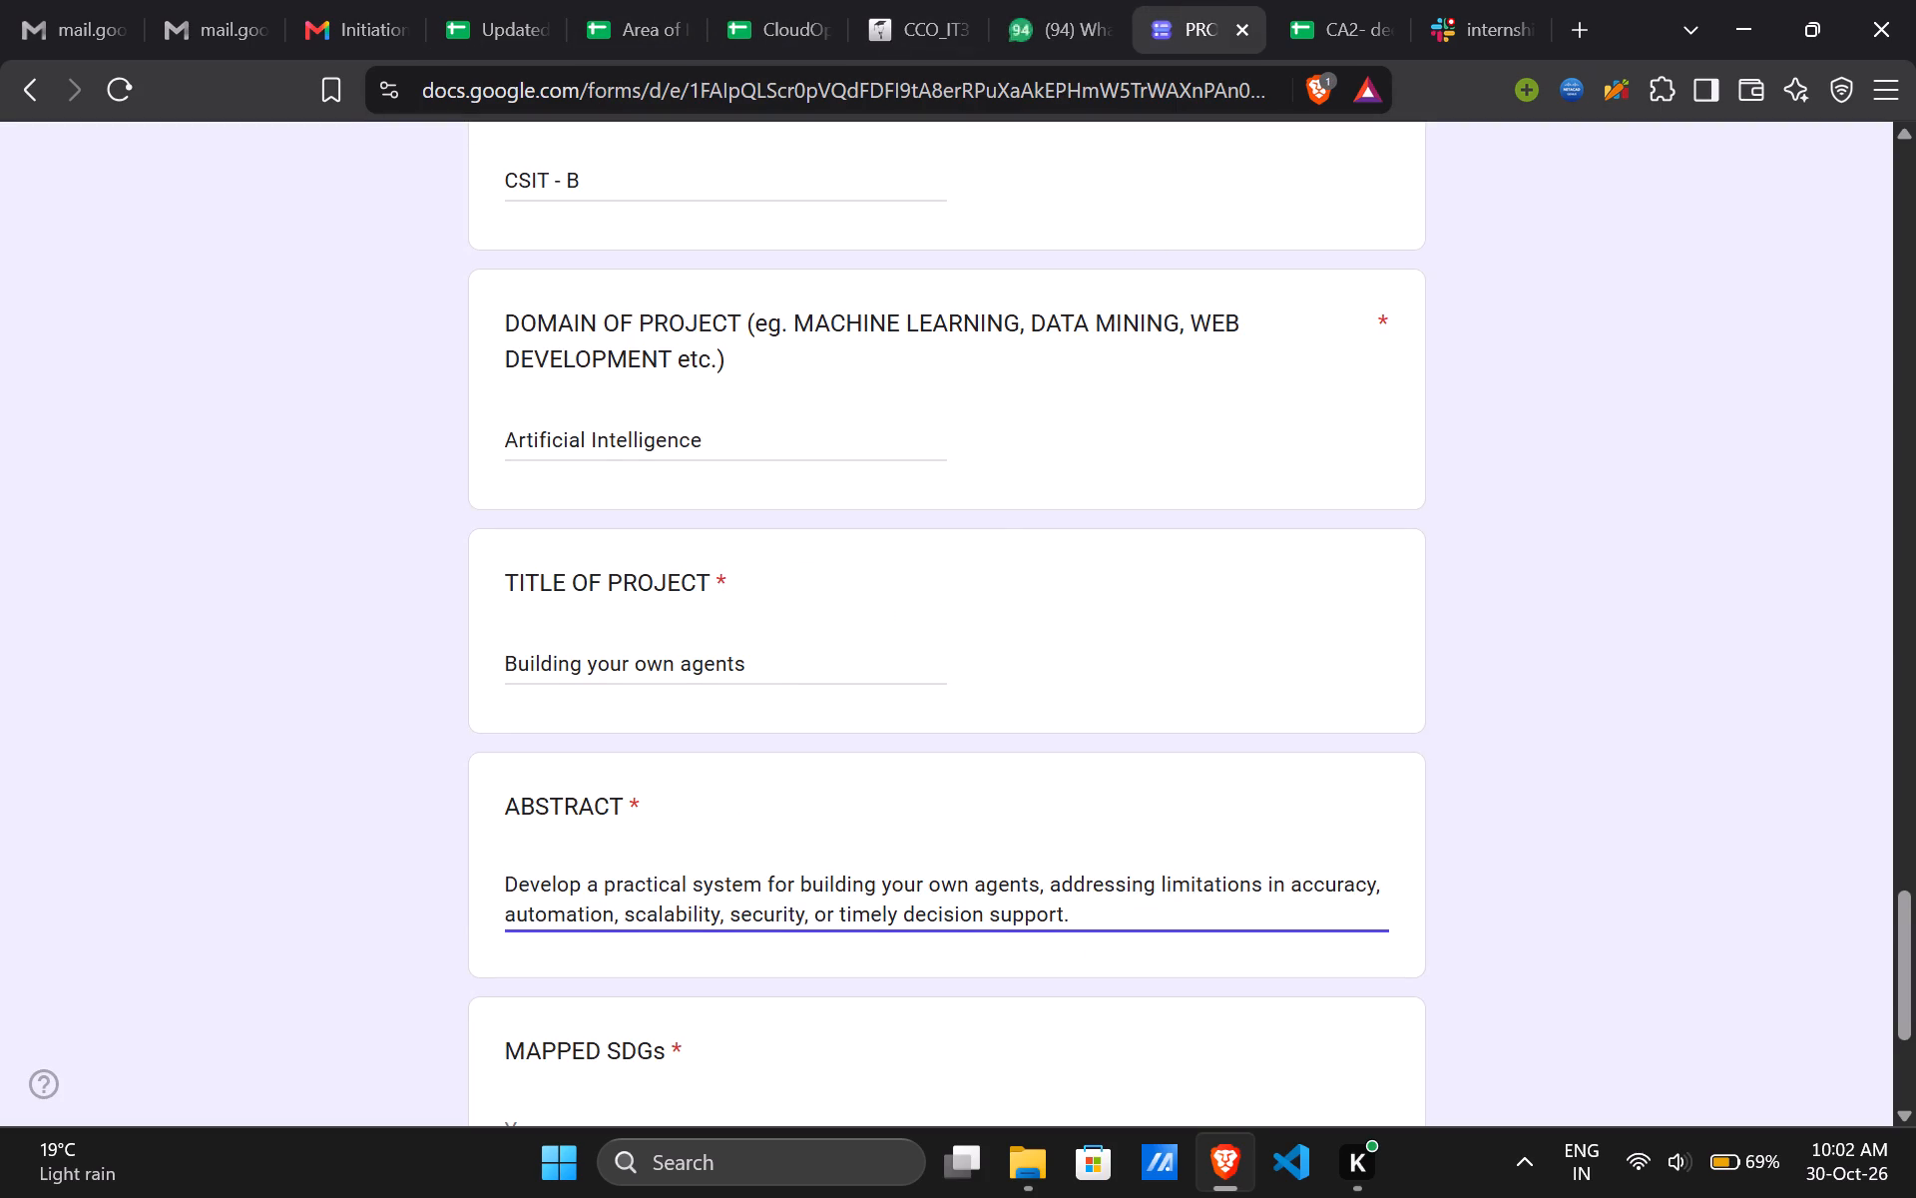
{"action": "scroll", "coordinate": [661, 891], "scroll_direction": "down", "scroll_amount": 1}
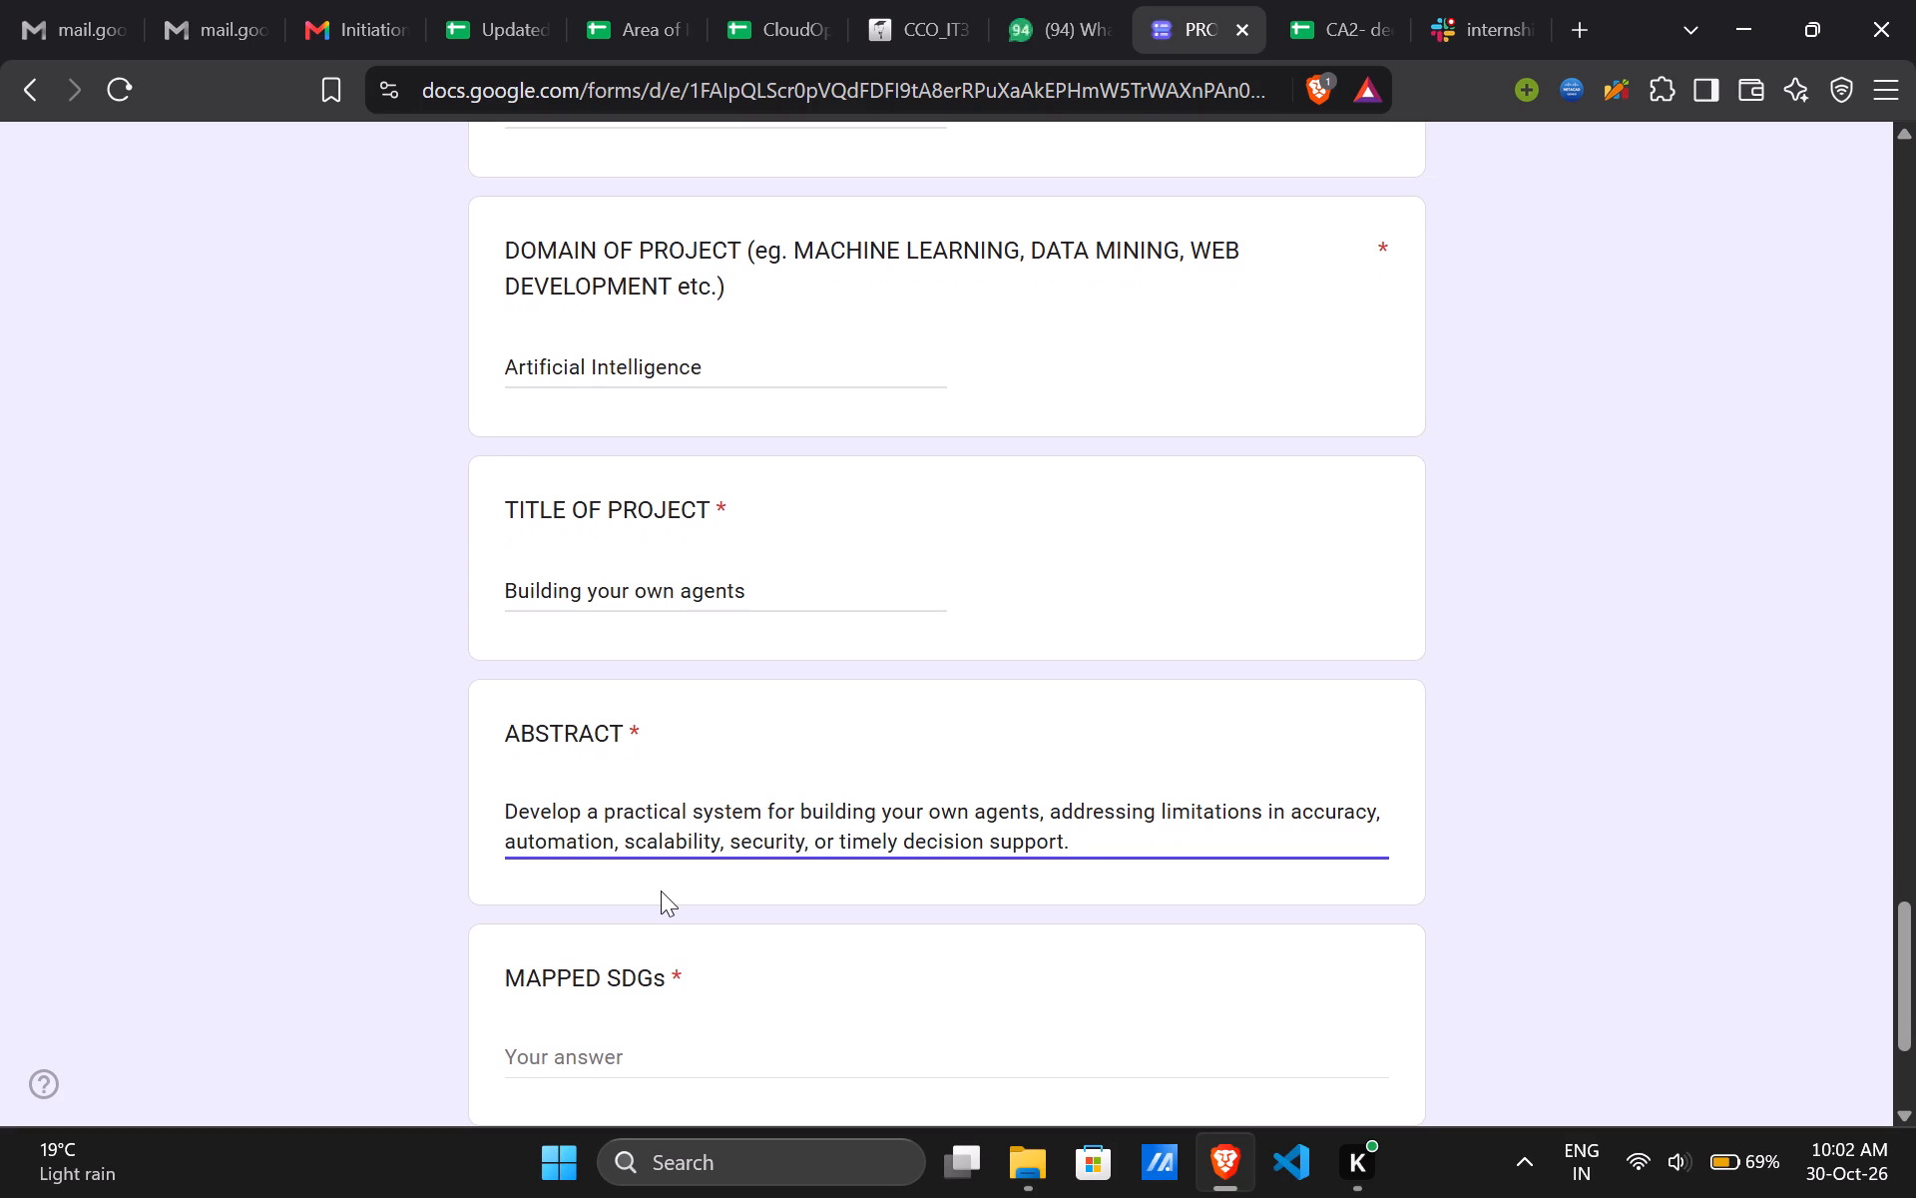
{"action": "scroll", "coordinate": [661, 891], "scroll_direction": "down", "scroll_amount": 1}
{"action": "left_click", "coordinate": [567, 798]}
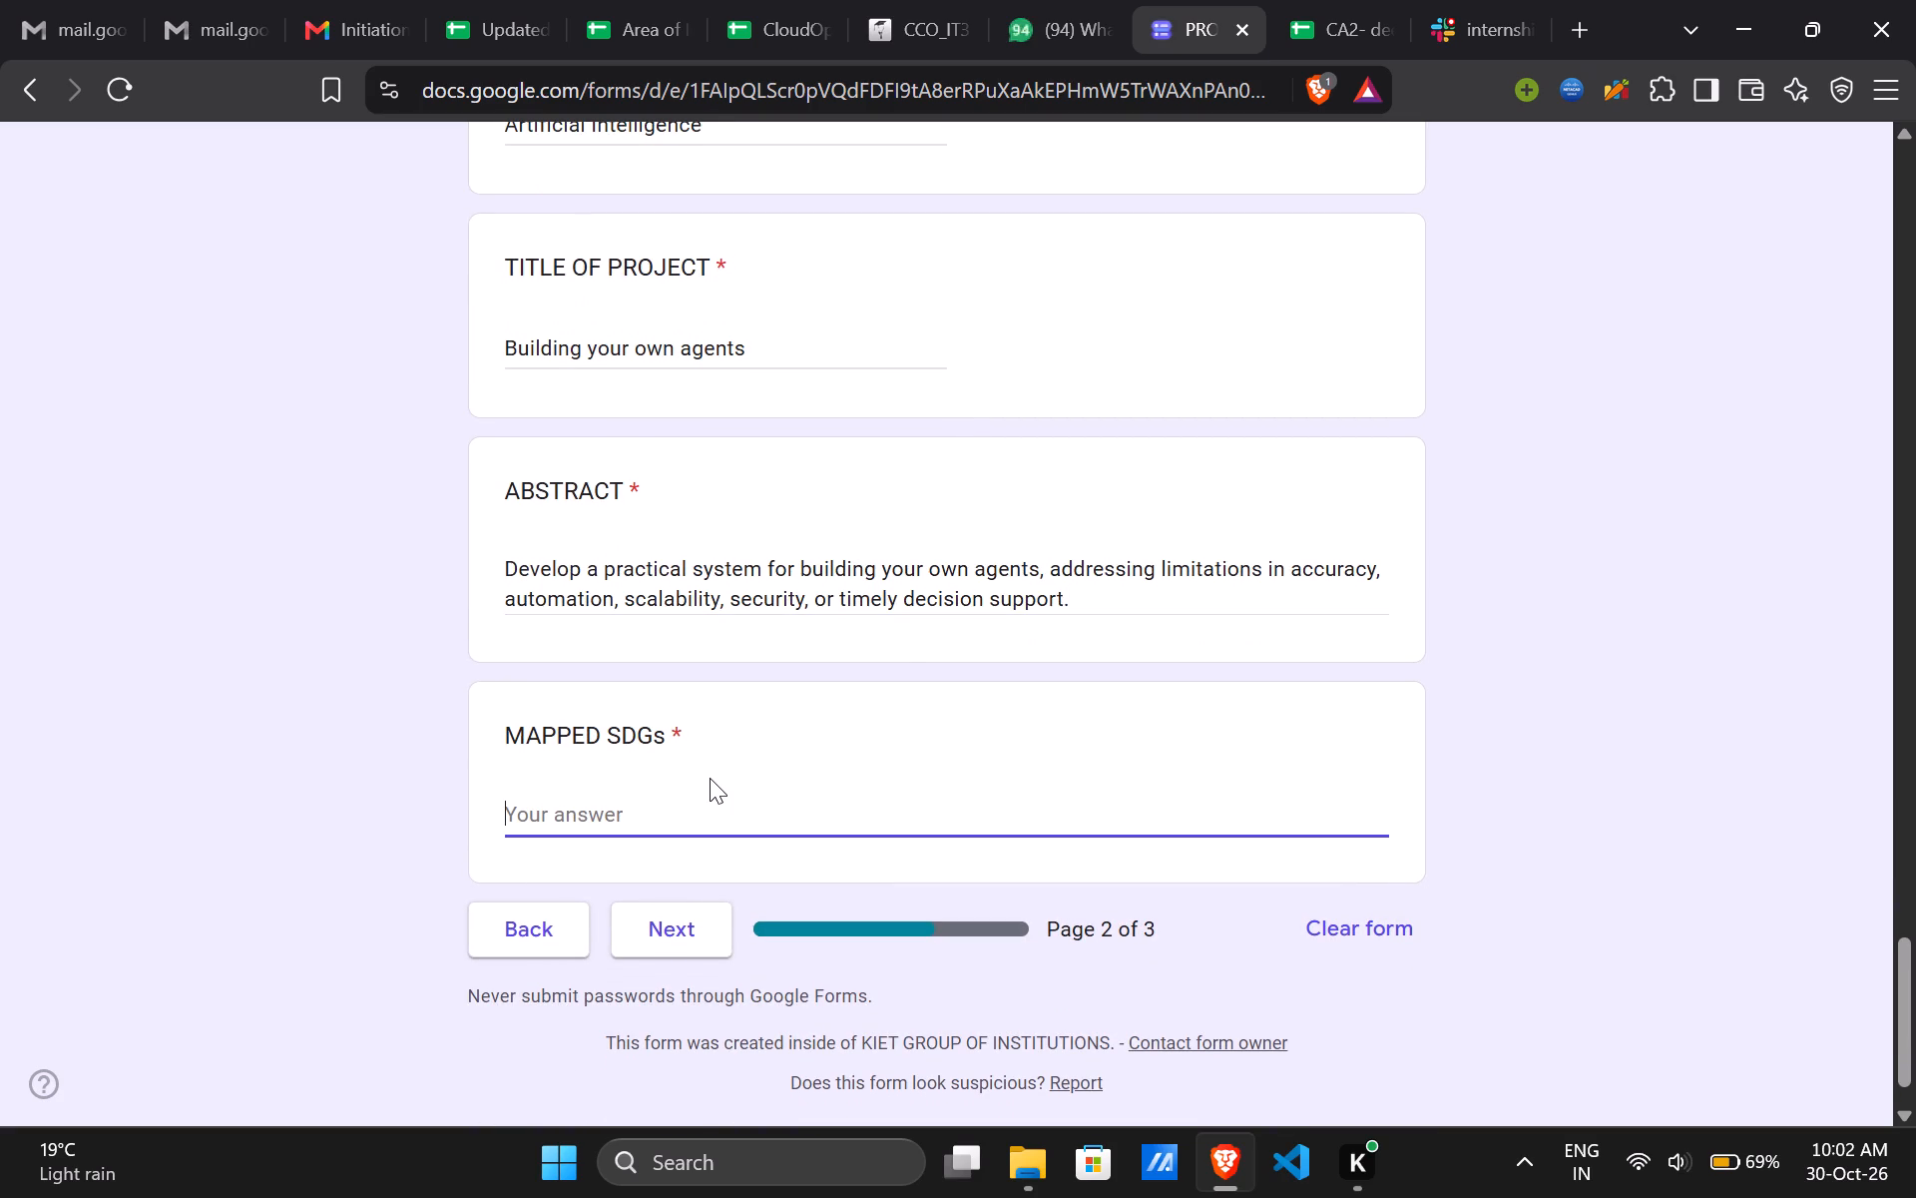
{"action": "key", "text": "shift+super+F23"}
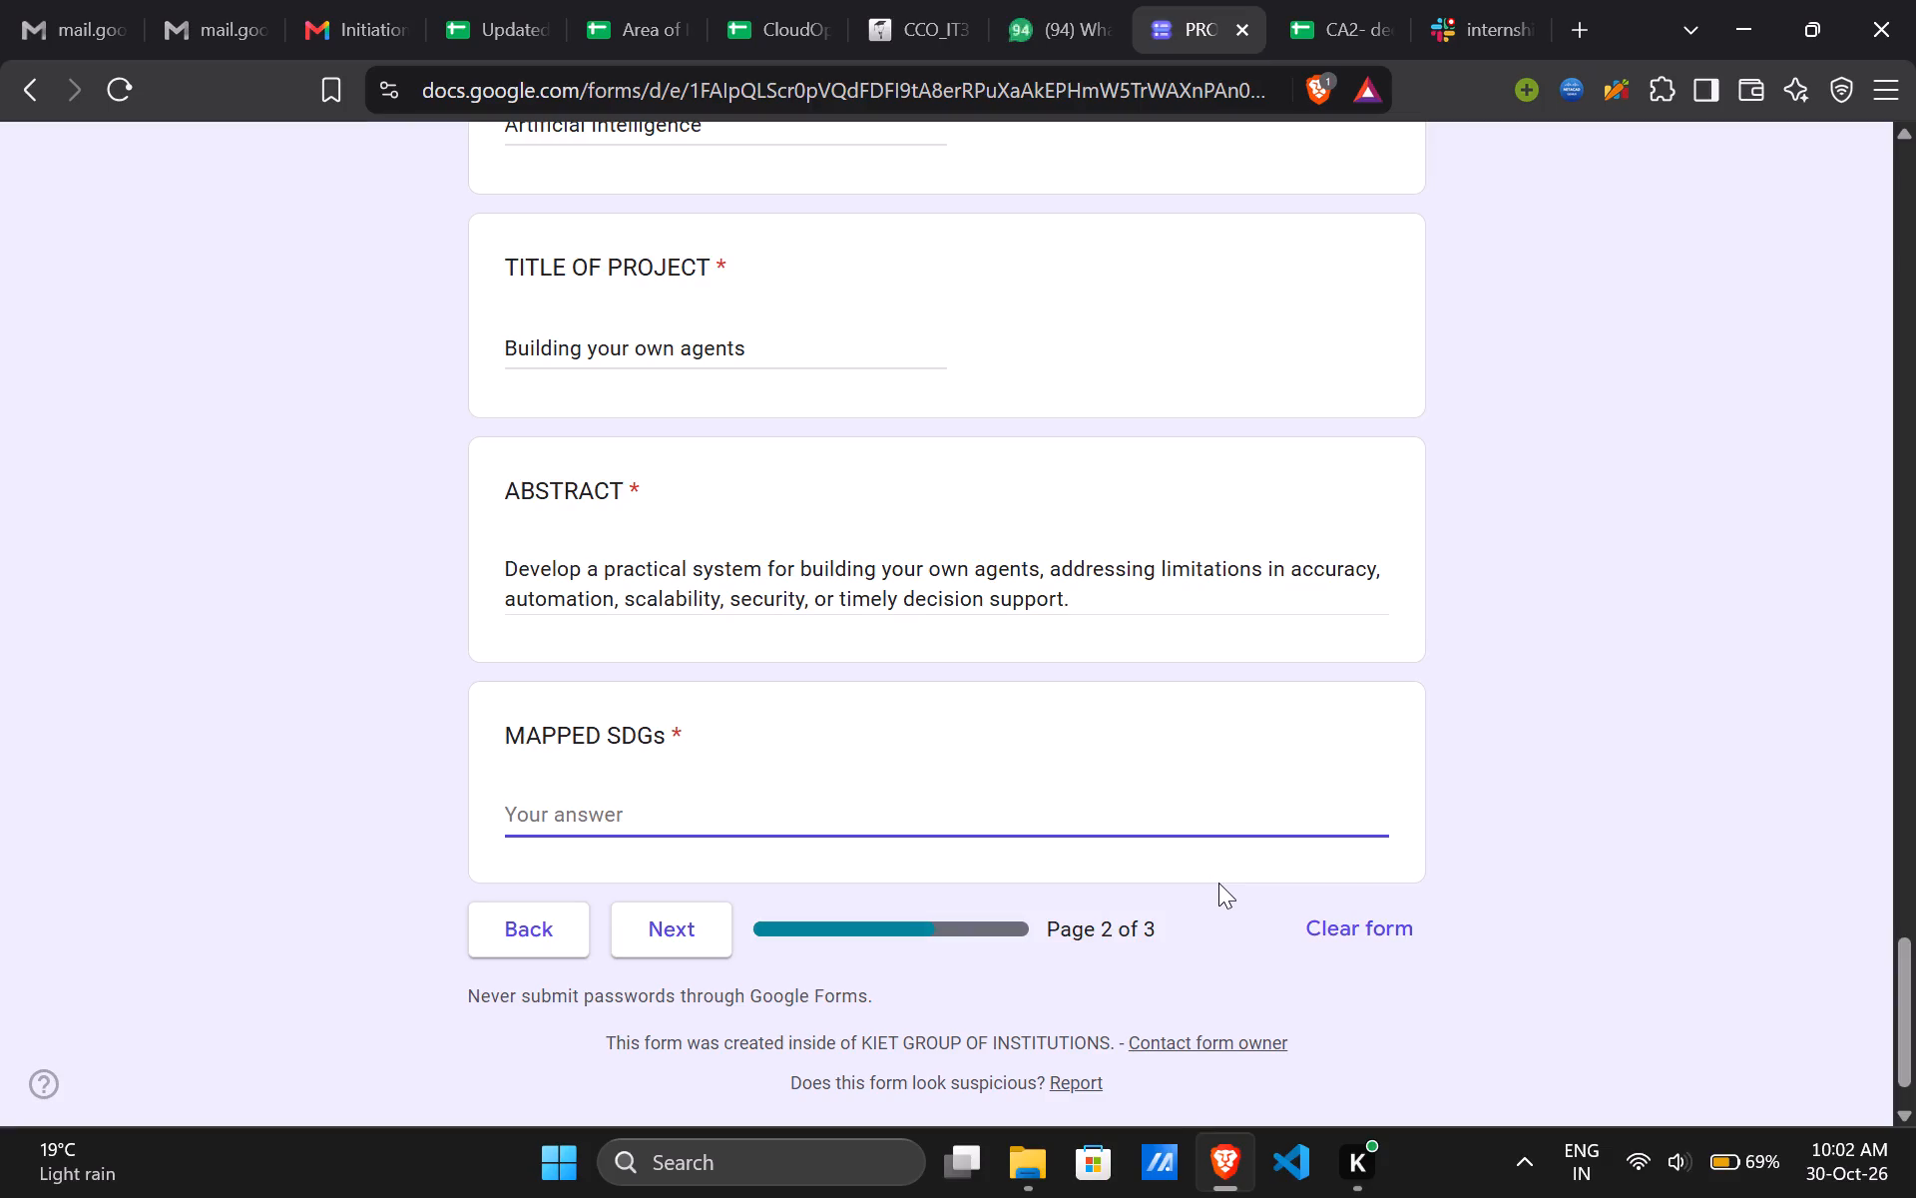
{"action": "scroll", "coordinate": [1218, 883], "scroll_direction": "up", "scroll_amount": 4}
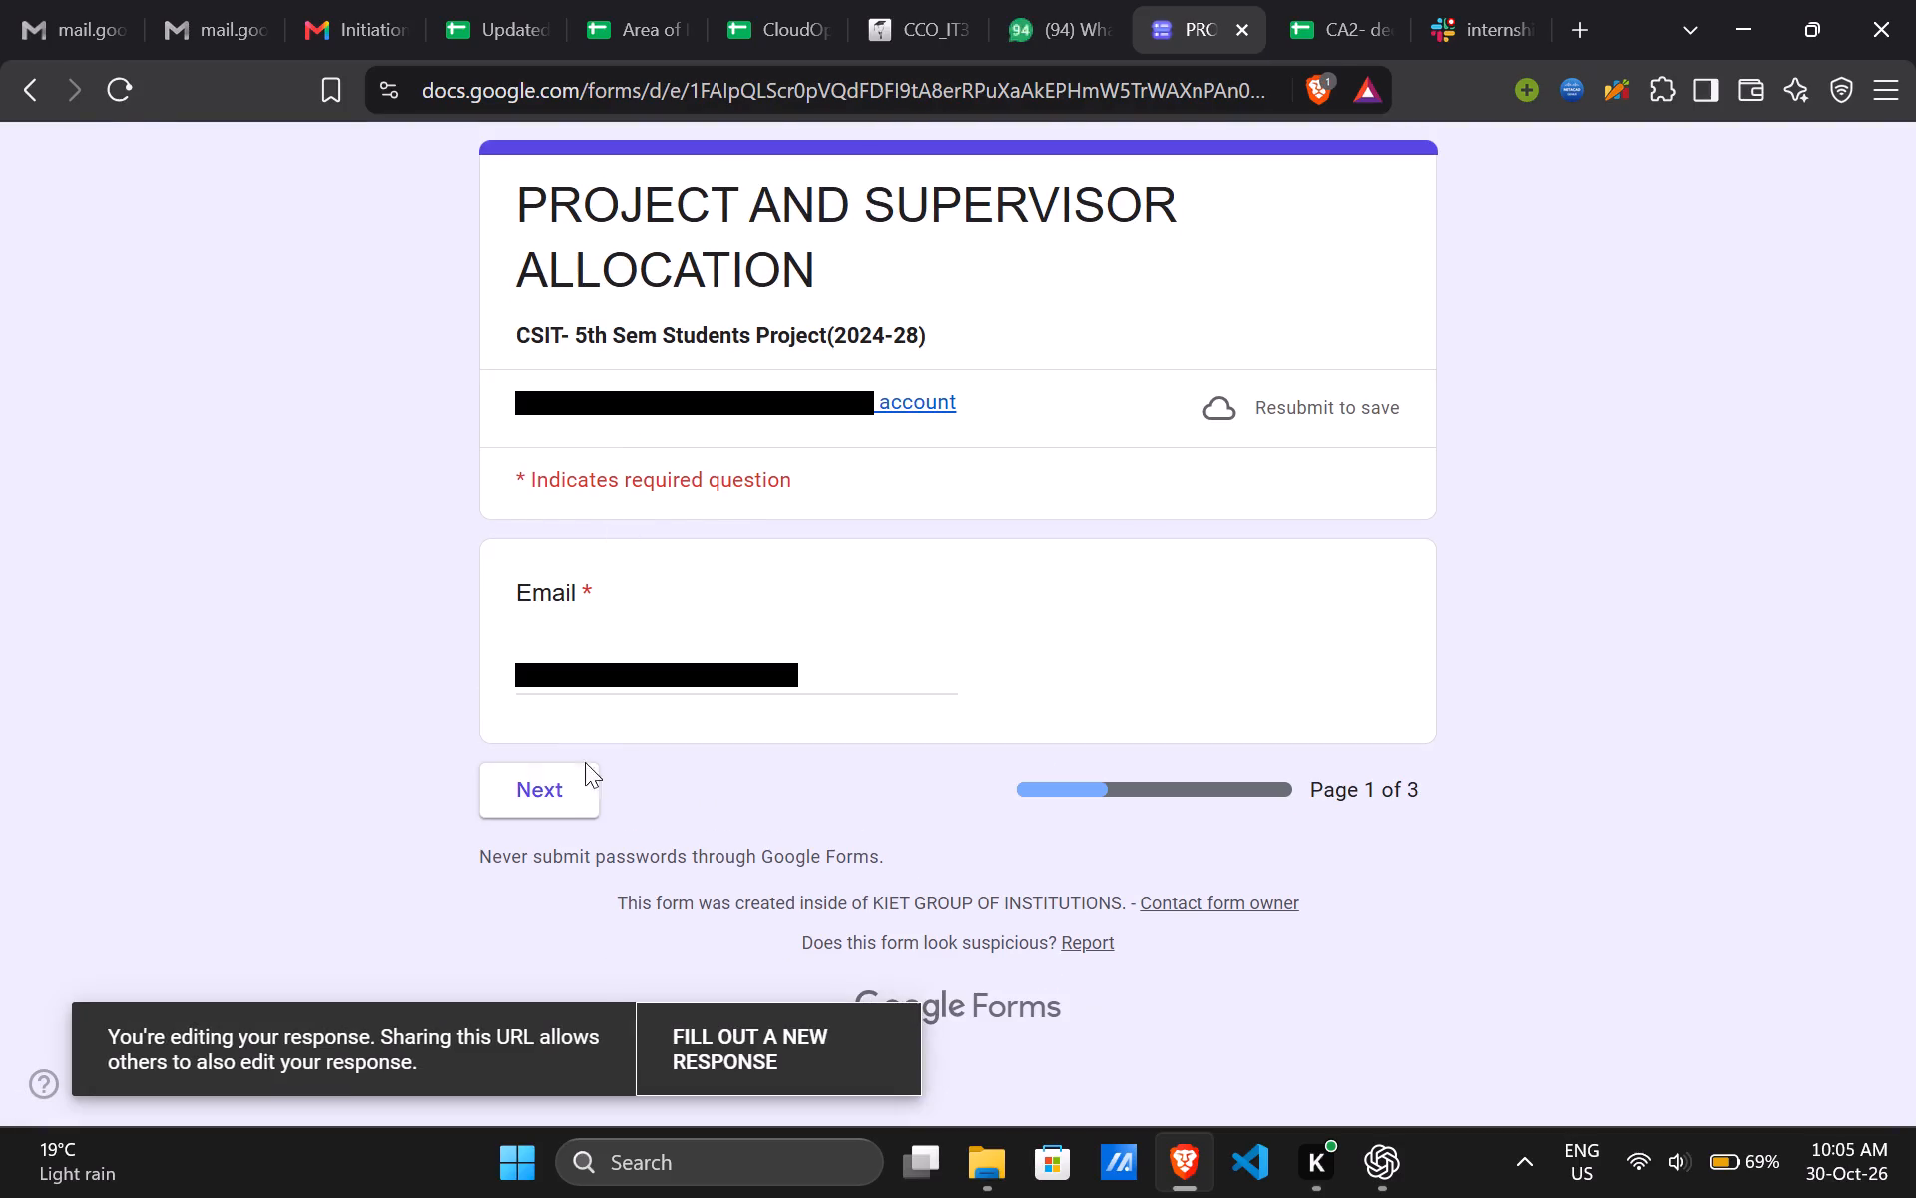
{"action": "left_click", "coordinate": [574, 788]}
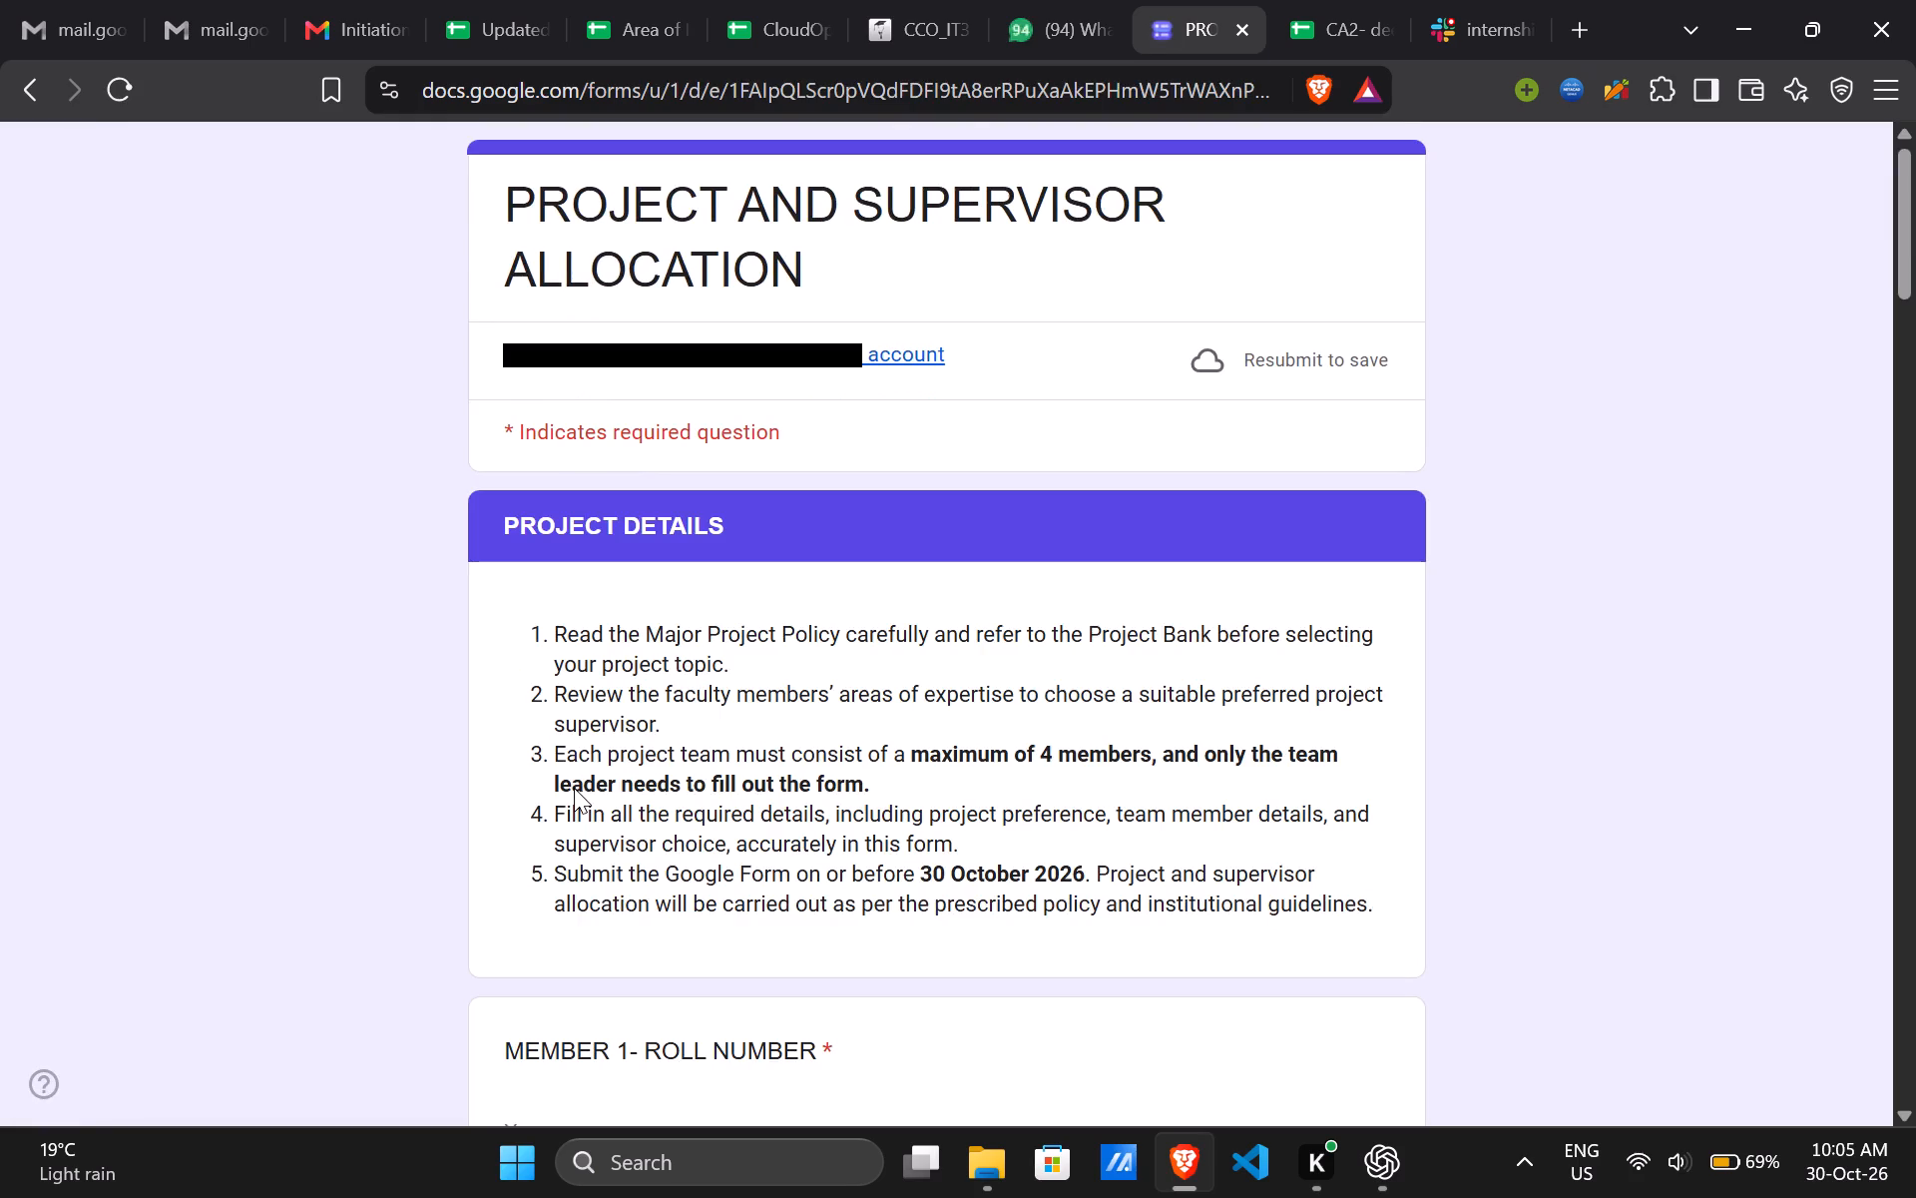
{"action": "scroll", "coordinate": [574, 788], "scroll_direction": "down", "scroll_amount": 6}
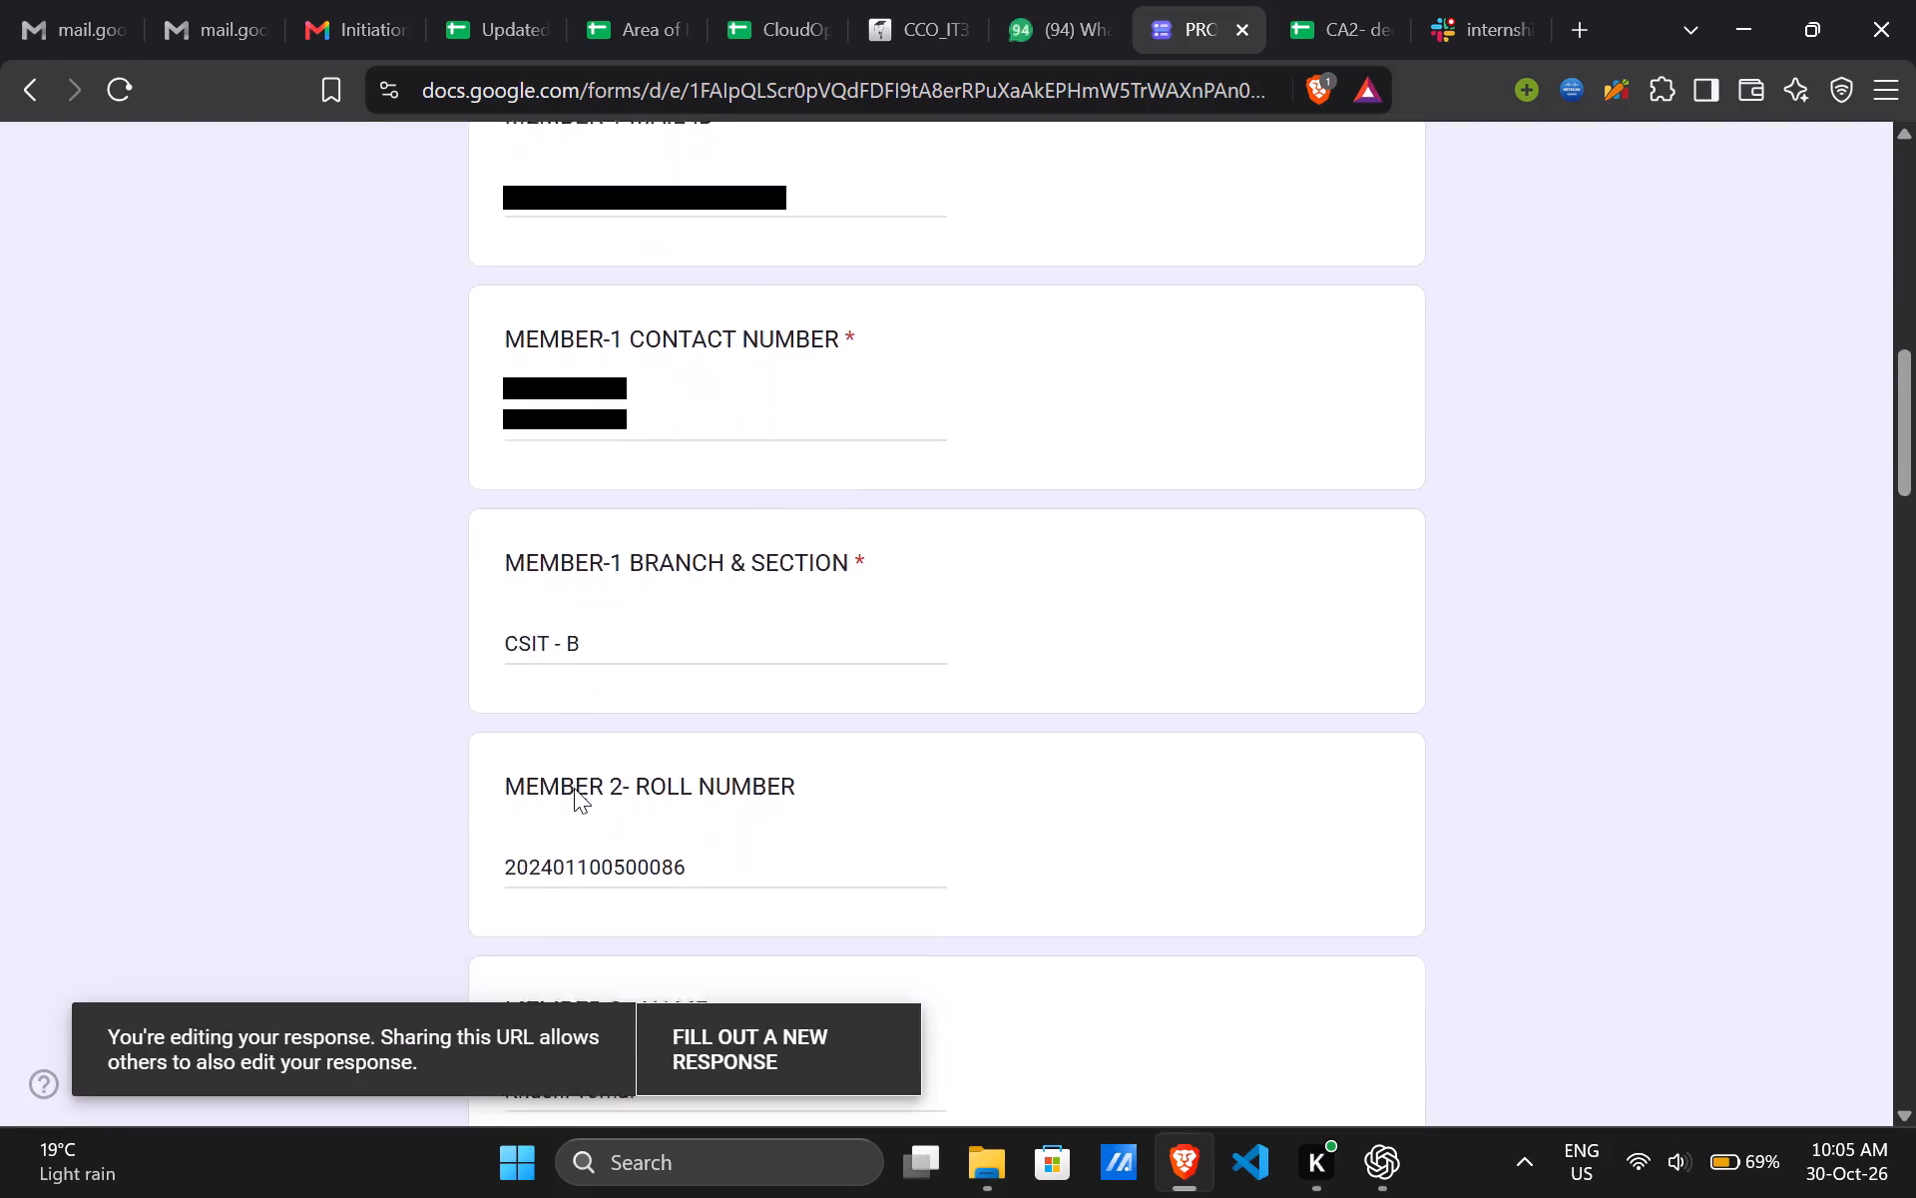
{"action": "scroll", "coordinate": [574, 788], "scroll_direction": "down", "scroll_amount": 11}
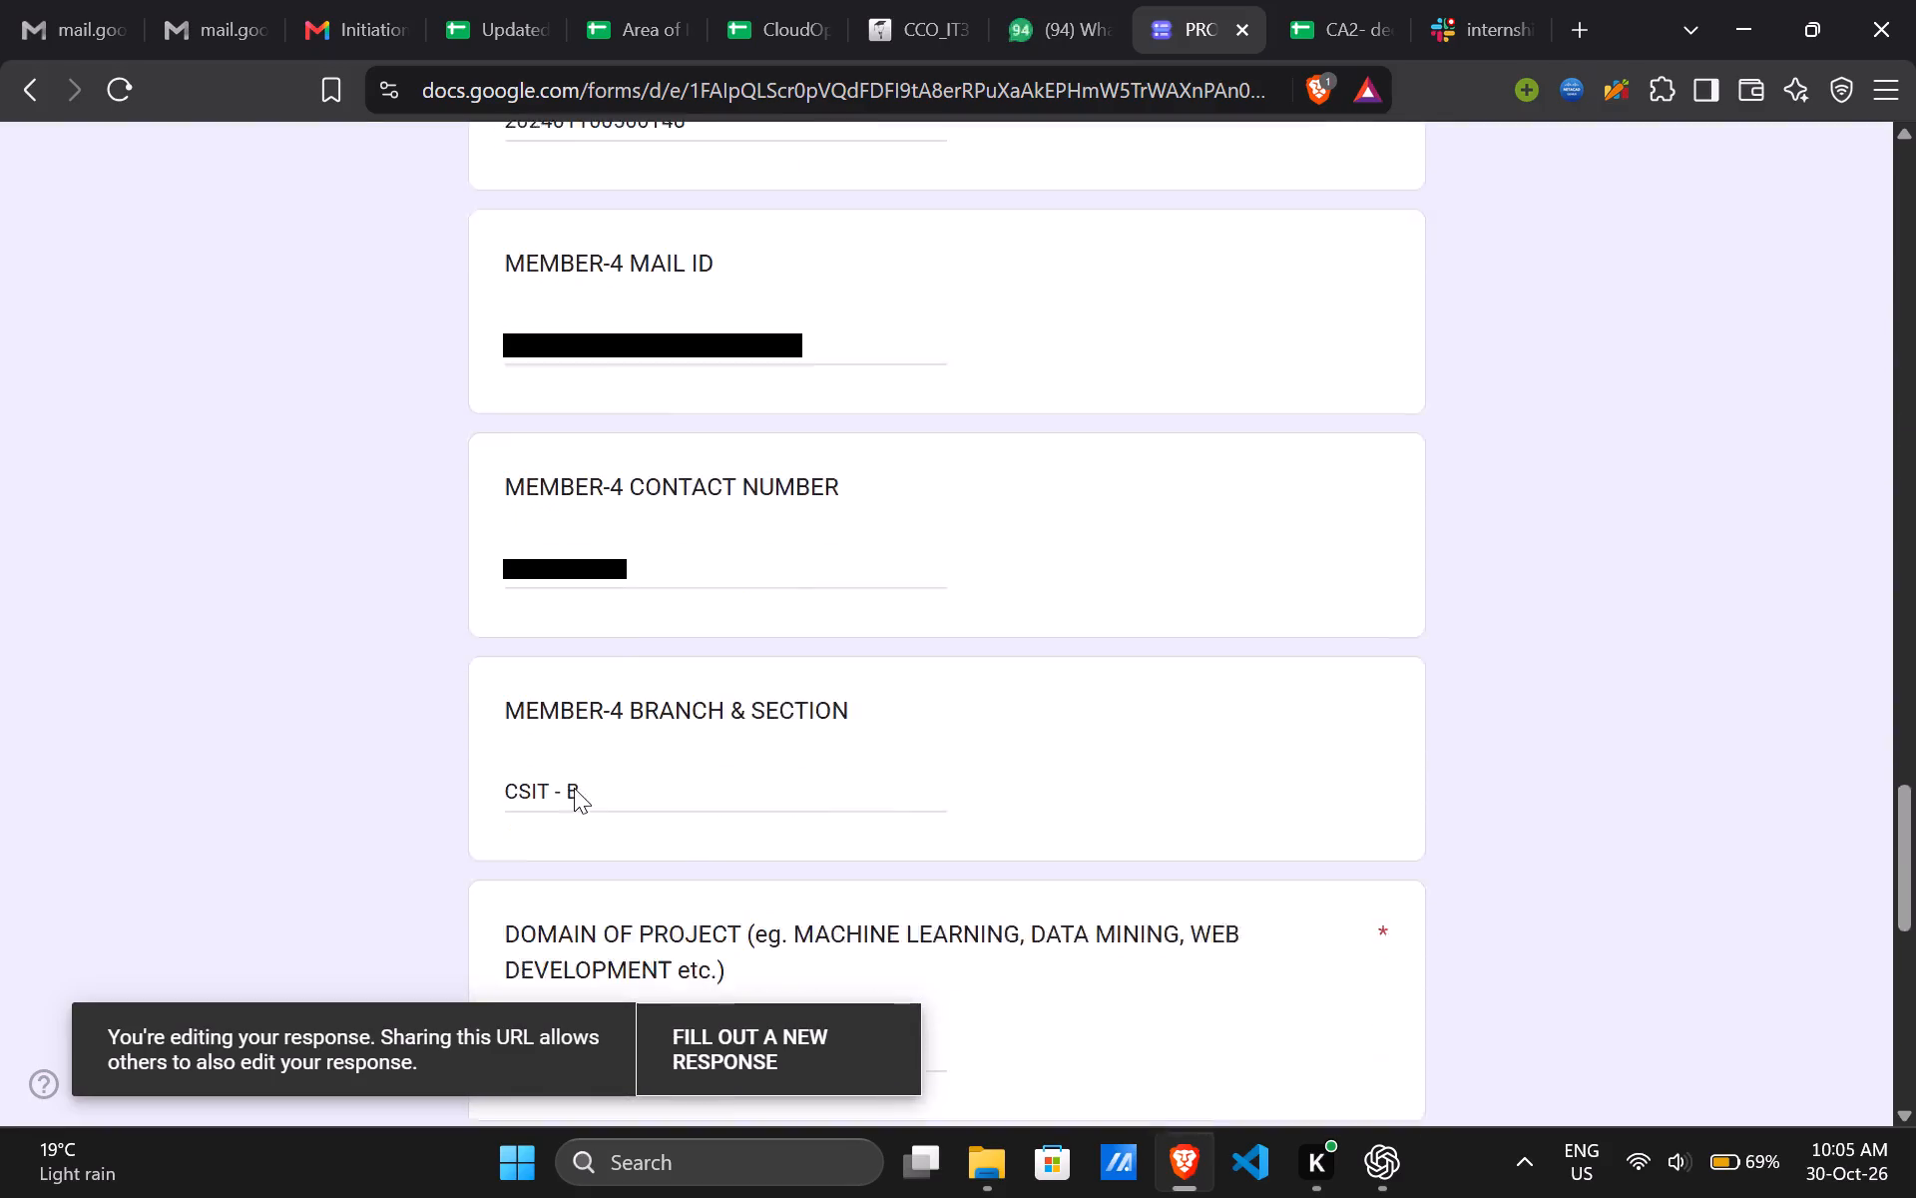
{"action": "scroll", "coordinate": [574, 788], "scroll_direction": "down", "scroll_amount": 5}
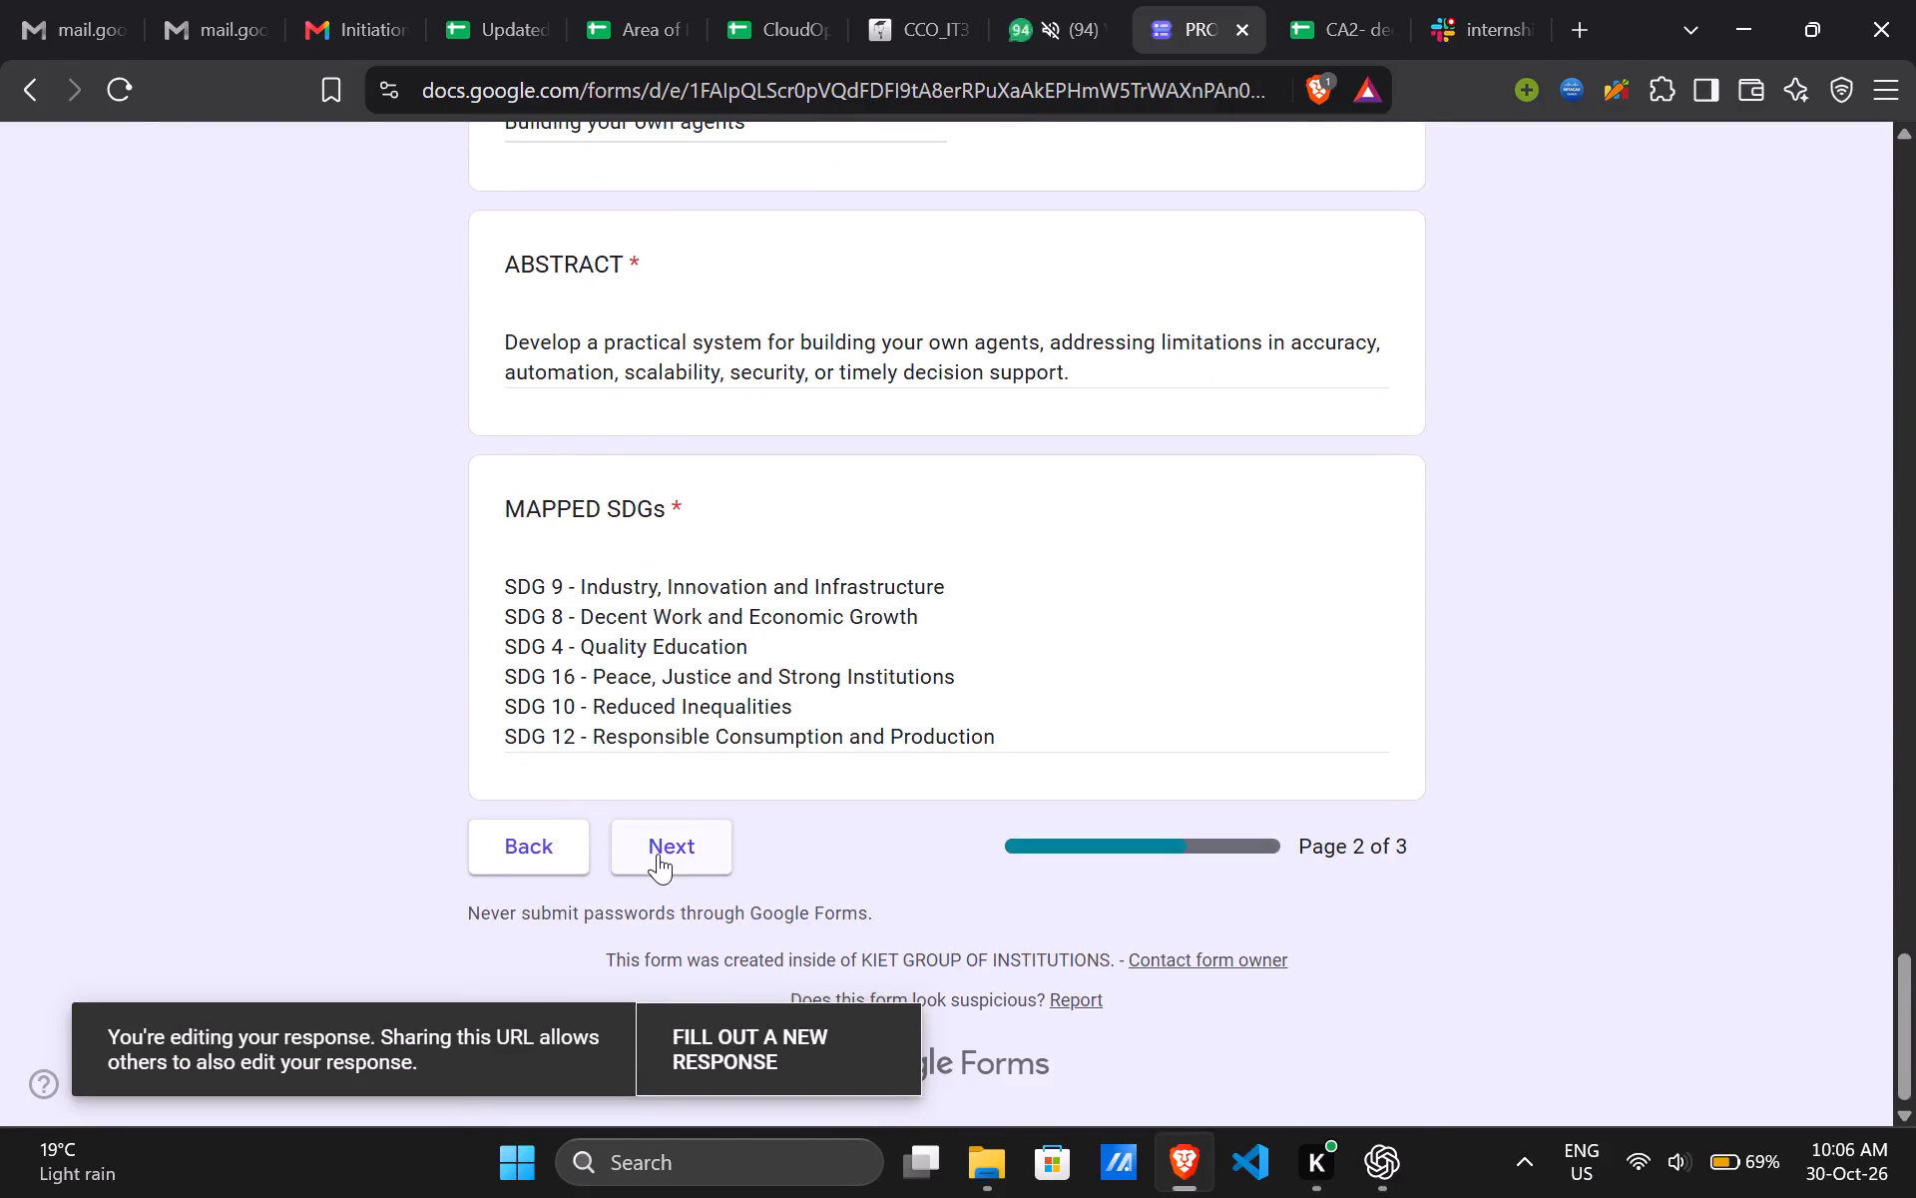
Go on to the Guide Choice page and review the guides selected for both preferences.
{"action": "left_click", "coordinate": [658, 854]}
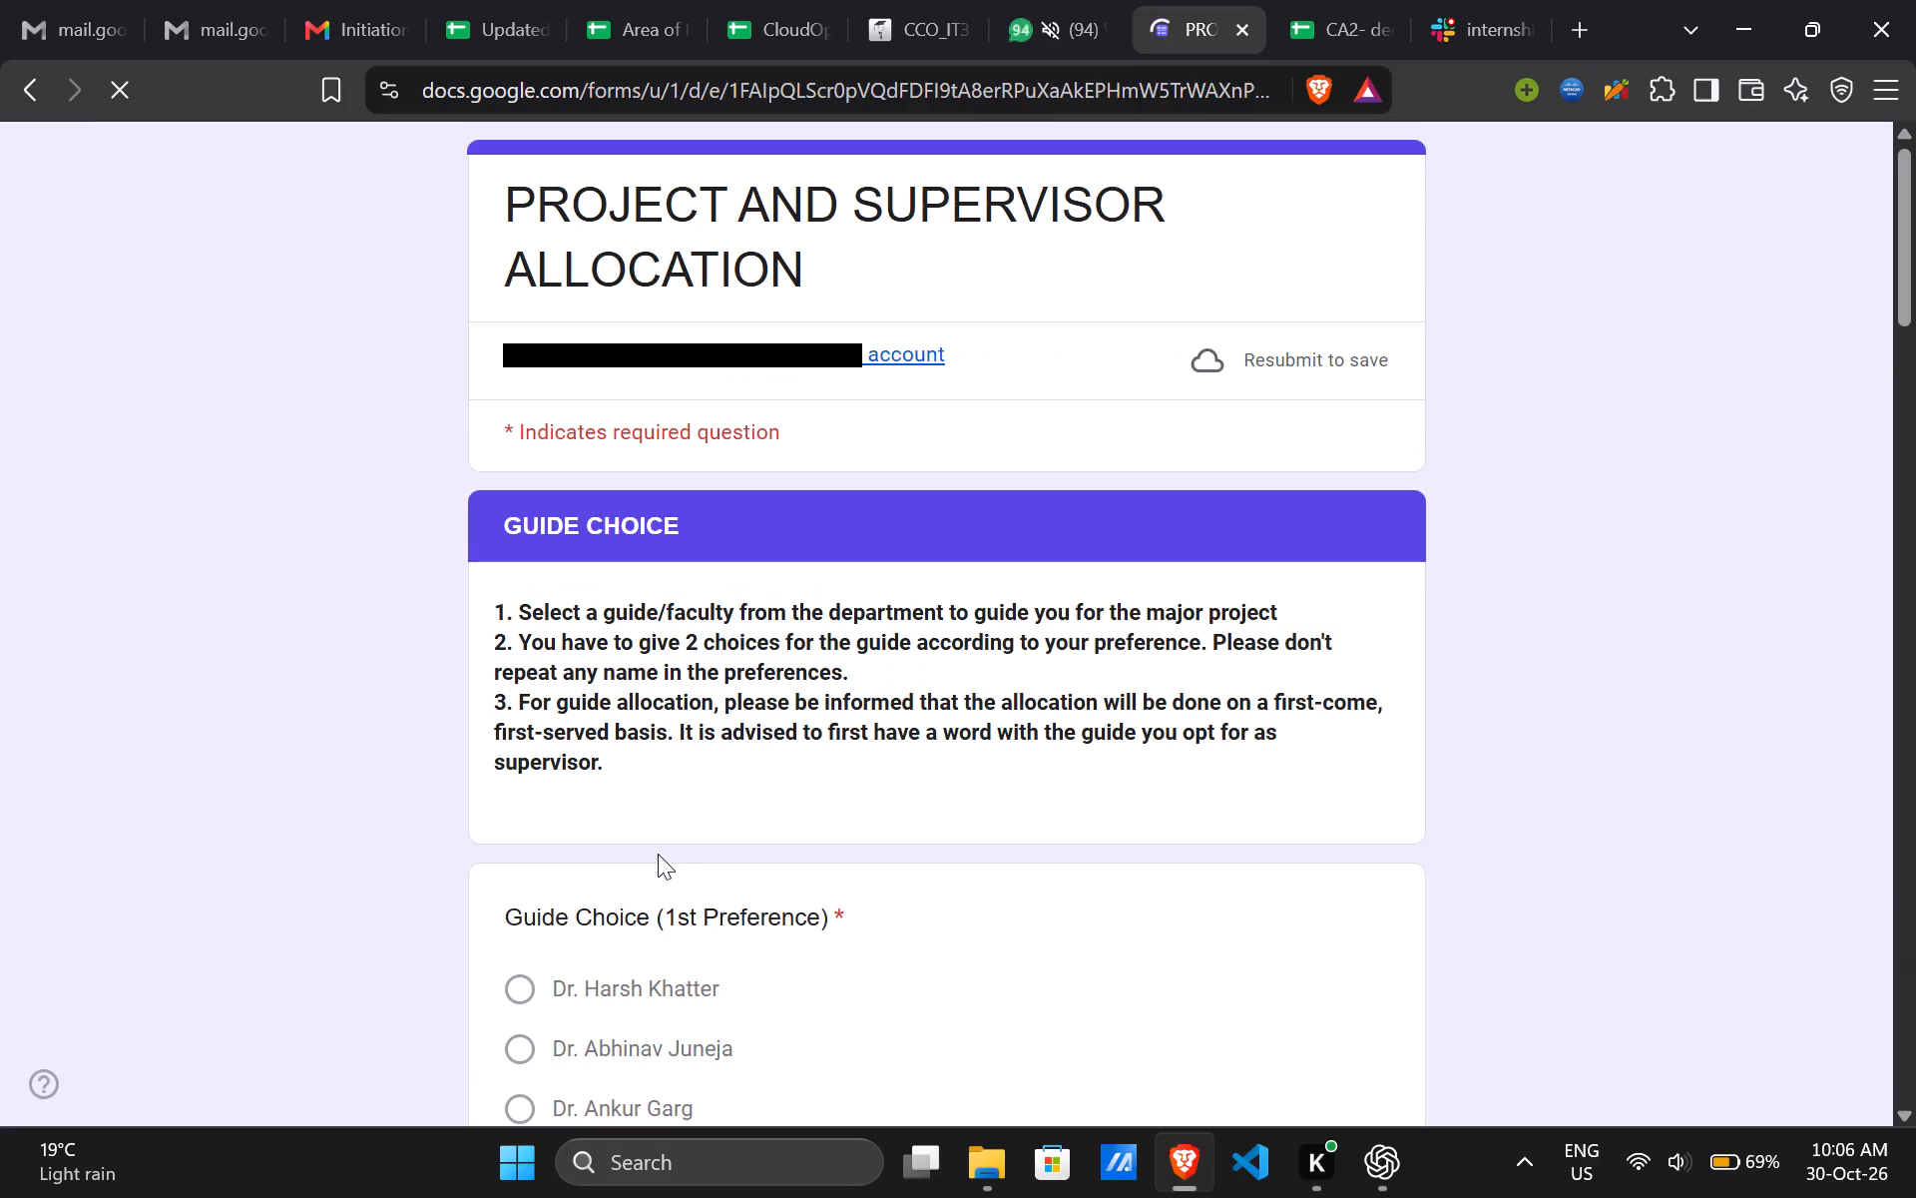
{"action": "scroll", "coordinate": [685, 868], "scroll_direction": "down", "scroll_amount": 6}
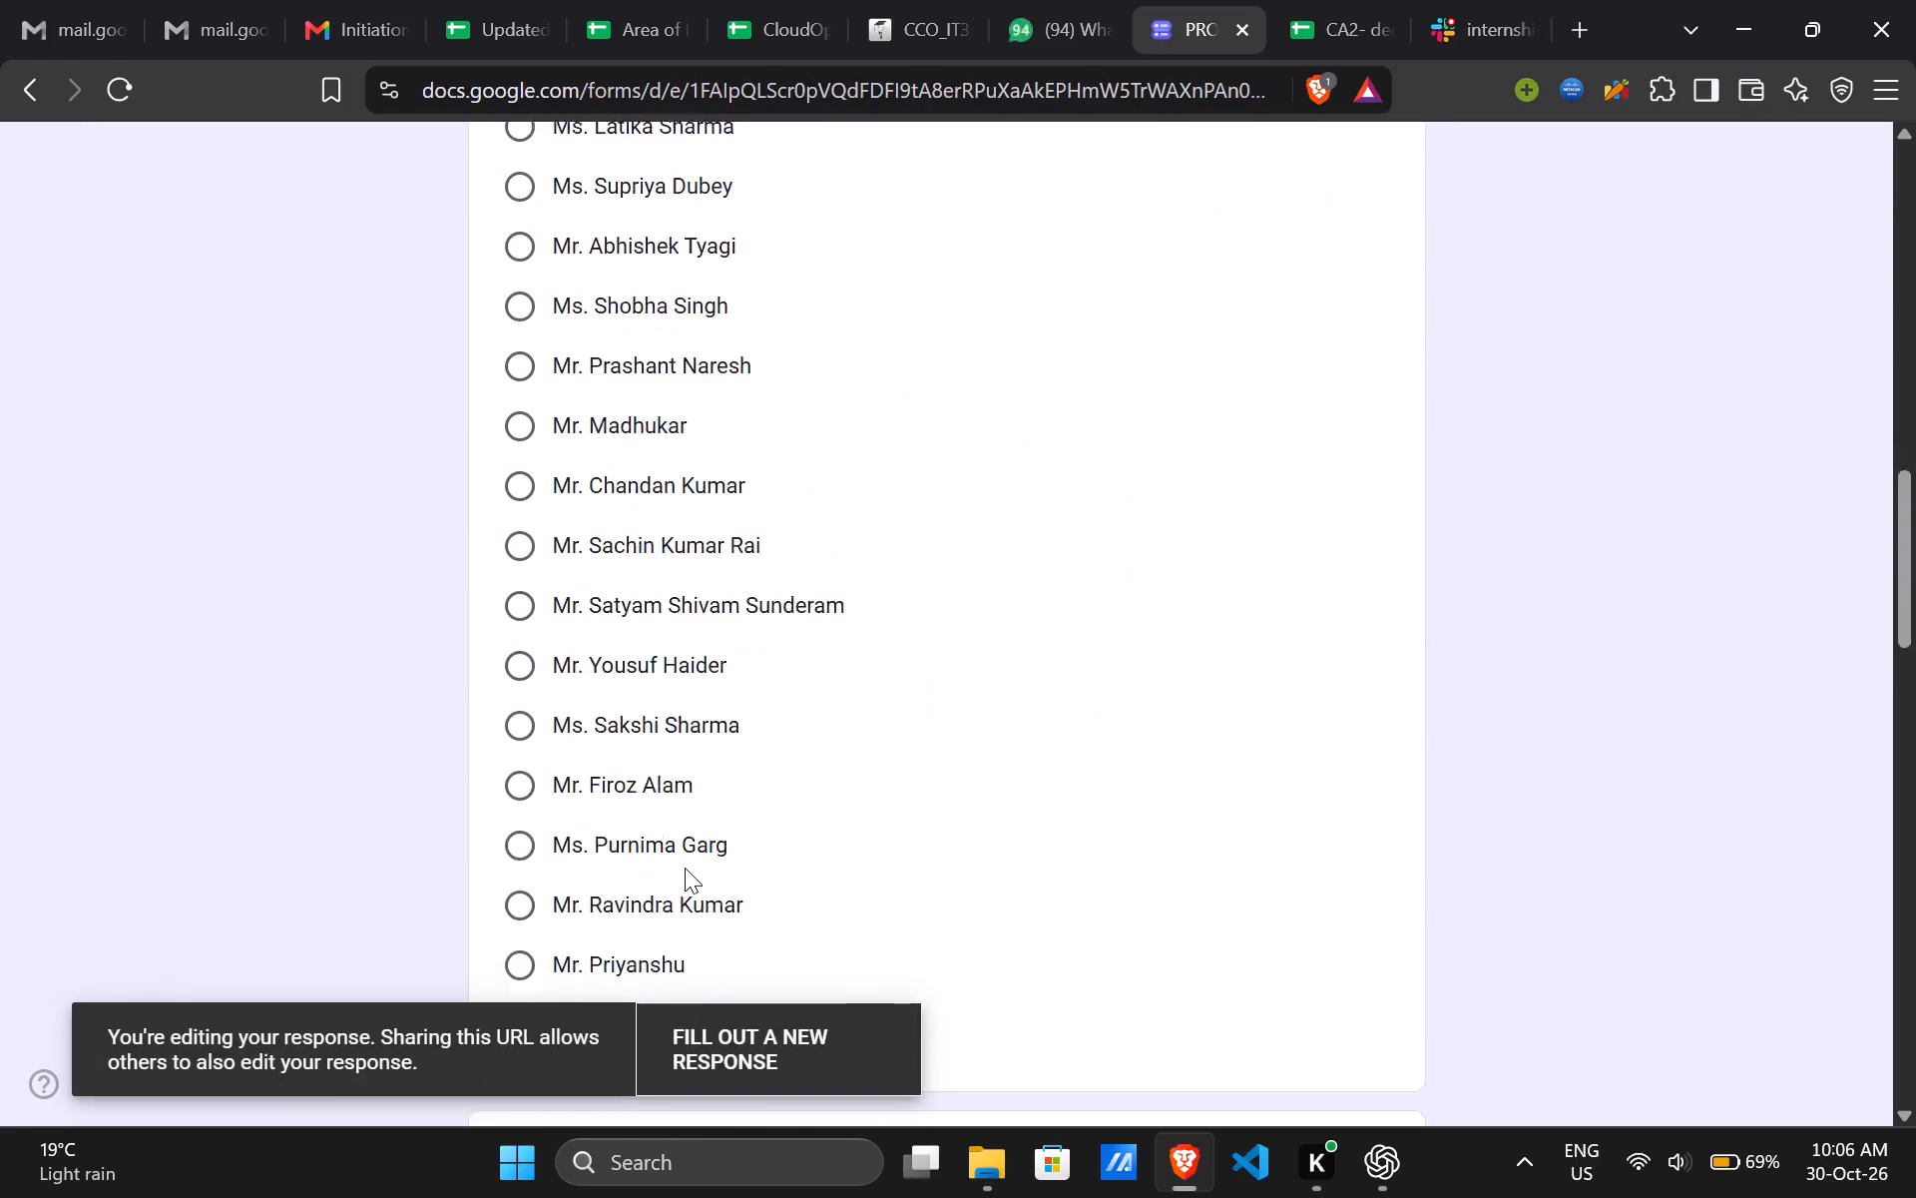
{"action": "scroll", "coordinate": [685, 868], "scroll_direction": "up", "scroll_amount": 4}
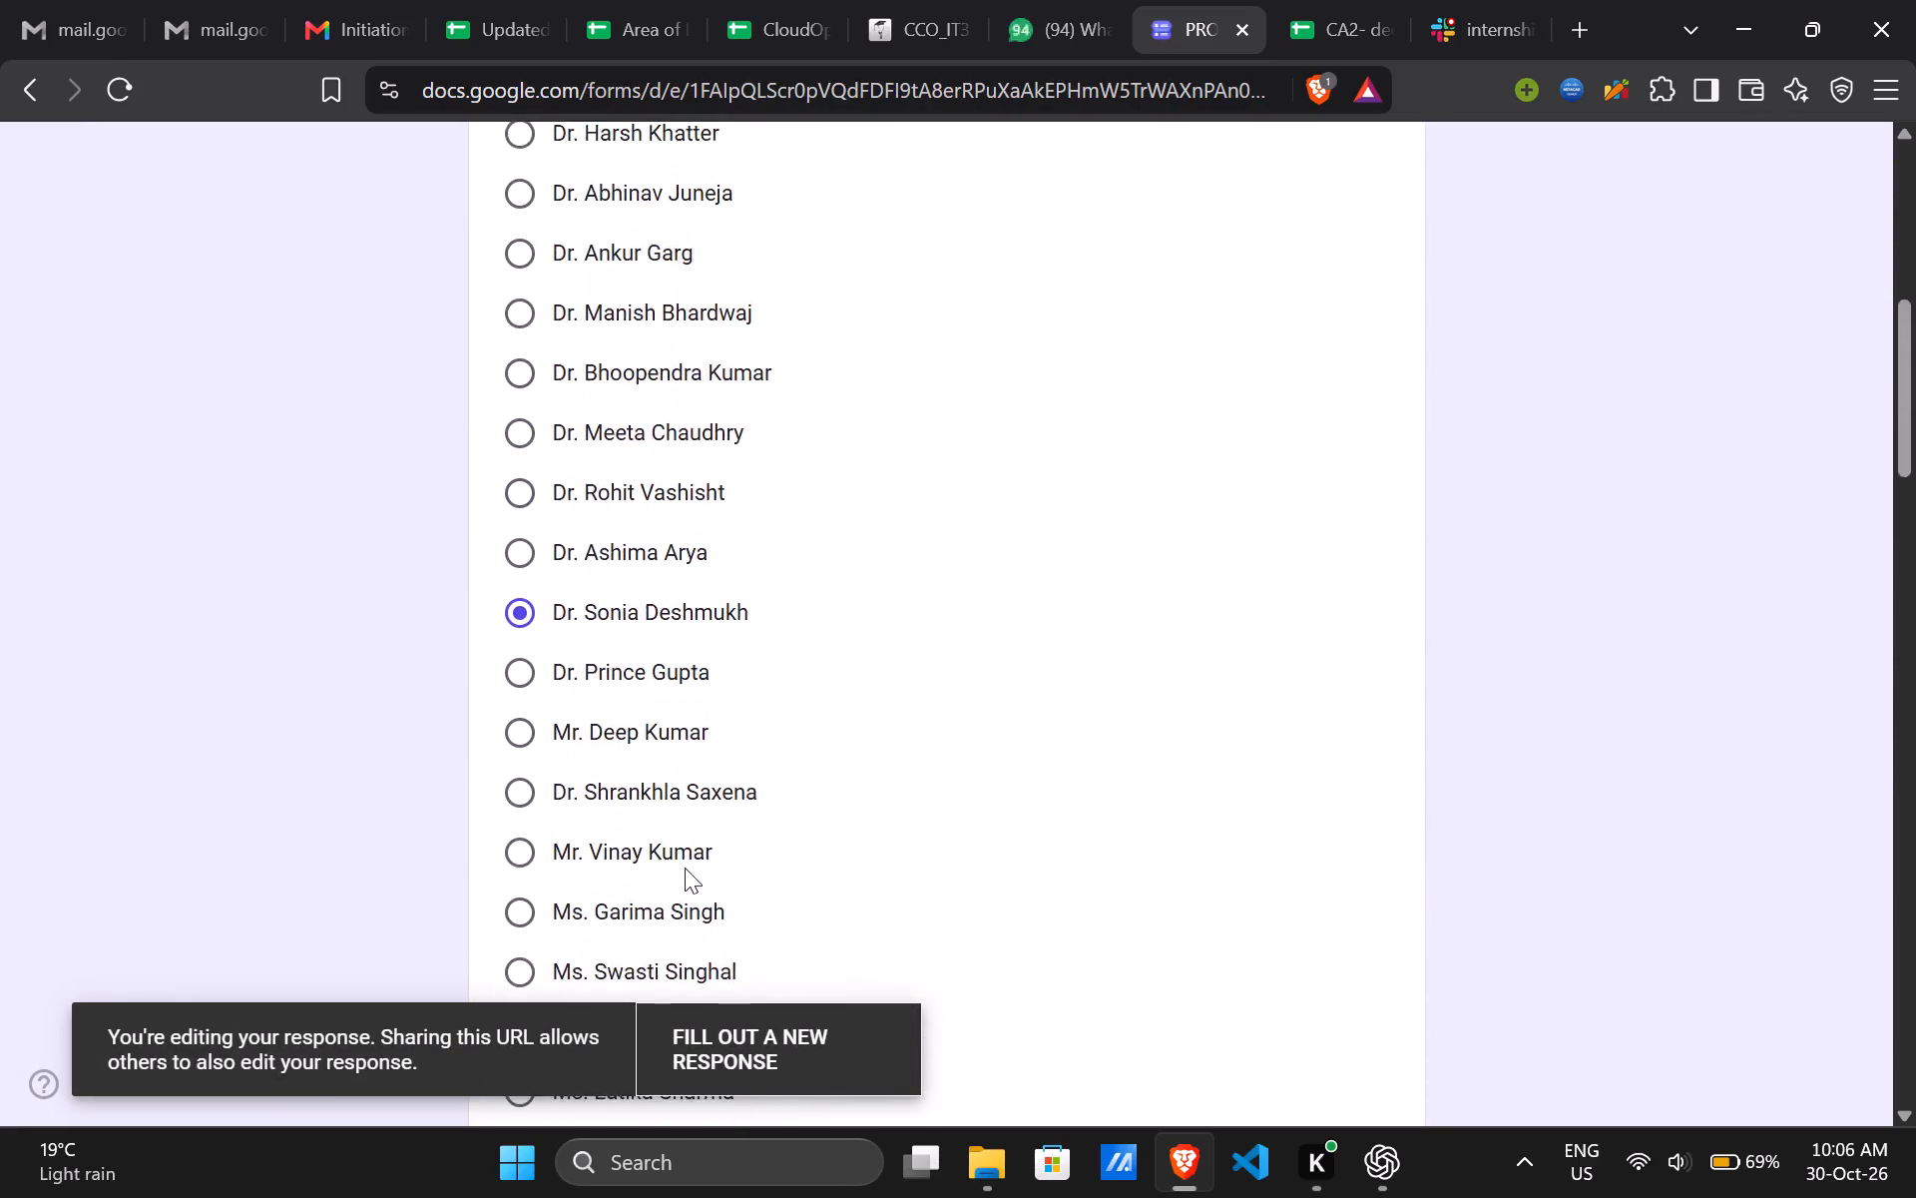
{"action": "scroll", "coordinate": [685, 868], "scroll_direction": "down", "scroll_amount": 11}
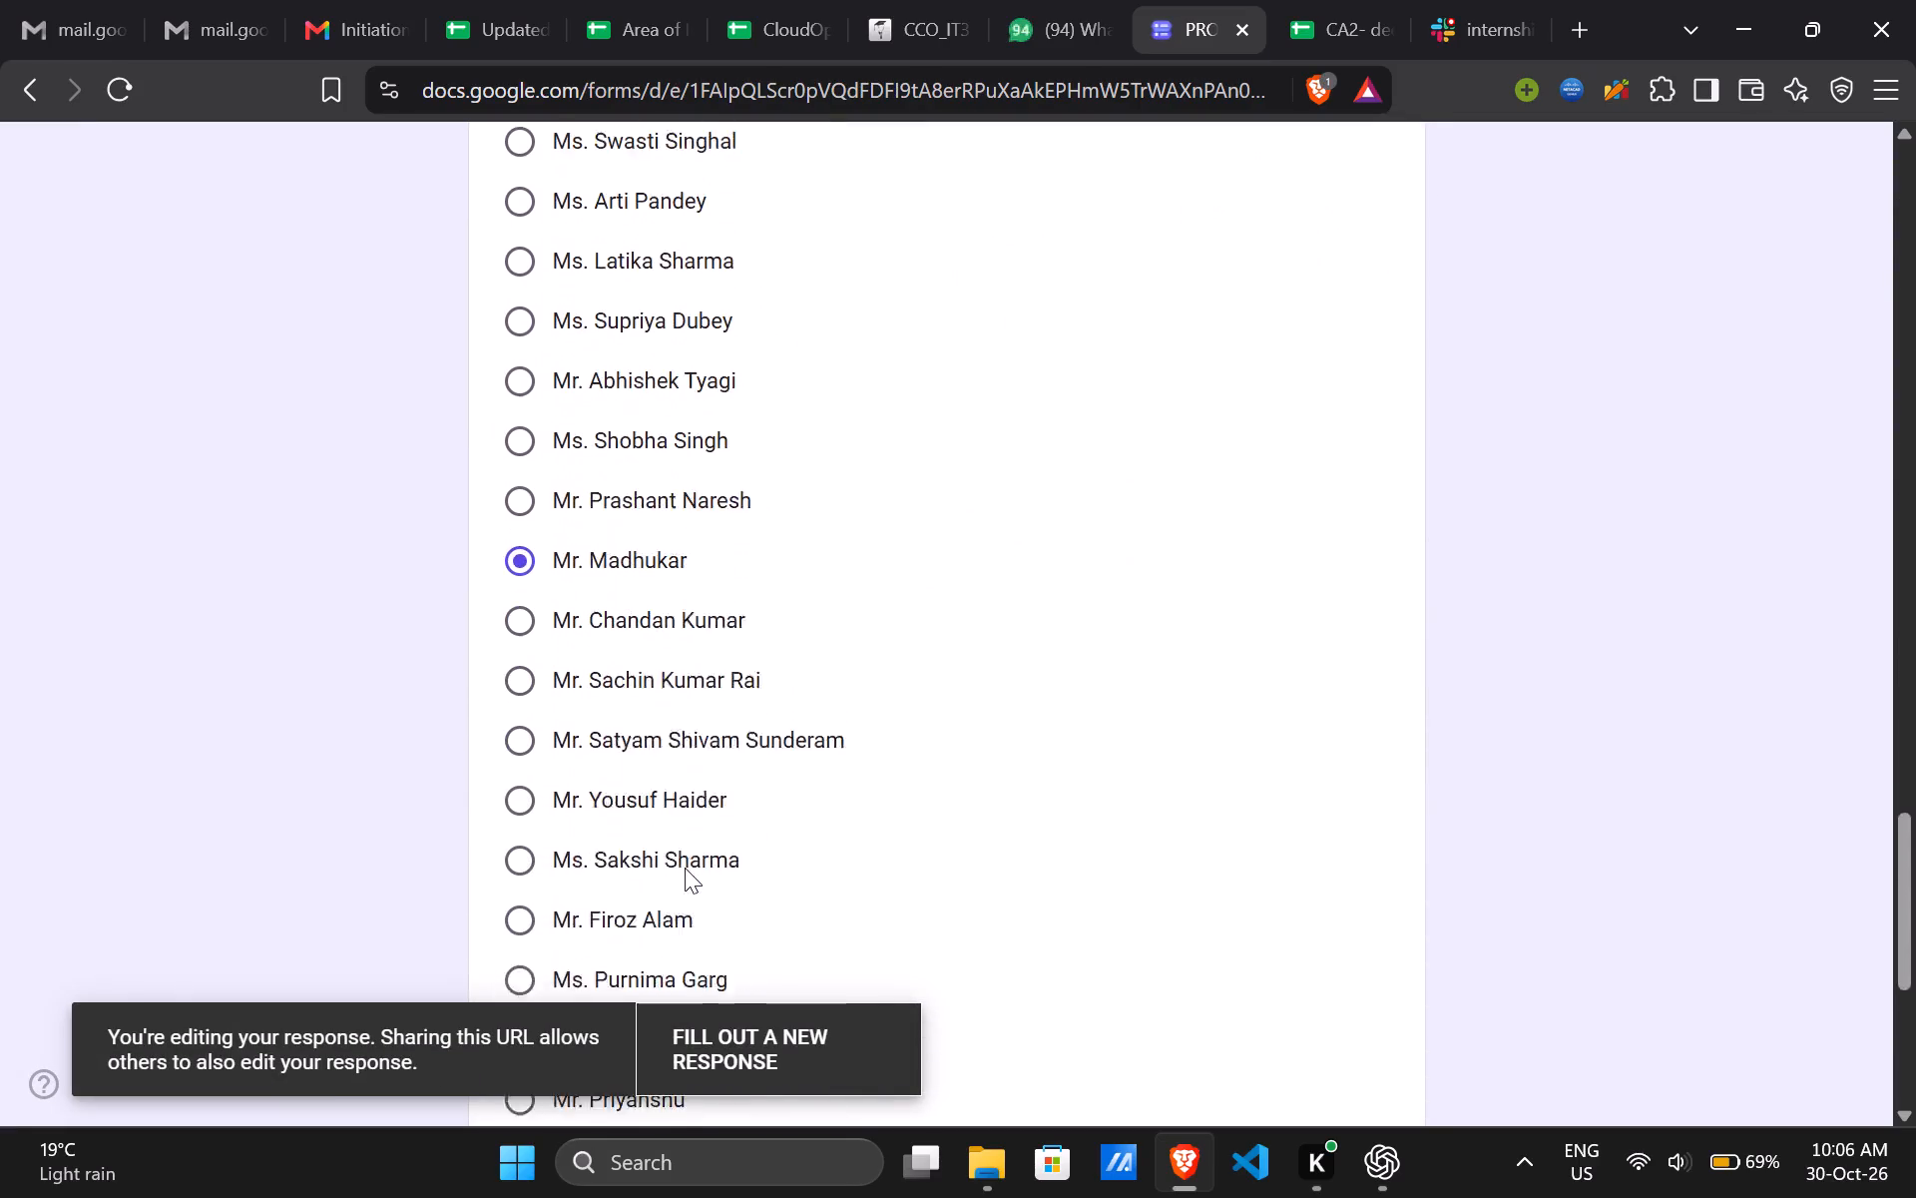
{"action": "scroll", "coordinate": [685, 868], "scroll_direction": "down", "scroll_amount": 4}
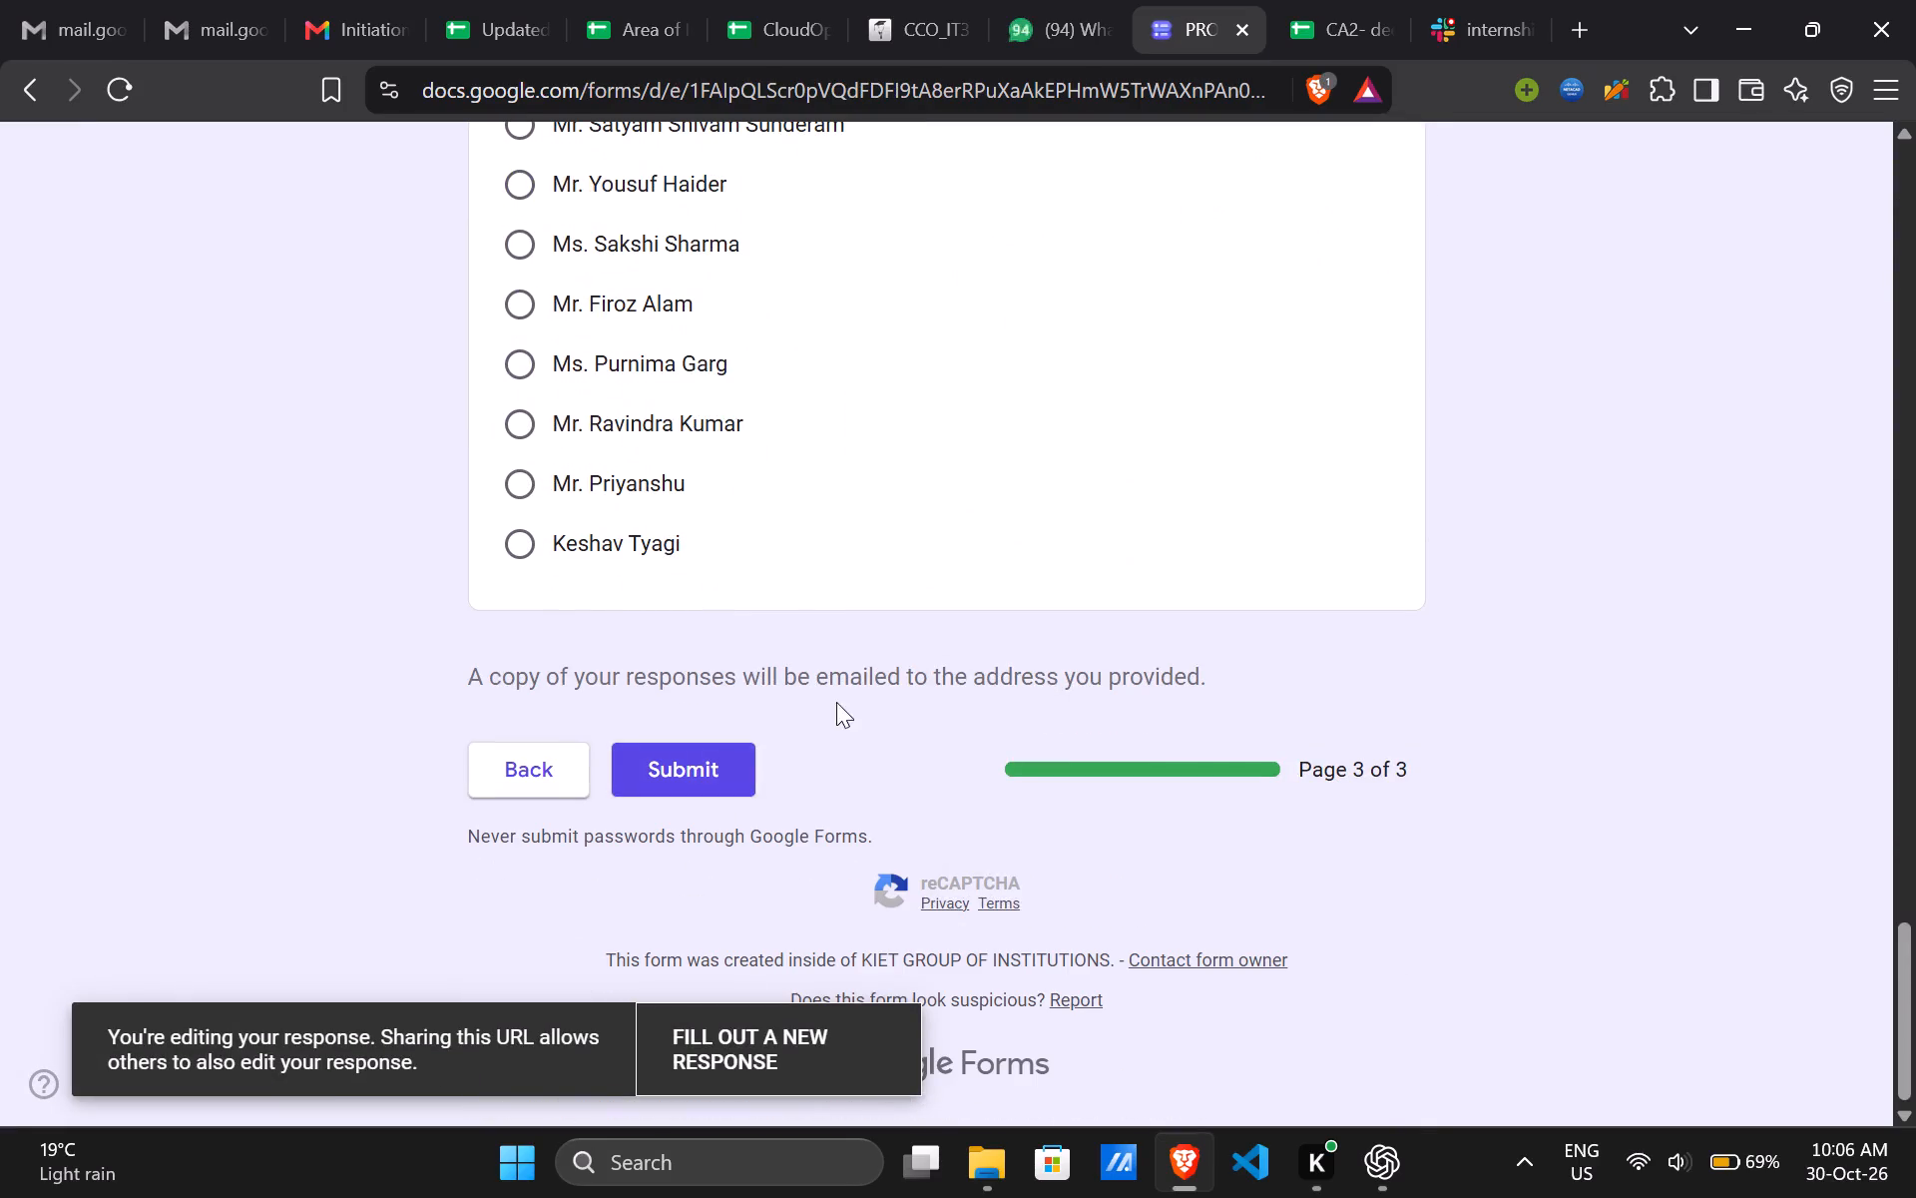